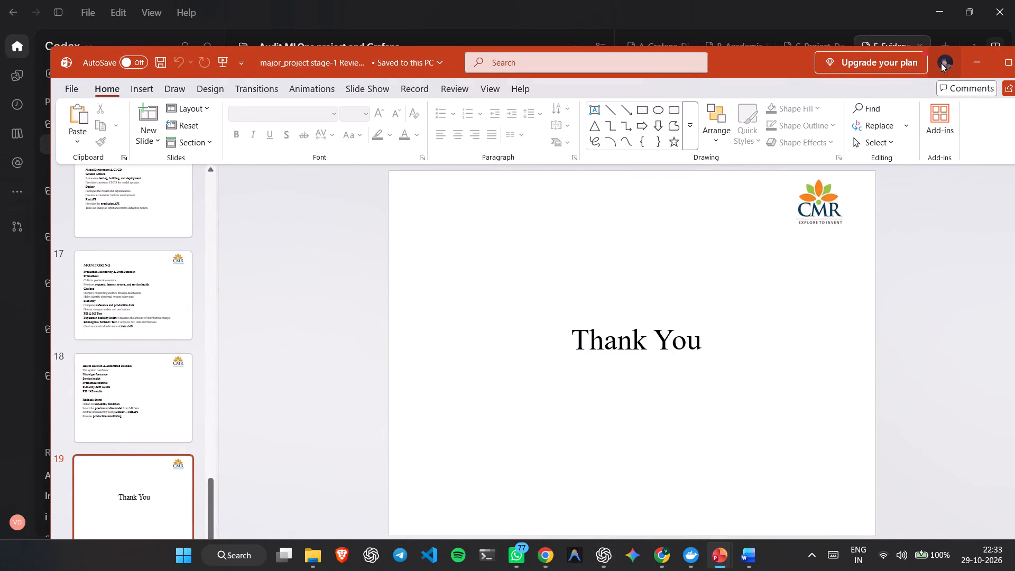
click(999, 62)
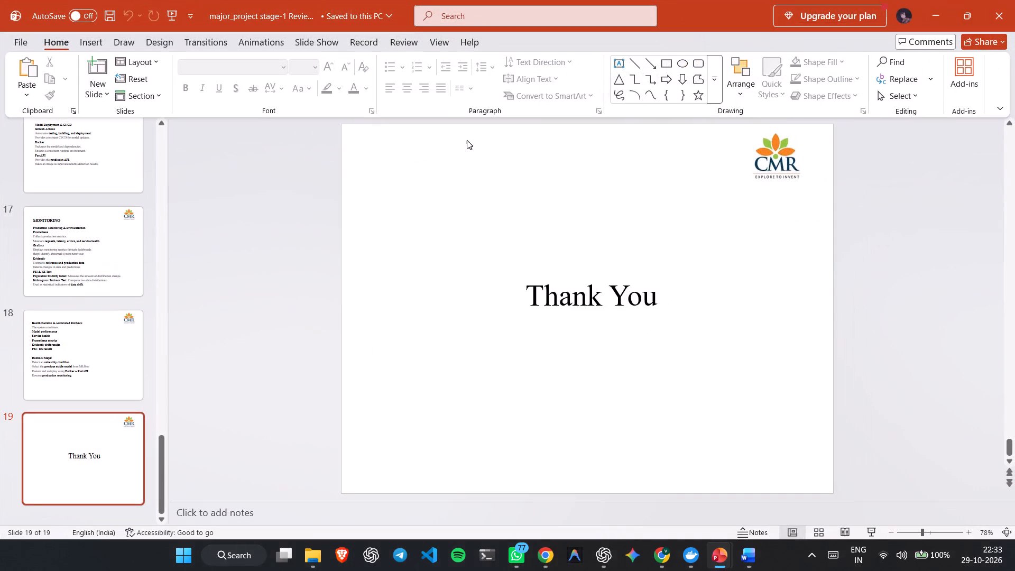
click(9, 47)
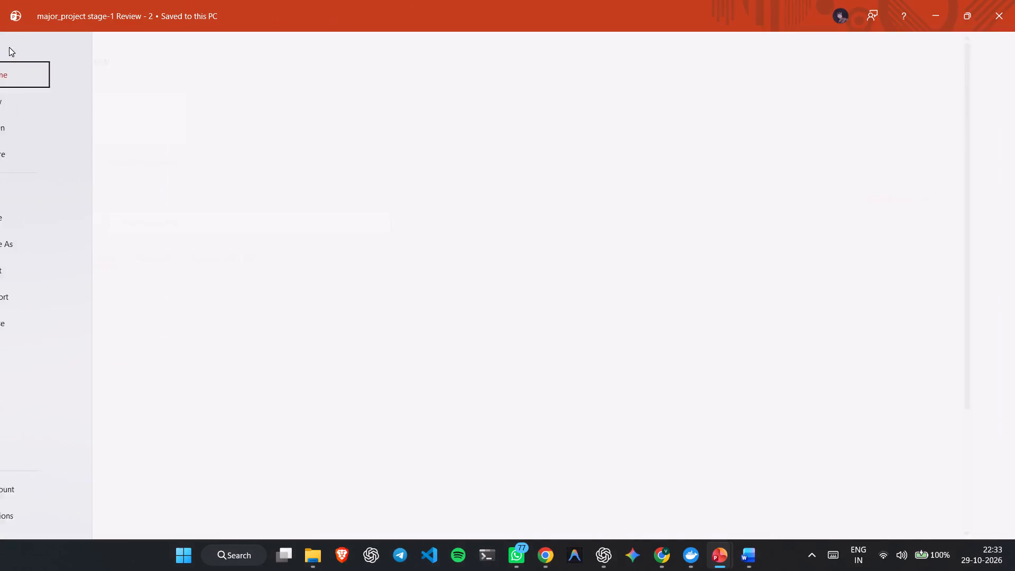
click(40, 242)
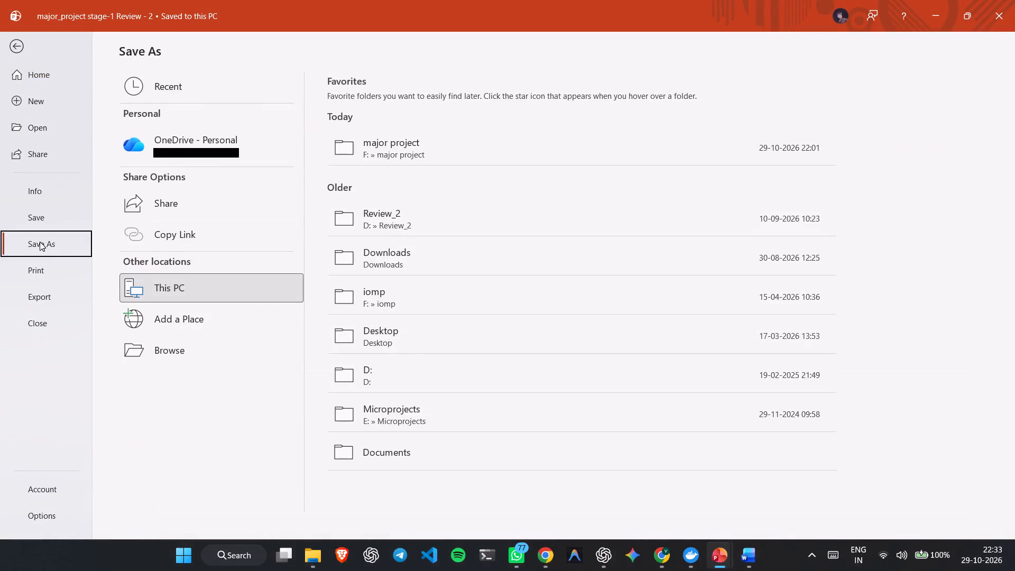
click(188, 360)
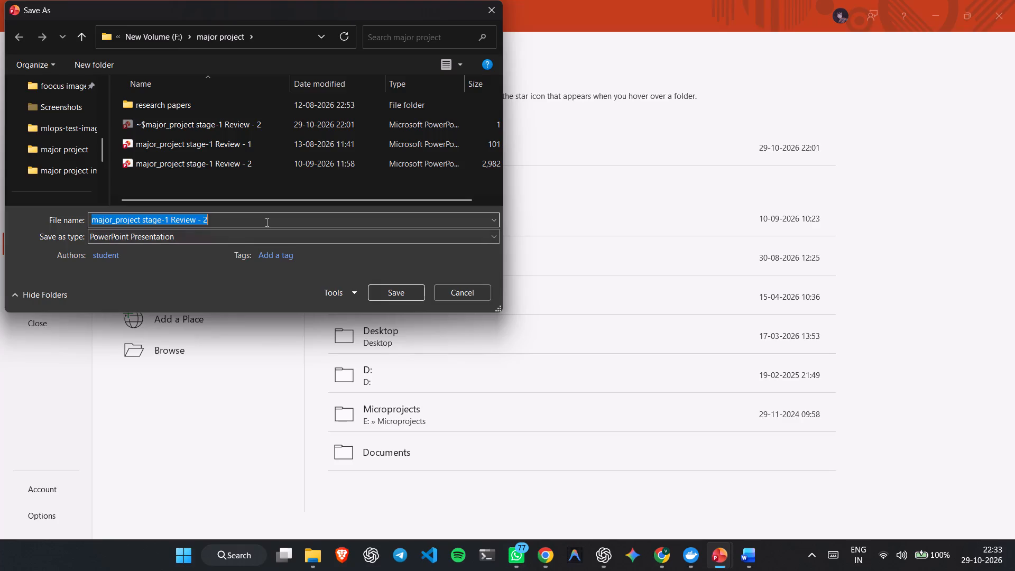
click(266, 222)
key(BackSpace)
key(3)
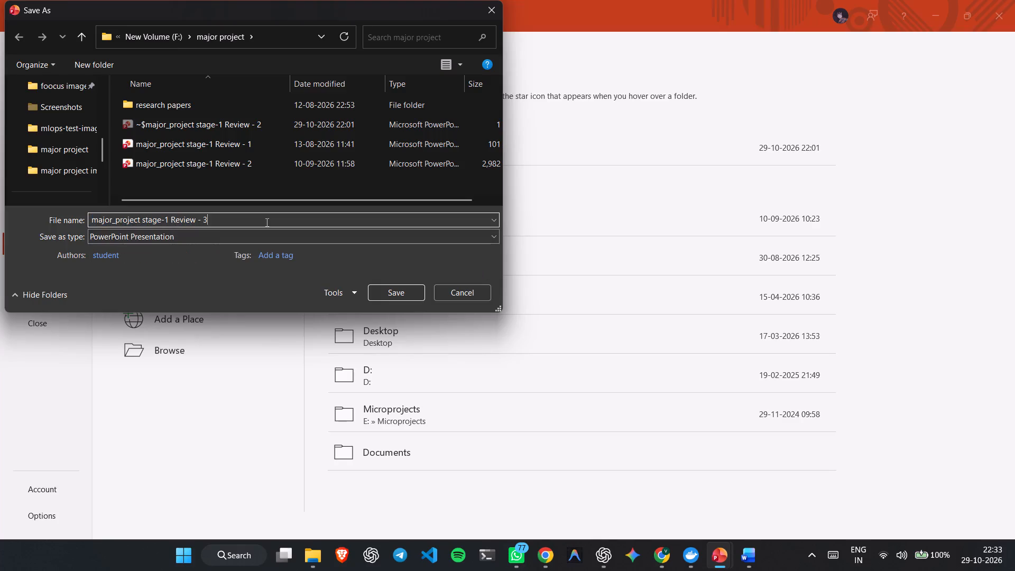
click(391, 294)
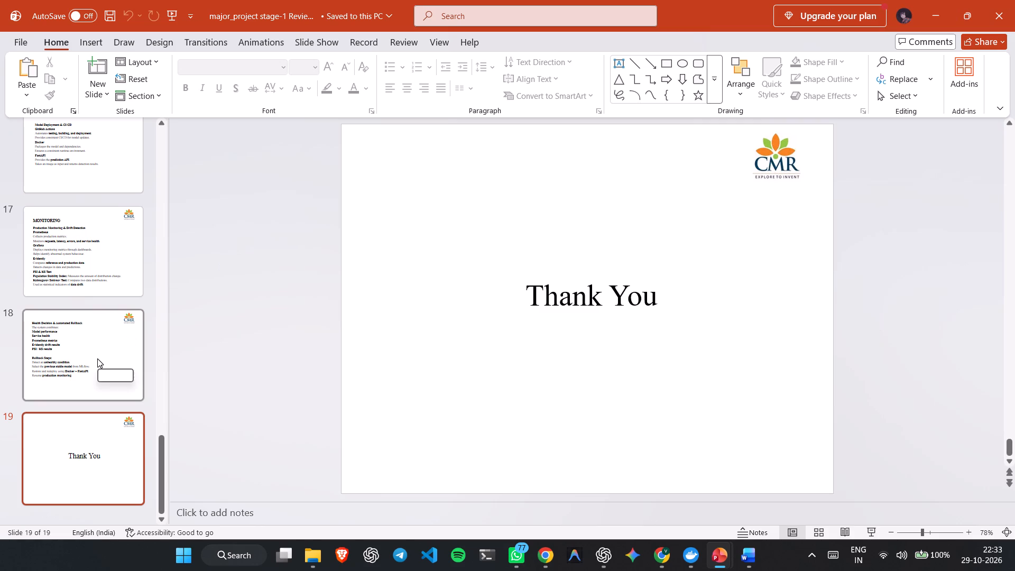
Check the Outlines slide, then copy the full bulleted outline list from the Automated_Defect_Grading_Internal presentation.
scroll(76, 202, up, 9)
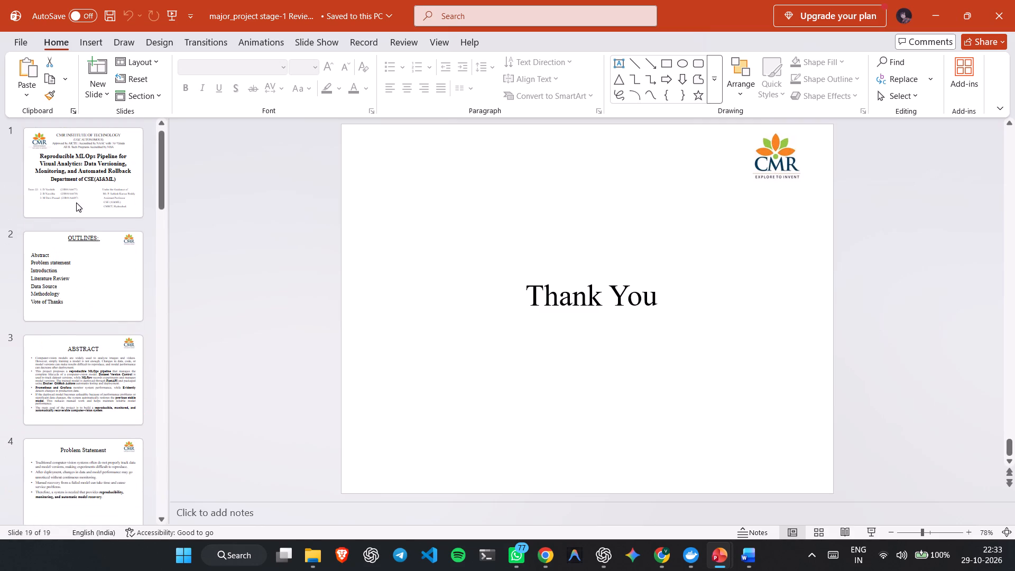
scroll(76, 202, up, 19)
scroll(71, 258, up, 6)
click(71, 261)
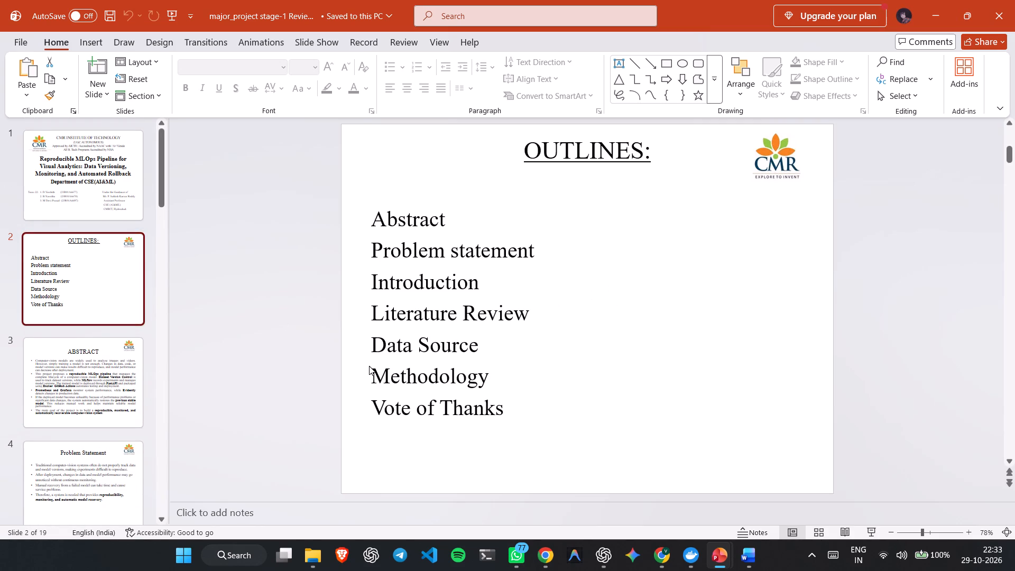
key(alt+Tab)
key(alt+Tab)
key(alt+Tab)
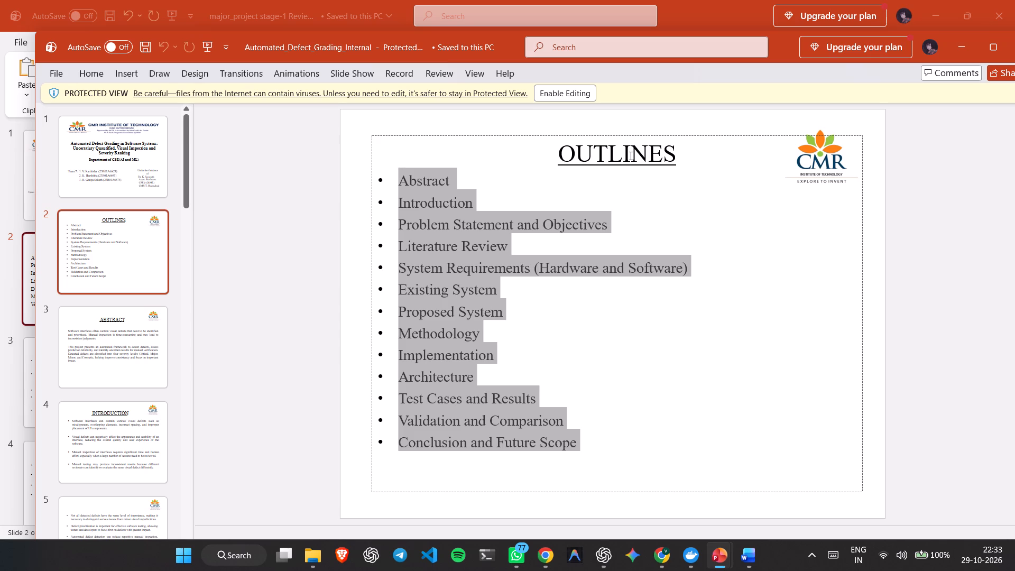
click(986, 52)
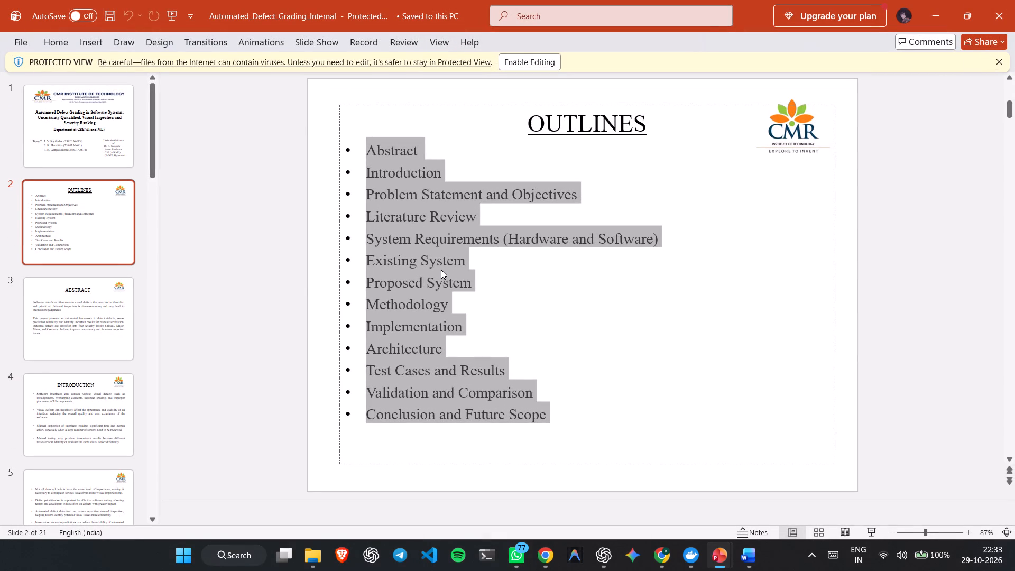
key(ctrl+c)
key(ctrl+c)
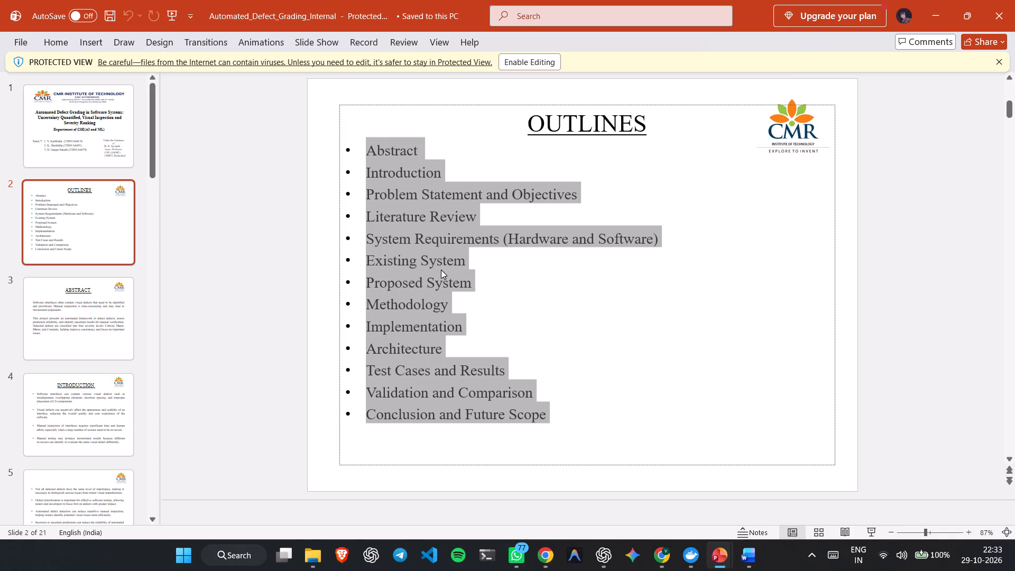
Switch back to the Review - 3 presentation and replace the Outlines slide's list, Abstract through Vote of Thanks, with the copied outline.
key(alt+Tab)
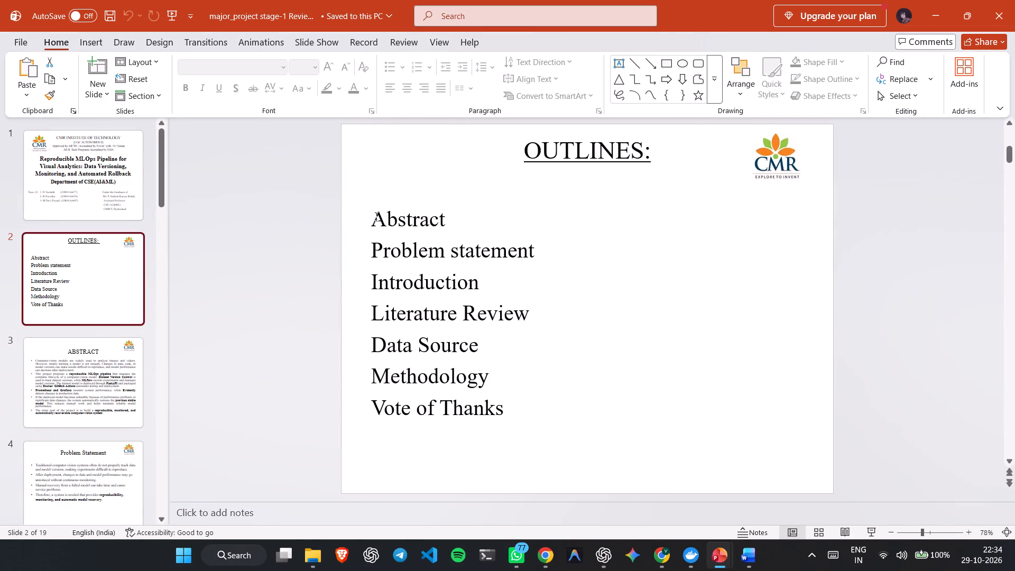
drag(375, 216, 505, 409)
key(ctrl+v)
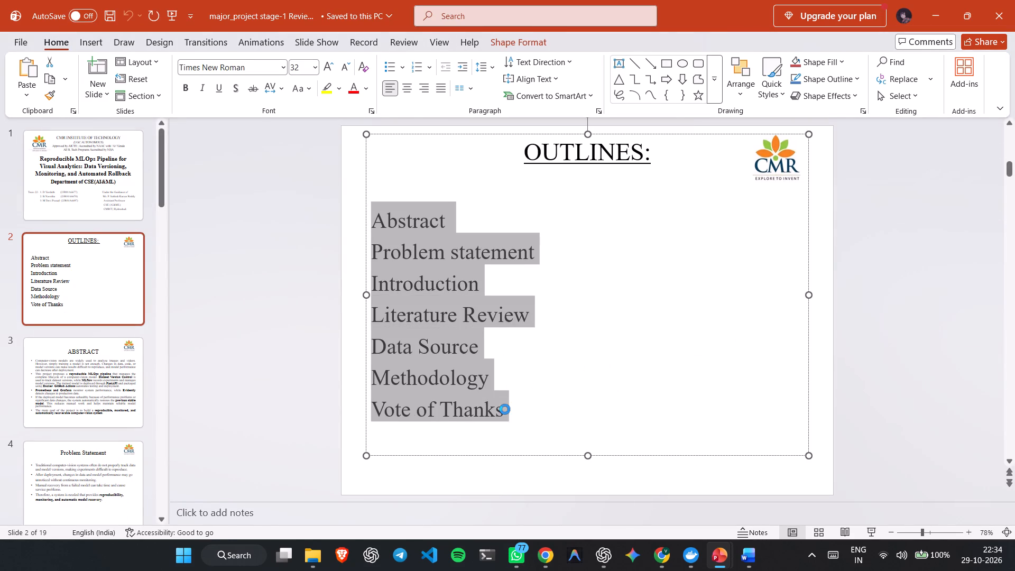
click(569, 359)
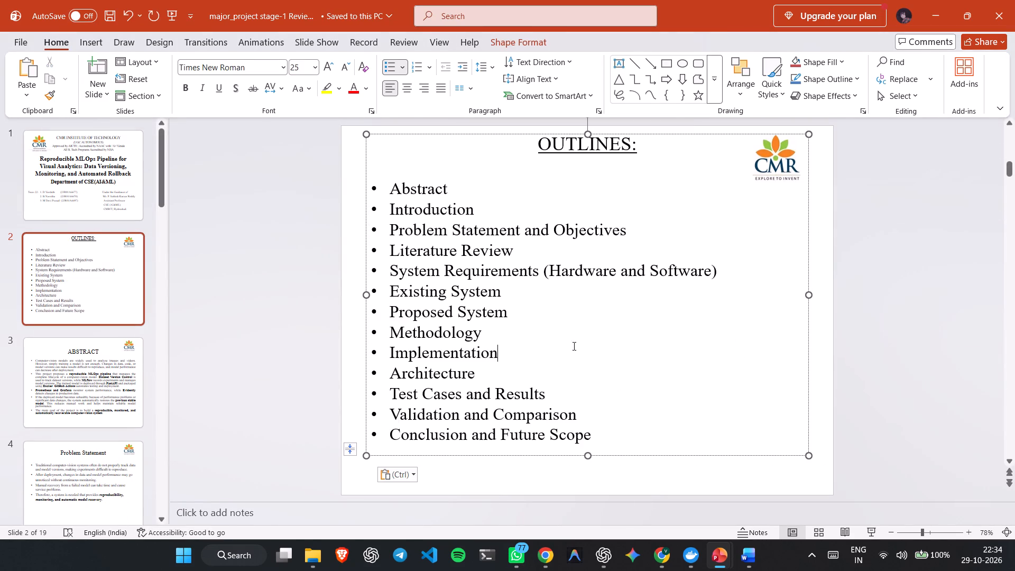
ctrl+click(437, 473)
key(ctrl+a)
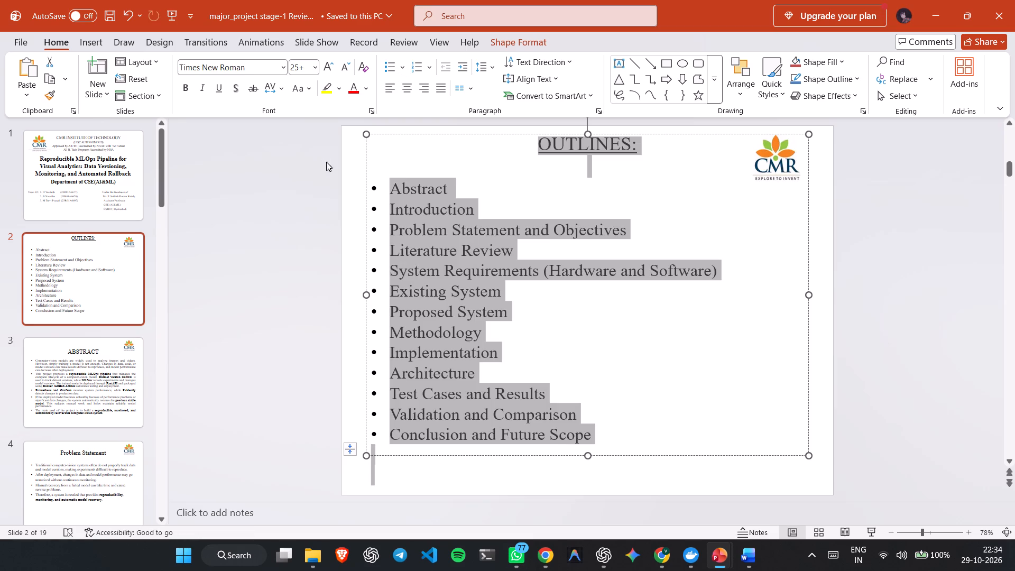
click(348, 276)
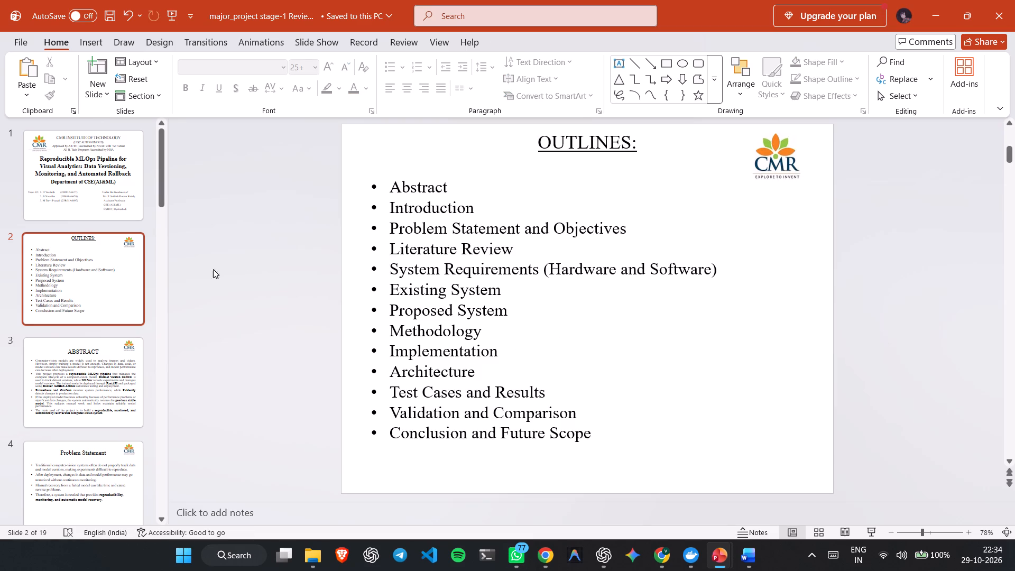
Move the first Introduction slide ahead of the Problem Statement slide, directly after the Abstract.
scroll(85, 357, down, 1)
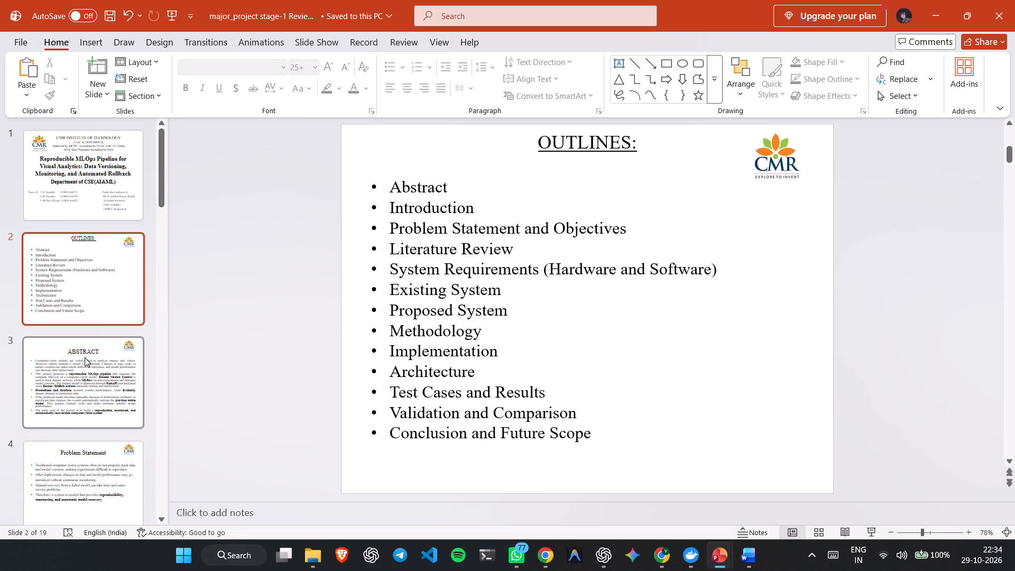
scroll(85, 357, down, 2)
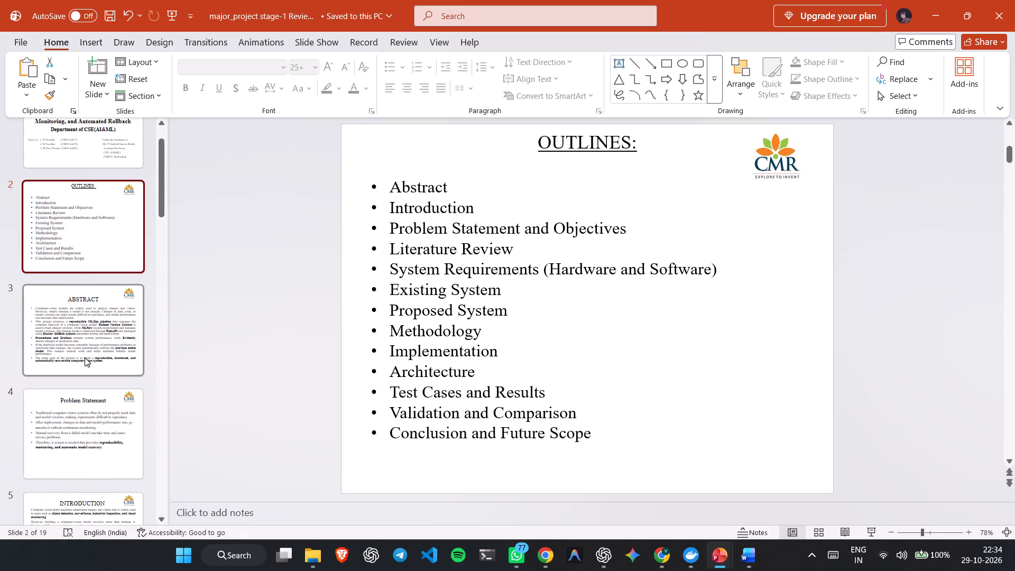
scroll(85, 357, down, 1)
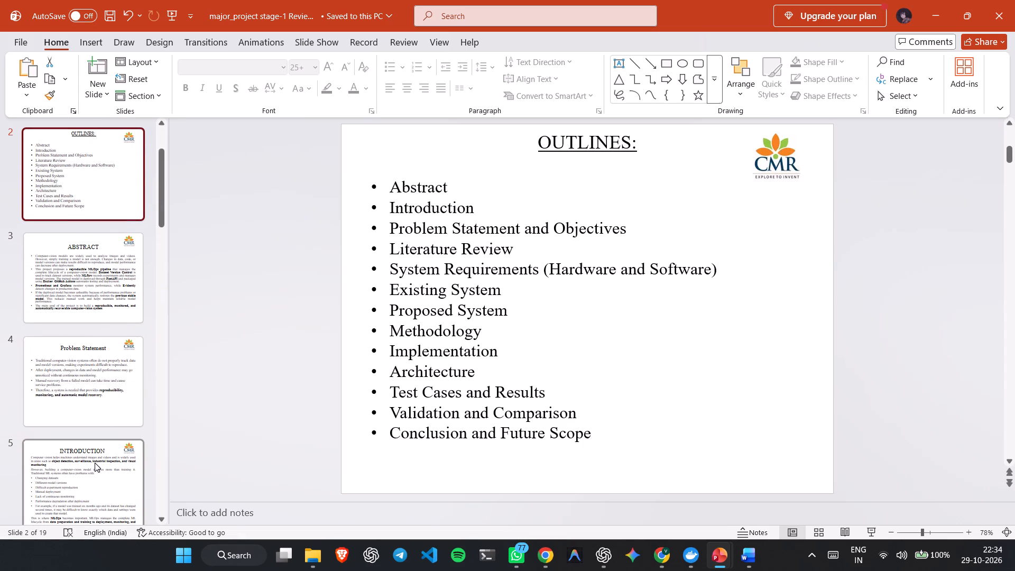
drag(95, 463, 96, 372)
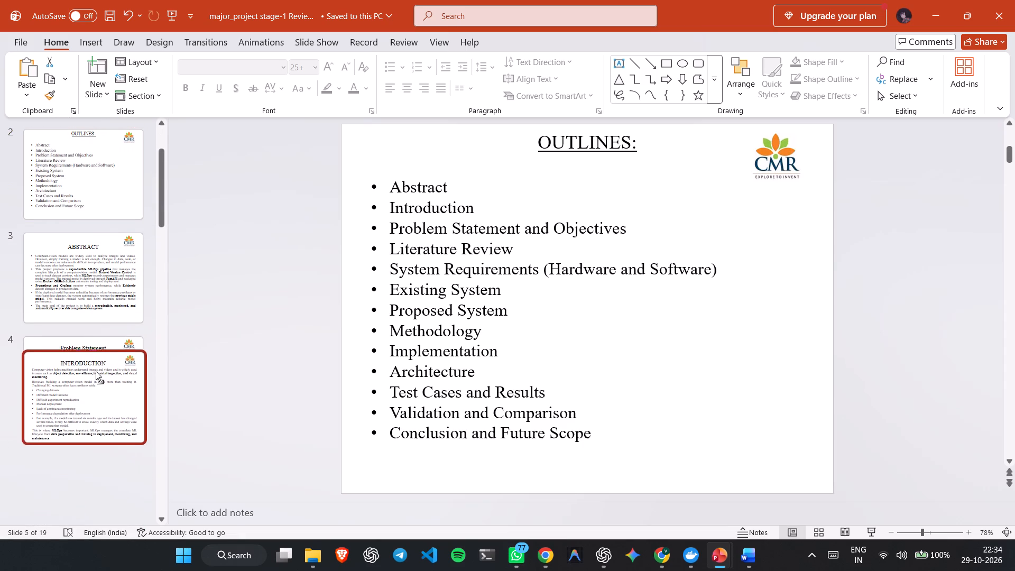
drag(96, 372, 96, 356)
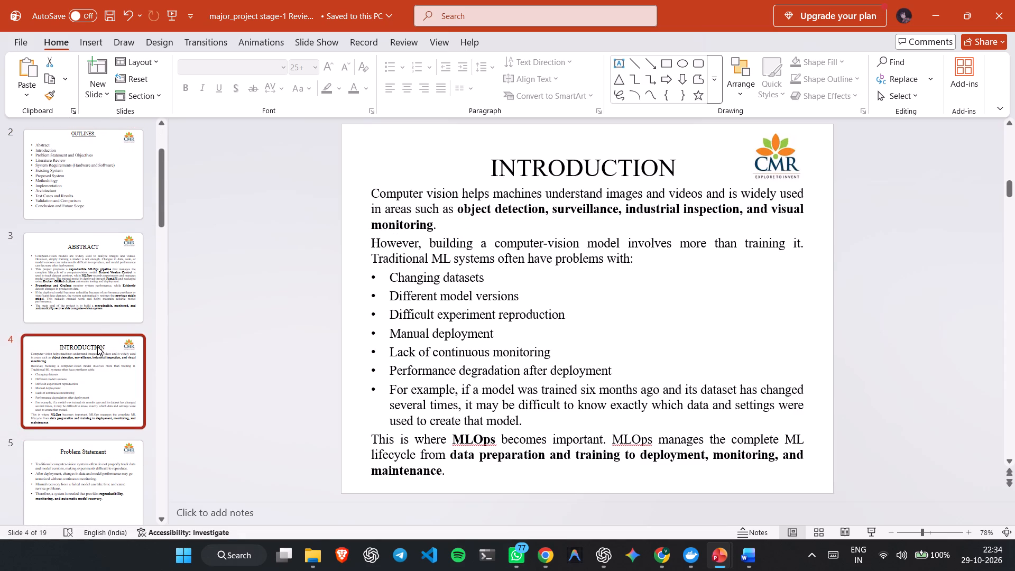
click(99, 283)
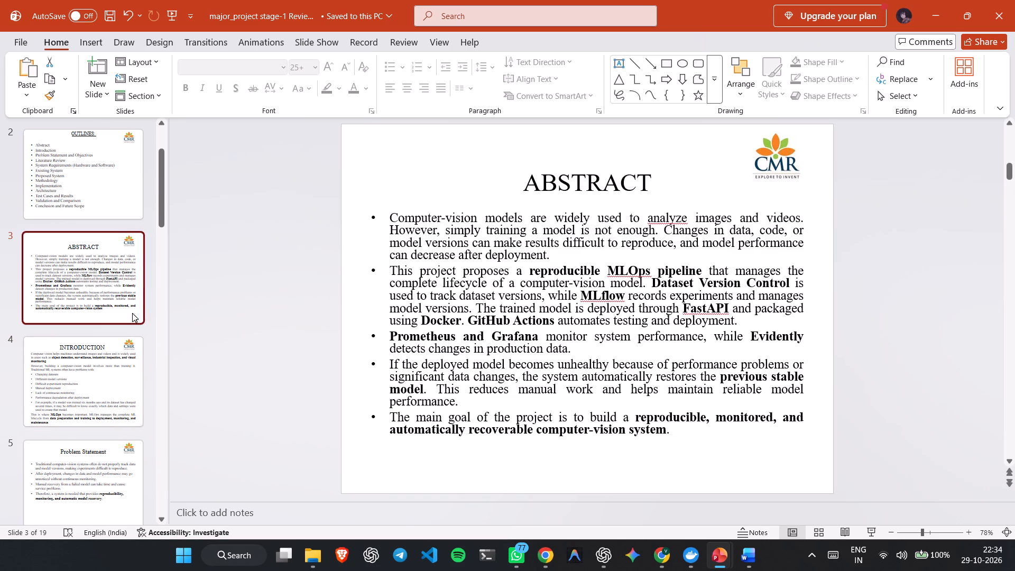
Shorten the "Problem Statement and Objectives" entry on the Outlines slide to "Problem Statement".
click(113, 204)
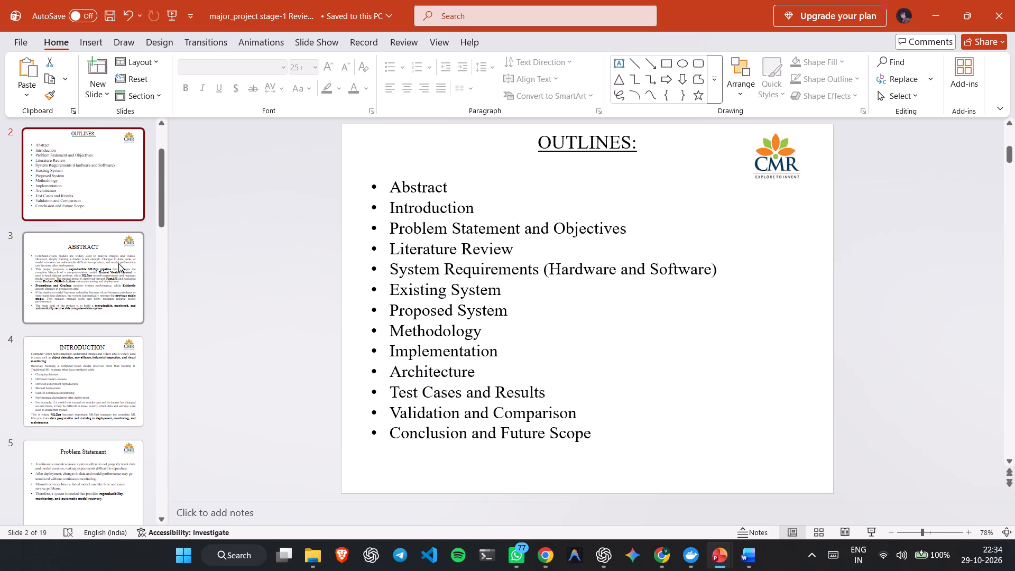
scroll(119, 291, down, 1)
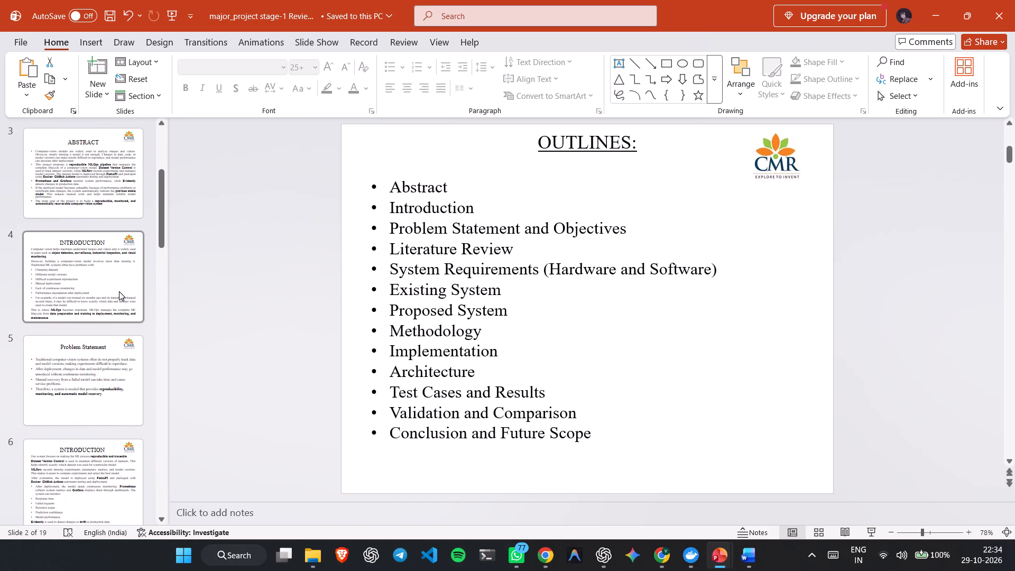
scroll(119, 291, down, 2)
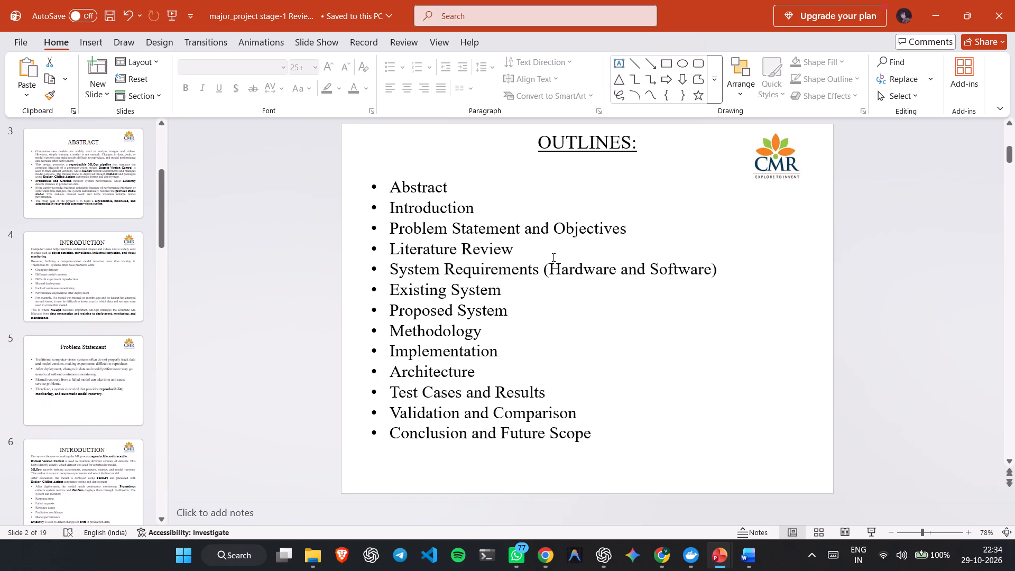
click(632, 229)
key(BackSpace)
key(BackSpace)
key(BackSpace)
key(BackSpace)
key(BackSpace)
key(BackSpace)
key(BackSpace)
key(BackSpace)
key(BackSpace)
key(BackSpace)
key(BackSpace)
key(BackSpace)
key(BackSpace)
key(BackSpace)
key(BackSpace)
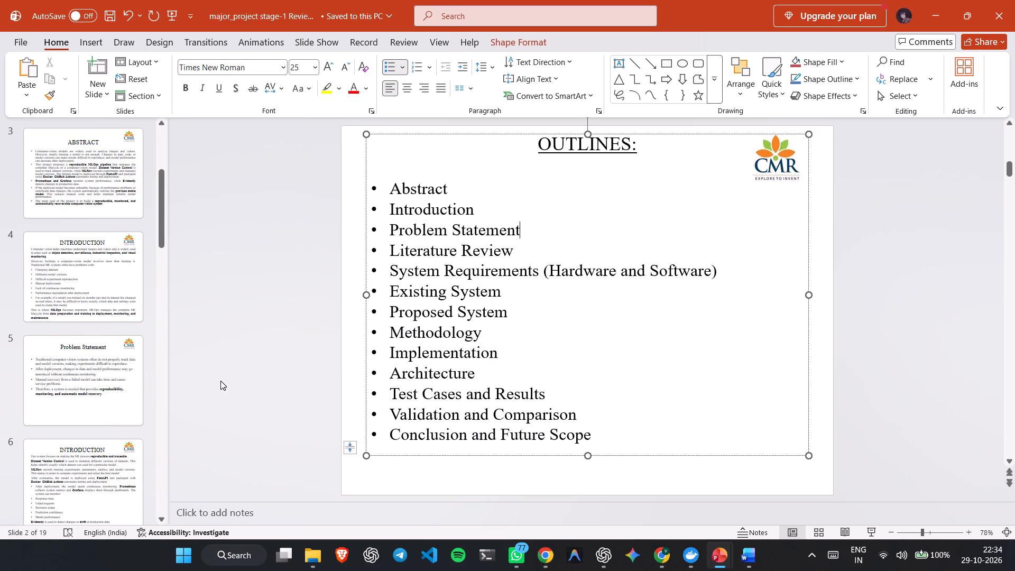
Move the Problem Statement slide after the last Introduction slide, just before the first Literature Review slide.
scroll(127, 372, down, 1)
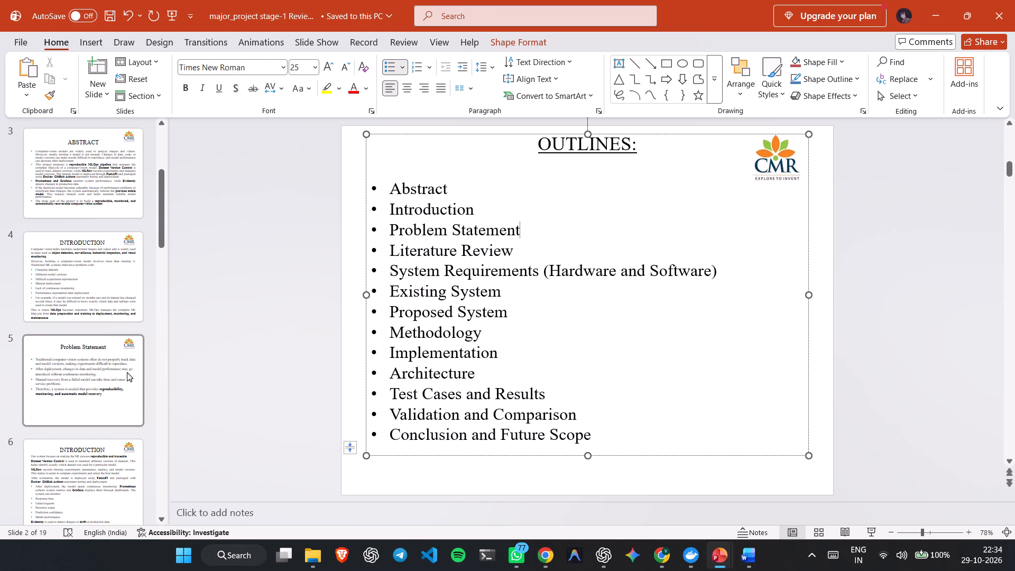
scroll(127, 372, down, 1)
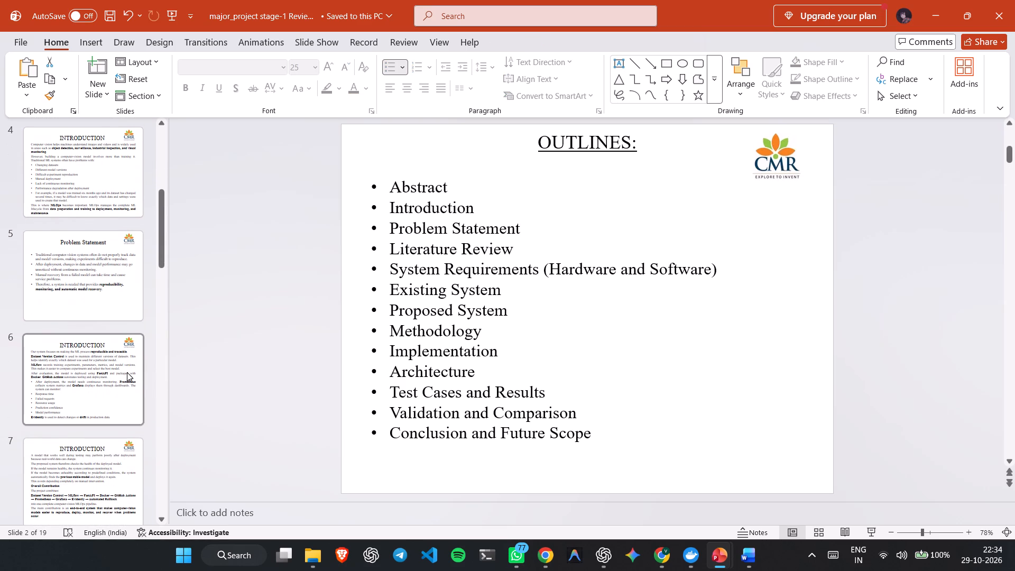
drag(117, 273, 123, 499)
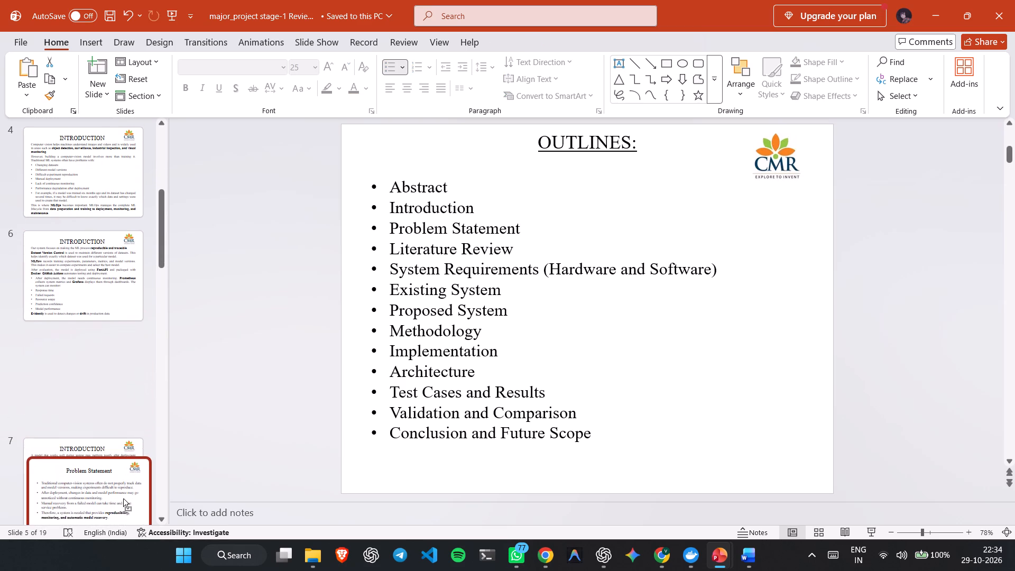
drag(123, 499, 125, 146)
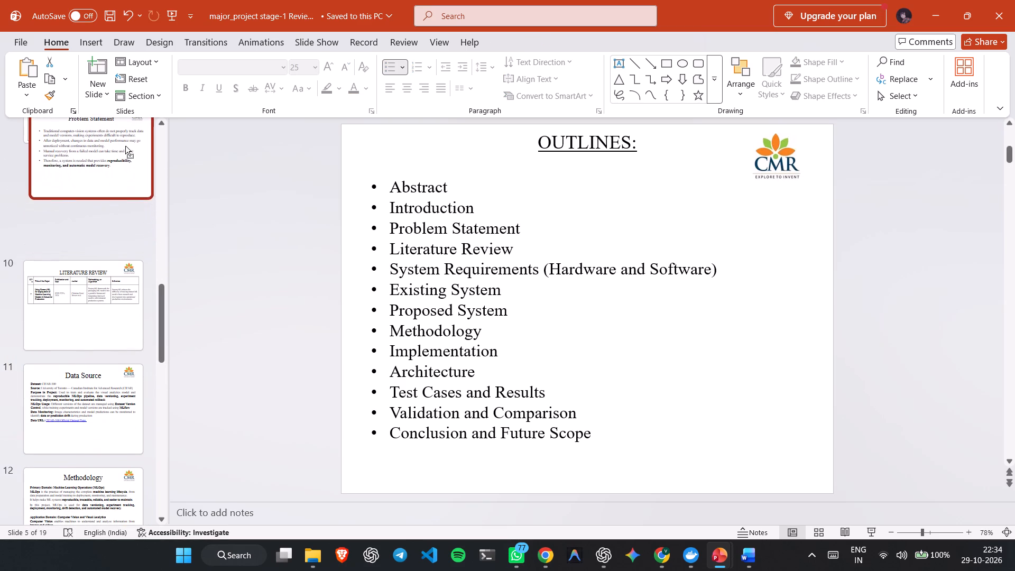
drag(125, 146, 128, 473)
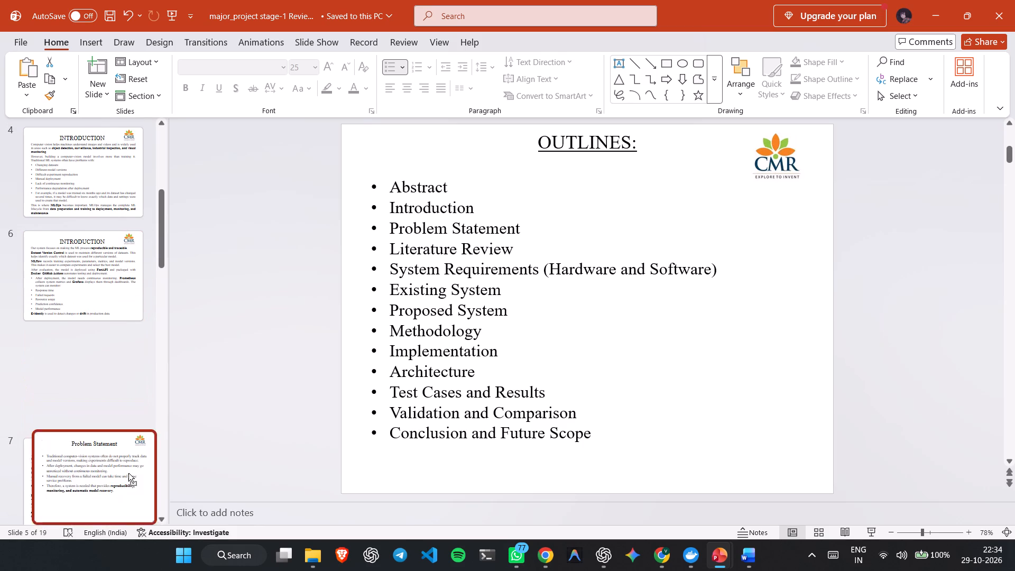
drag(128, 473, 118, 181)
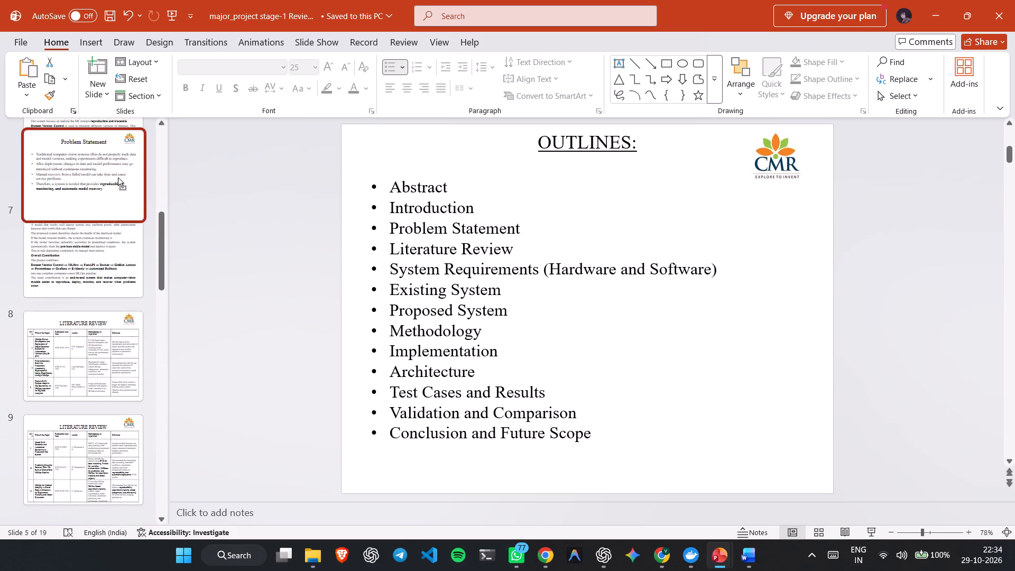
drag(118, 181, 118, 371)
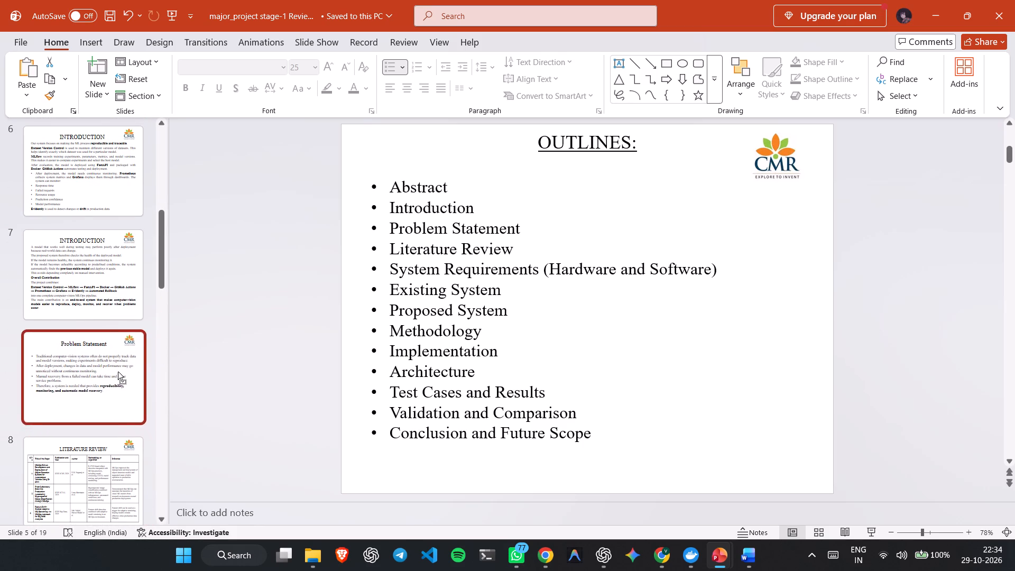
click(229, 353)
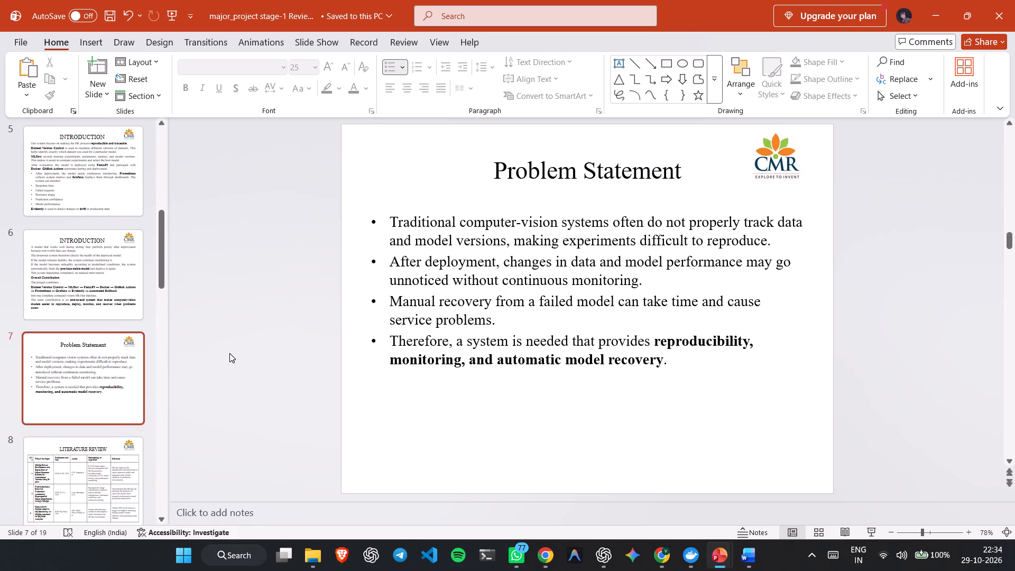
click(227, 318)
Look over the order of the slides from Introduction to Literature Review and return to the Outlines slide.
scroll(227, 318, up, 1)
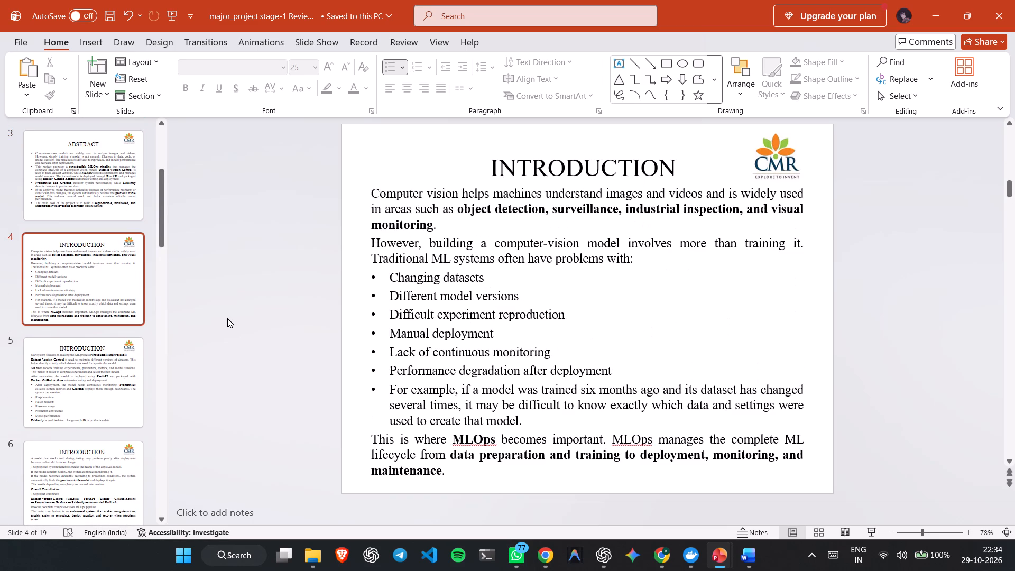
scroll(86, 364, down, 2)
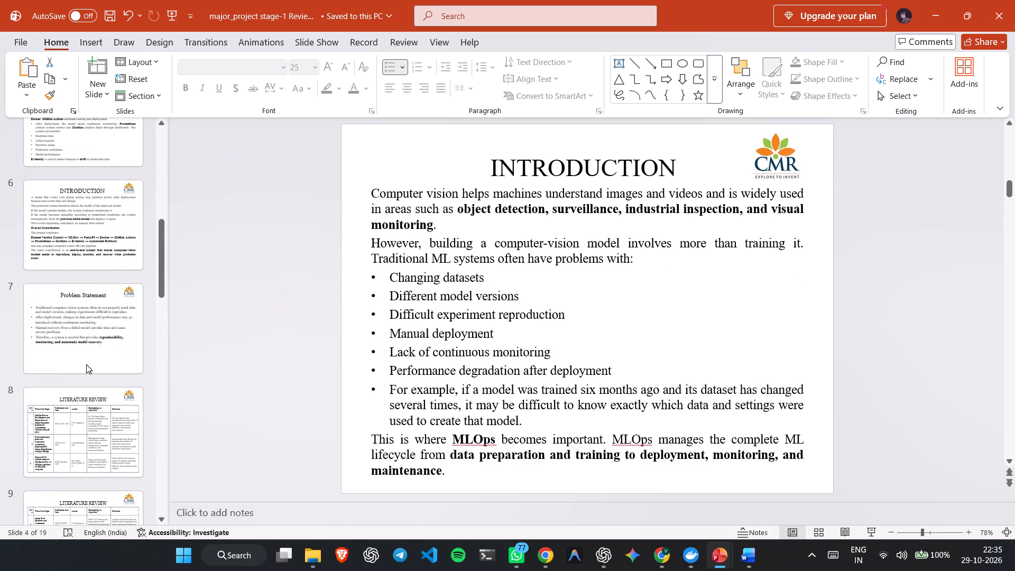
scroll(86, 364, up, 1)
scroll(86, 364, down, 1)
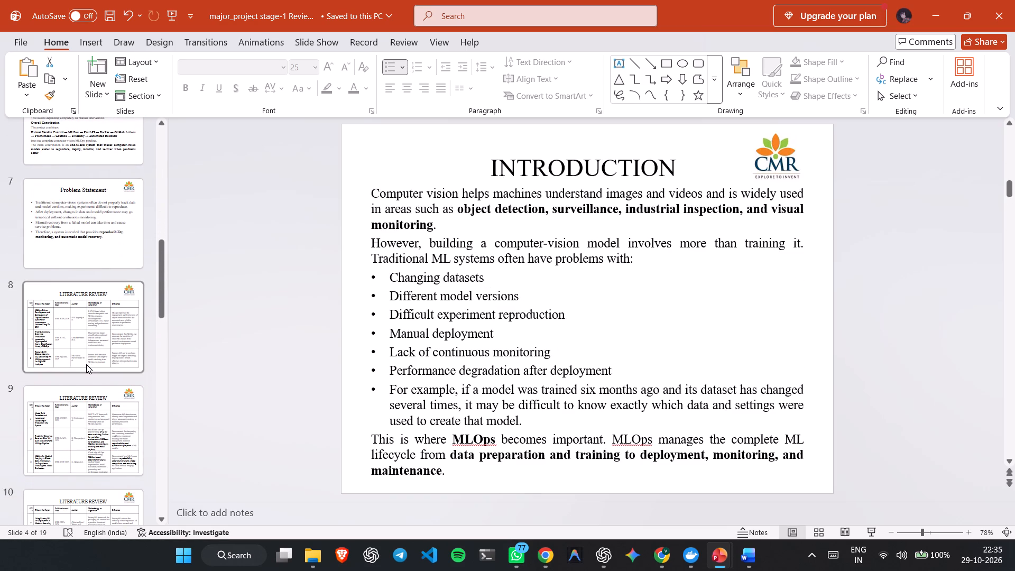
scroll(86, 364, down, 1)
scroll(86, 364, up, 8)
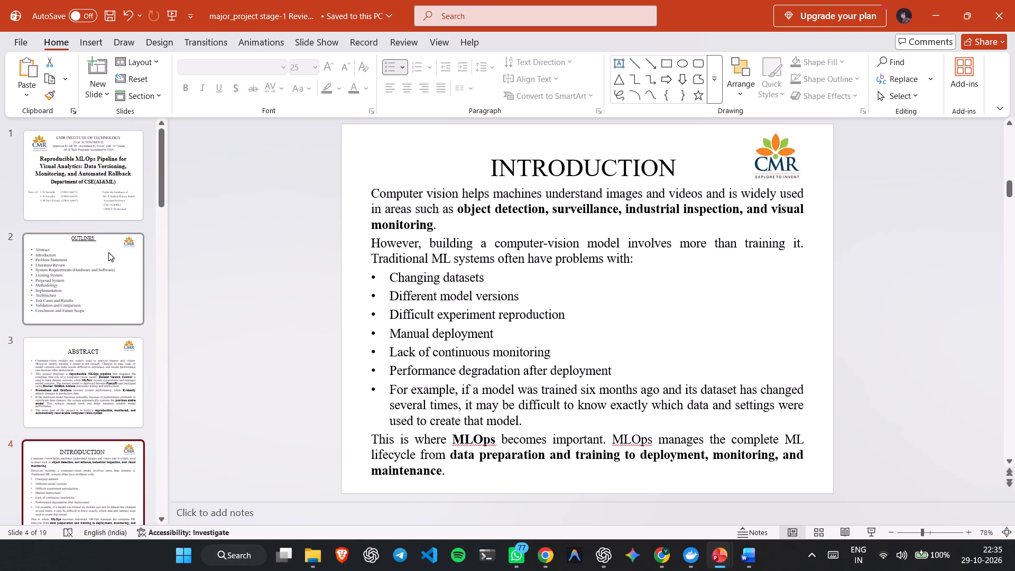
click(109, 252)
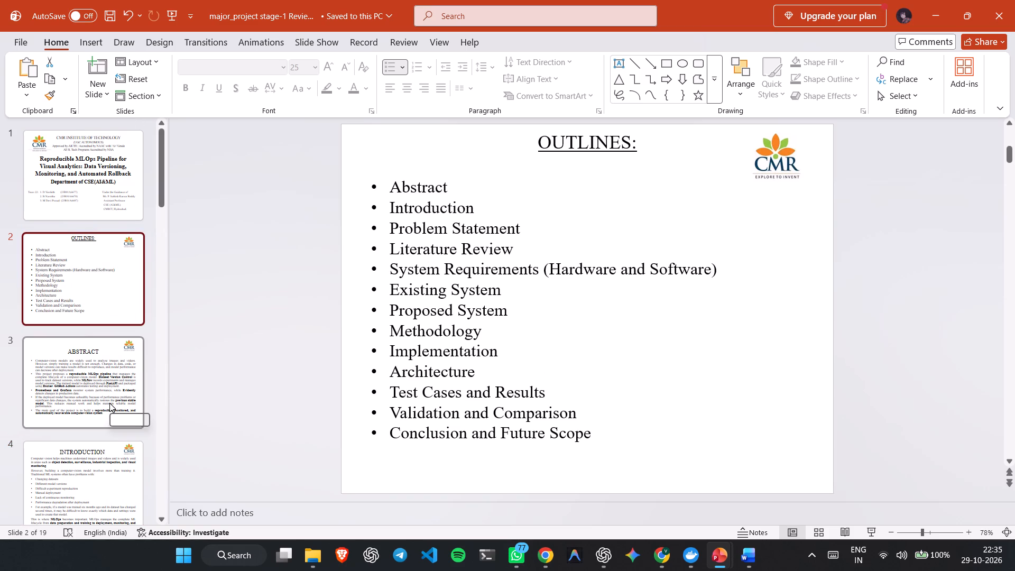
Look through the slides from Abstract to System Architecture and compare their order with the Outlines entries.
scroll(109, 403, down, 2)
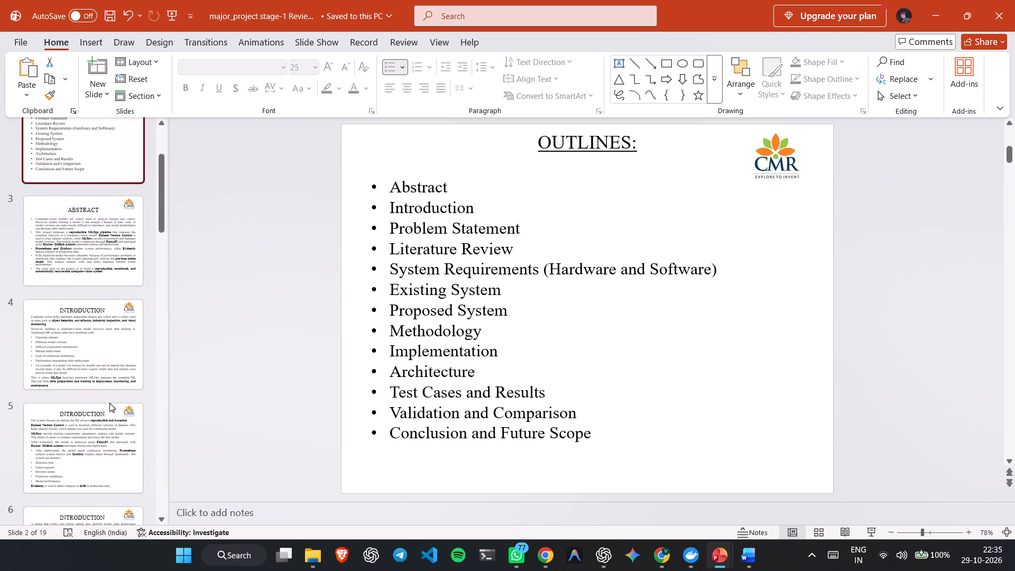
scroll(109, 403, down, 2)
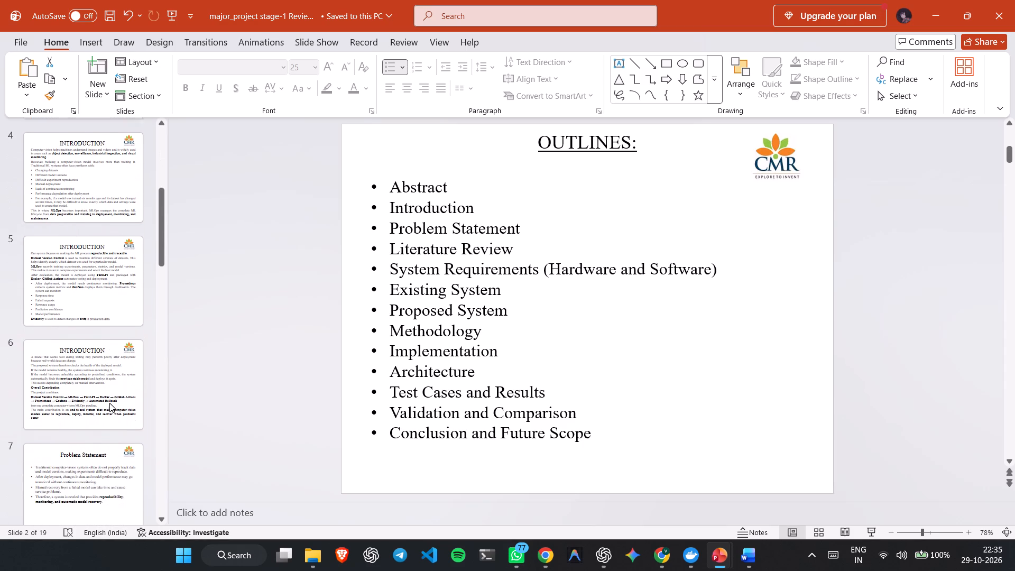
scroll(109, 403, down, 2)
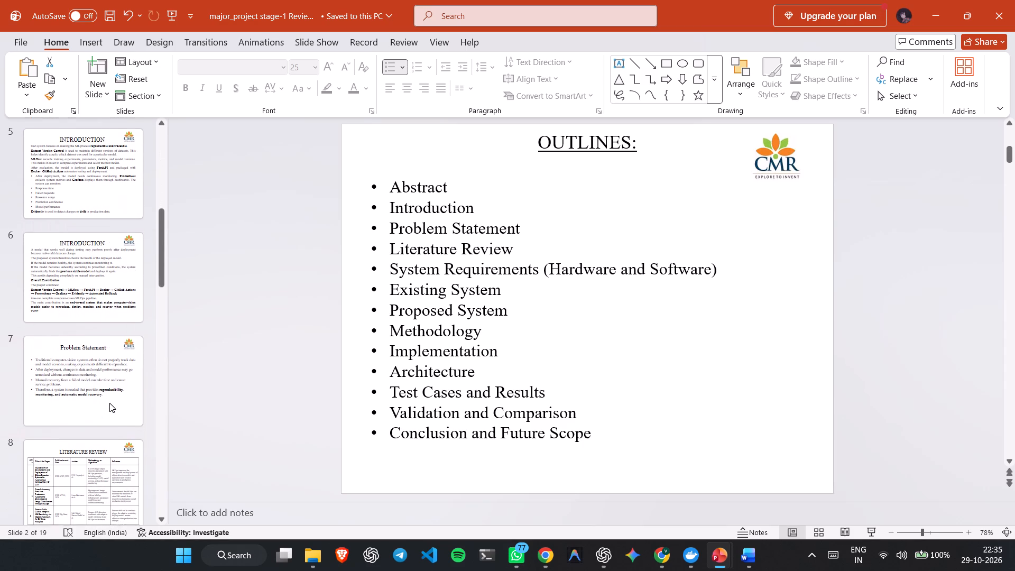
scroll(109, 403, down, 2)
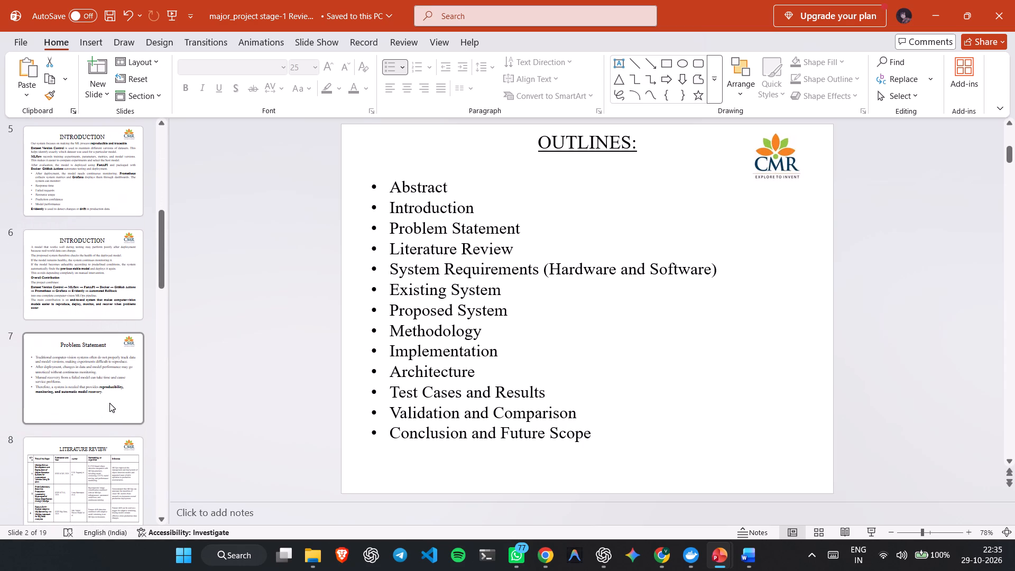
scroll(109, 403, down, 3)
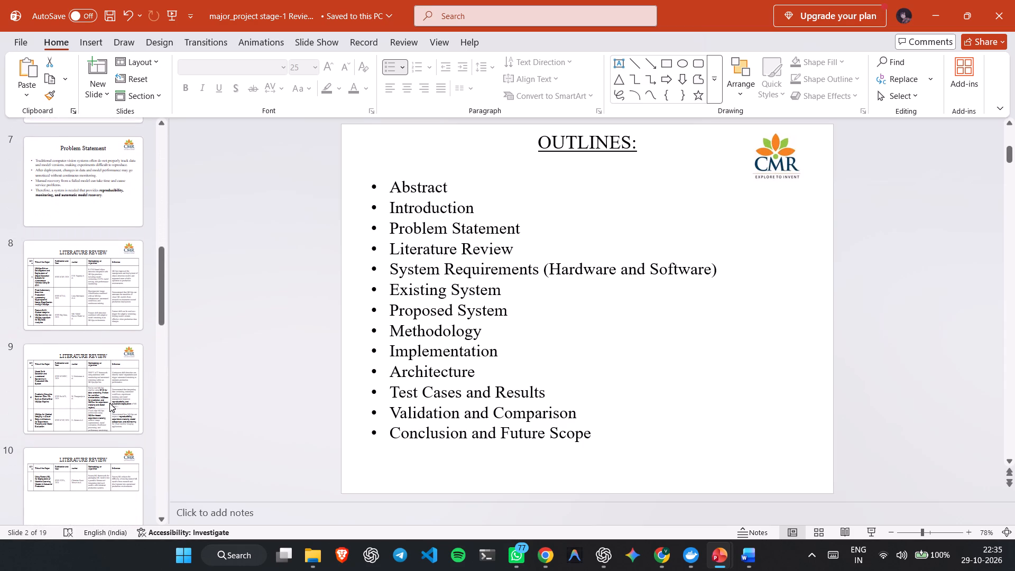
scroll(109, 403, down, 3)
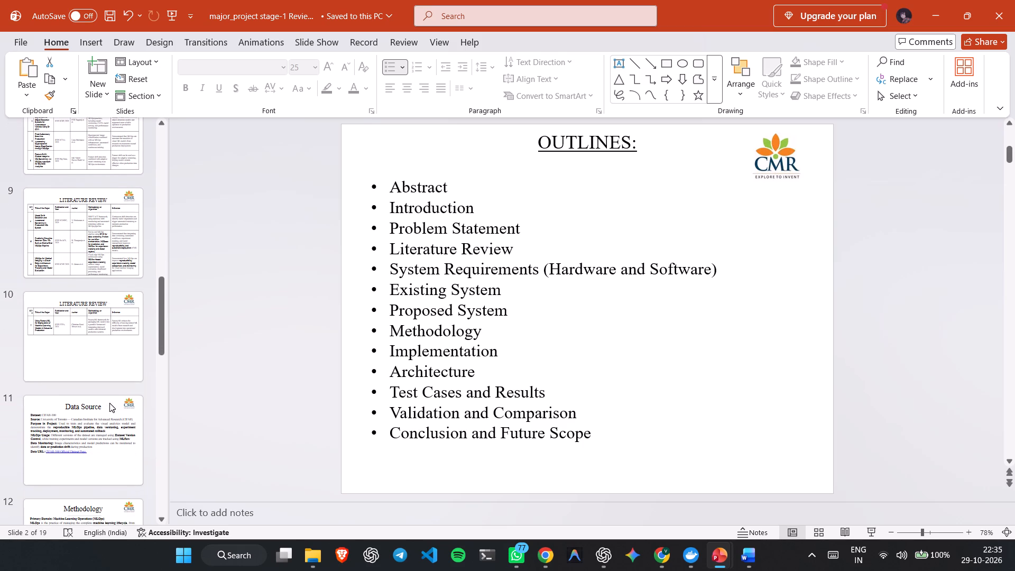
scroll(109, 403, down, 1)
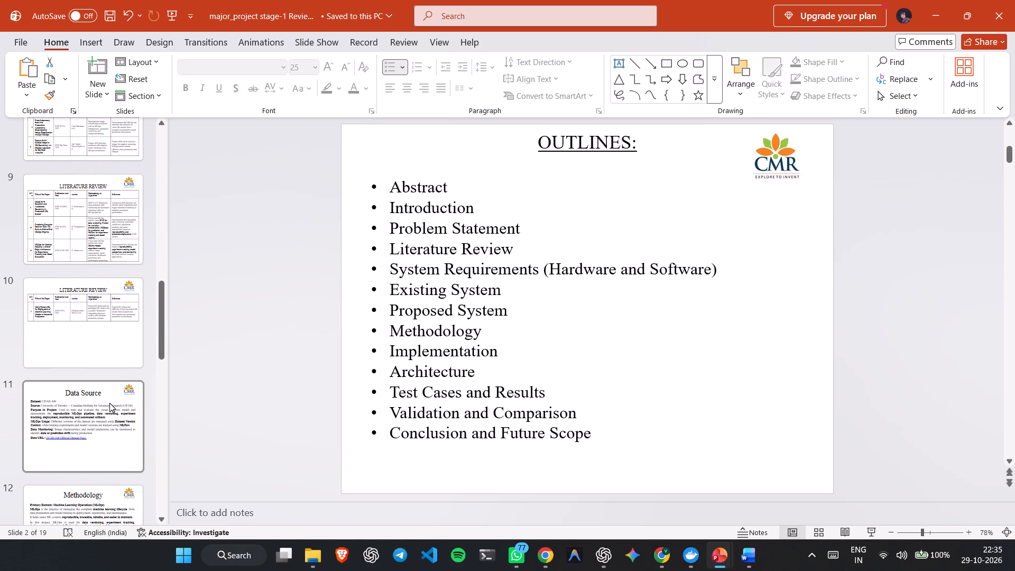
scroll(109, 403, down, 5)
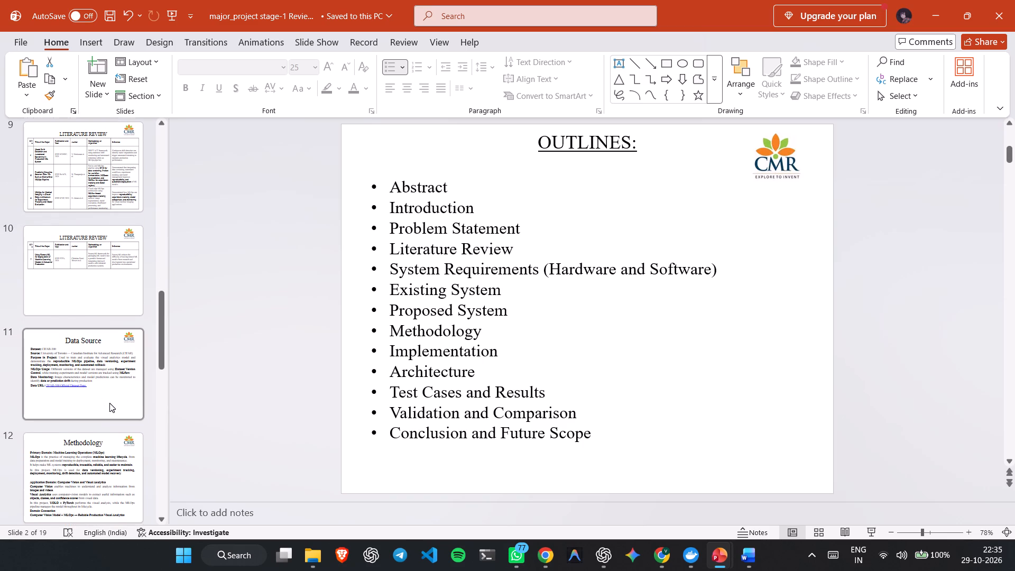
scroll(109, 403, down, 1)
Delete the Data Source slide that follows the last Literature Review slide.
scroll(109, 403, up, 1)
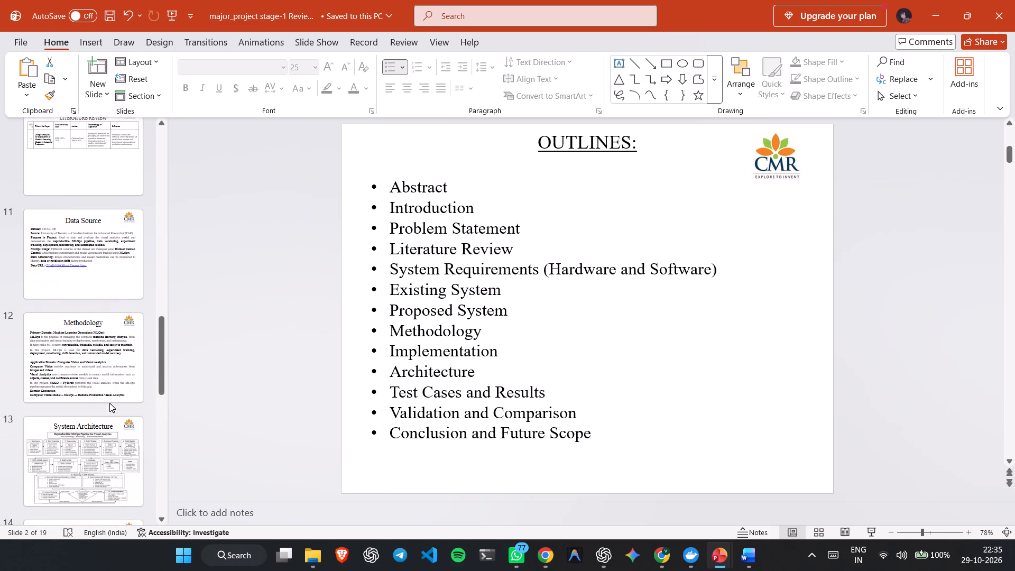
scroll(109, 403, up, 2)
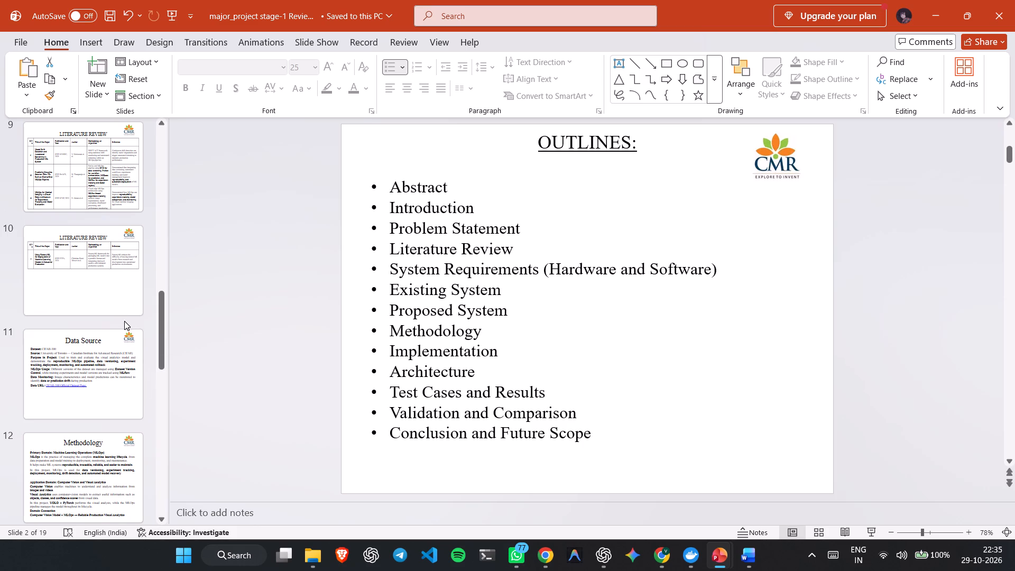
click(116, 361)
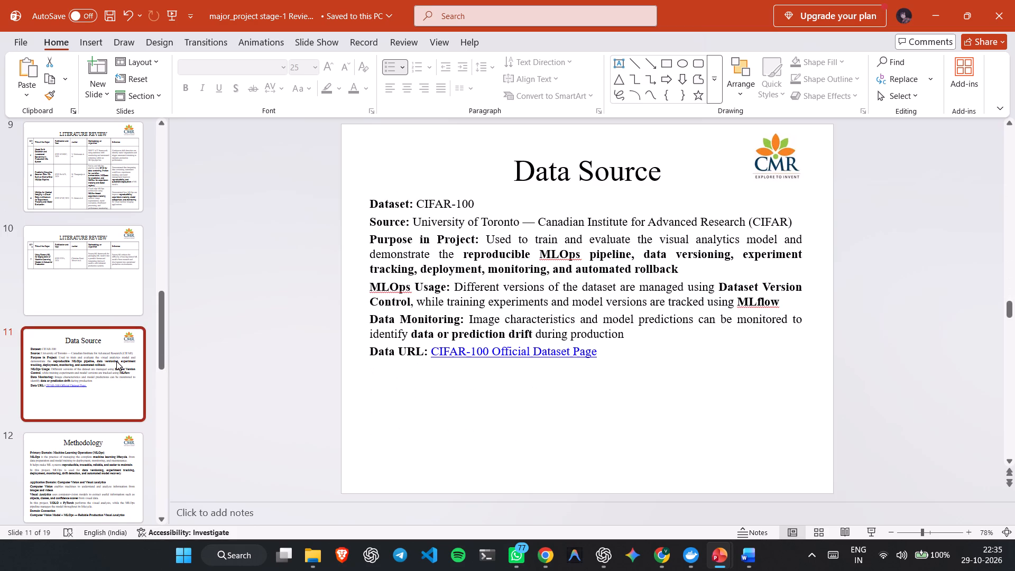
key(Delete)
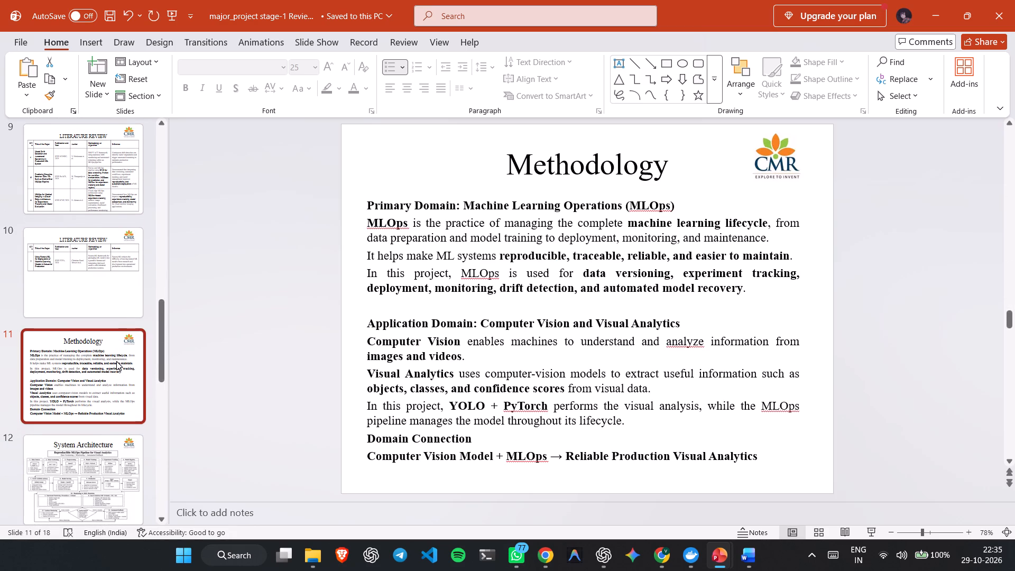
Go back to the Outlines slide and examine the entries from System Requirements (Hardware and Software) to Methodology.
scroll(116, 361, up, 4)
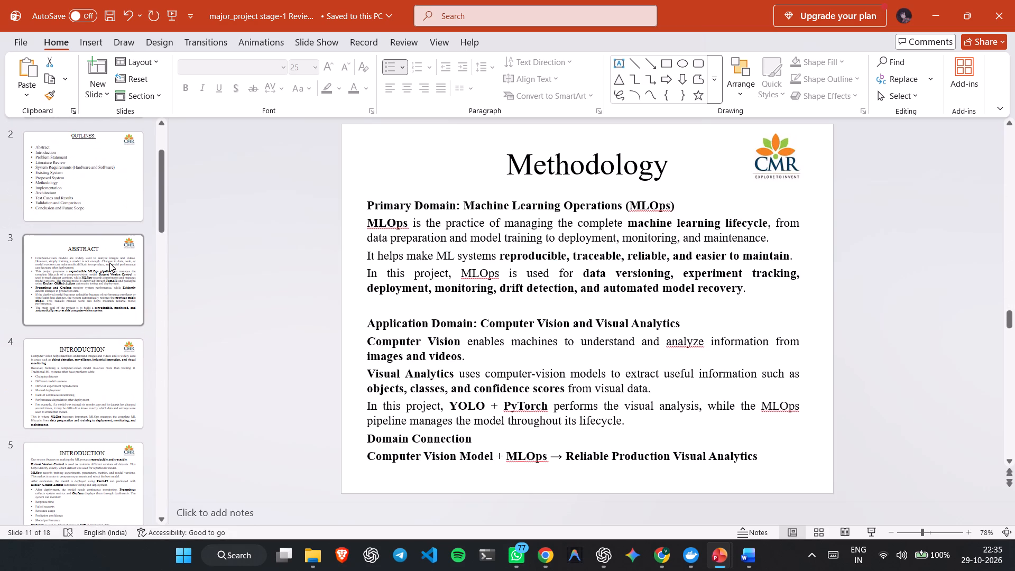
click(103, 182)
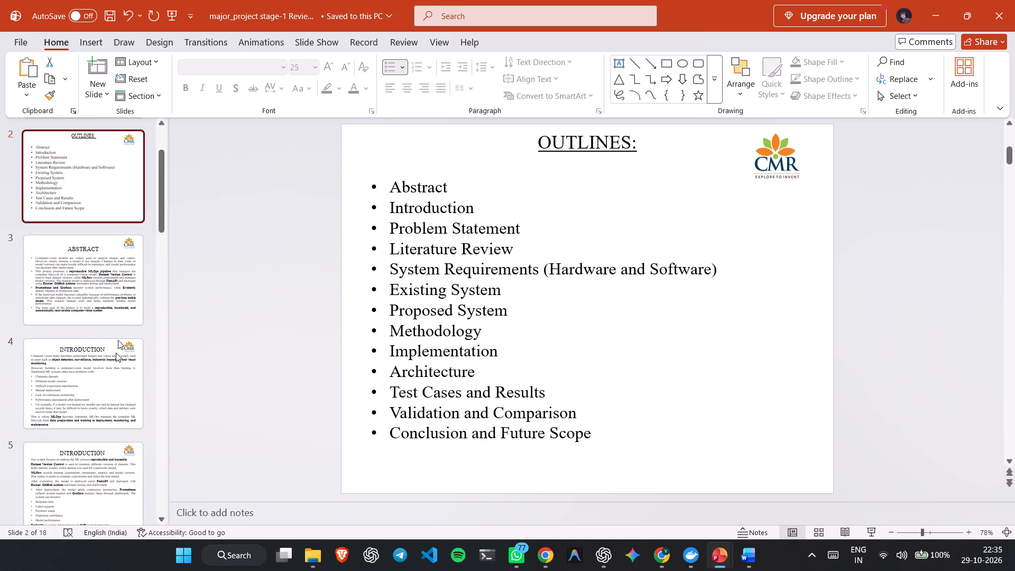
scroll(116, 353, down, 2)
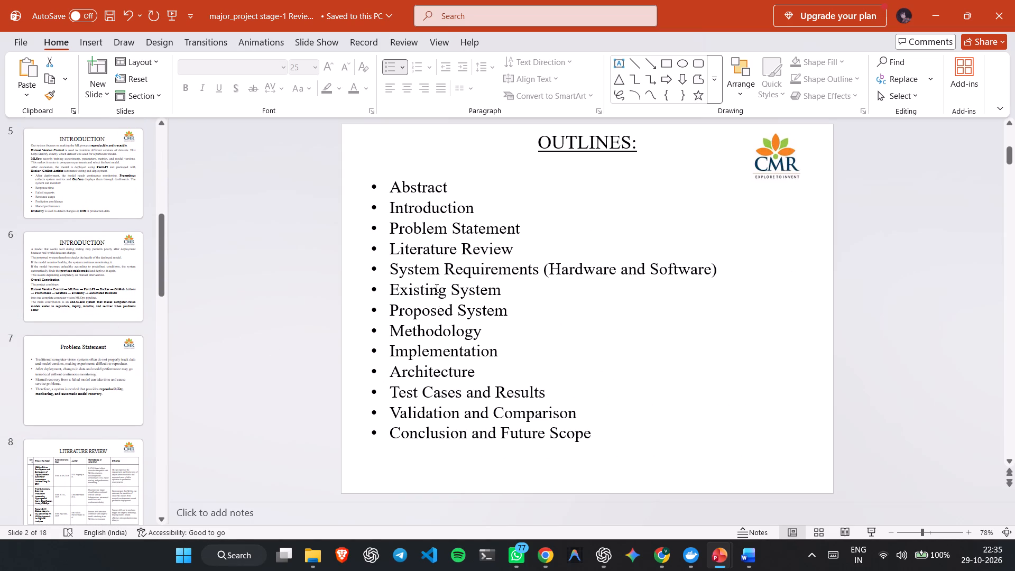
drag(388, 269, 460, 310)
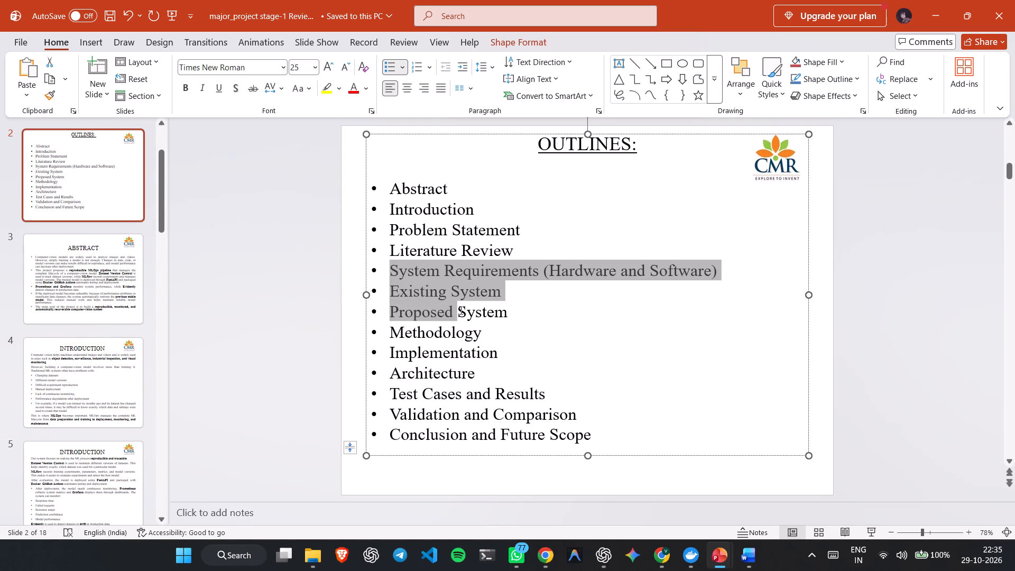
drag(460, 310, 482, 325)
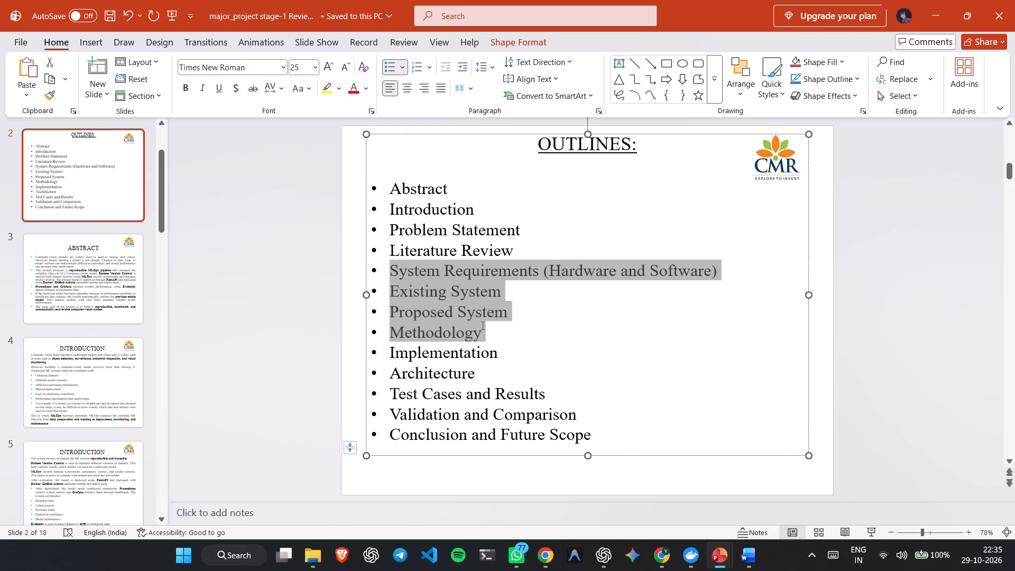
drag(482, 325, 483, 327)
drag(483, 327, 493, 337)
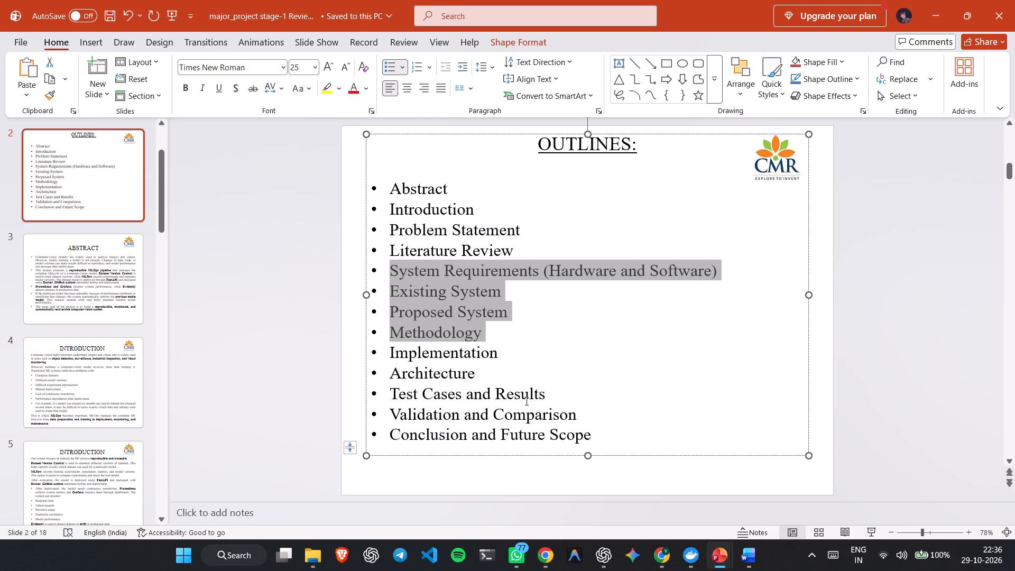
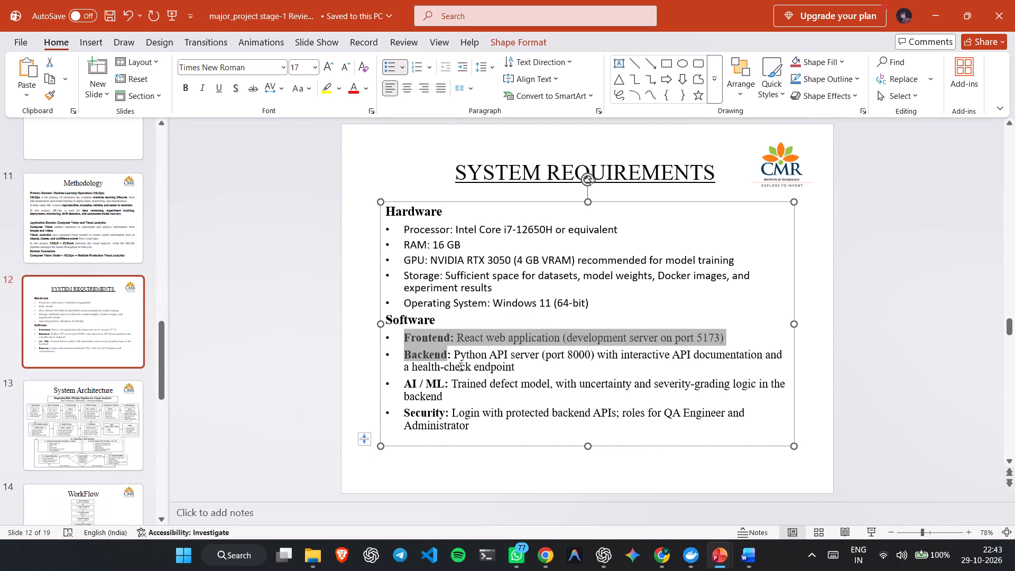
drag(459, 366, 549, 422)
key(ctrl+v)
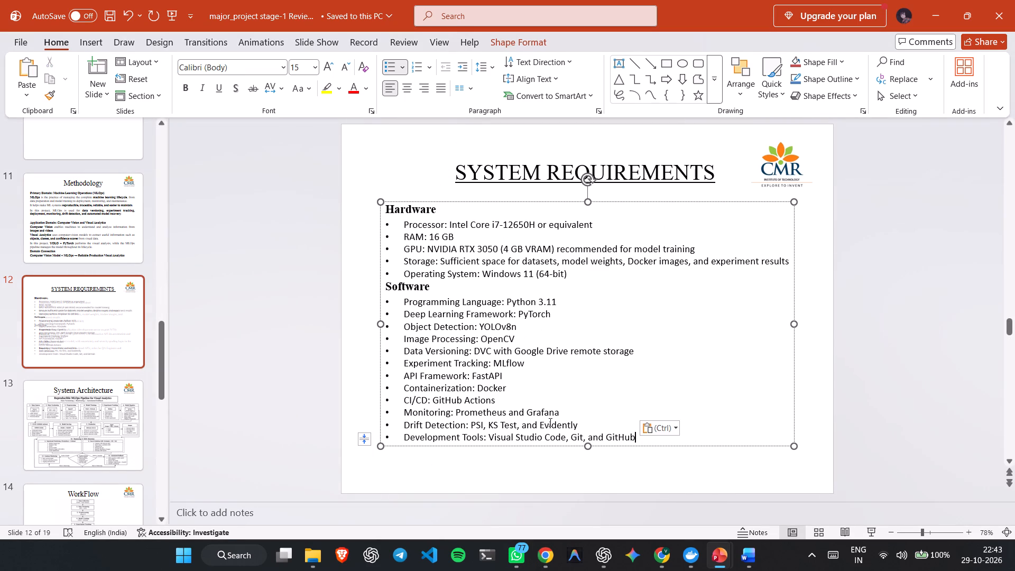
Set all the body text on the System Requirements slide to the Times New Roman font.
click(537, 384)
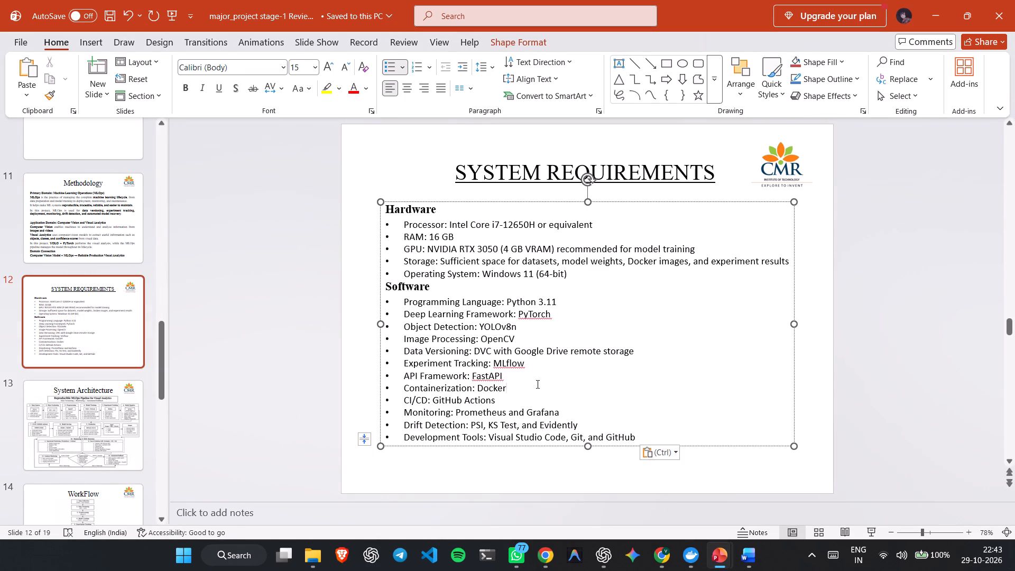
key(ctrl+a)
click(285, 63)
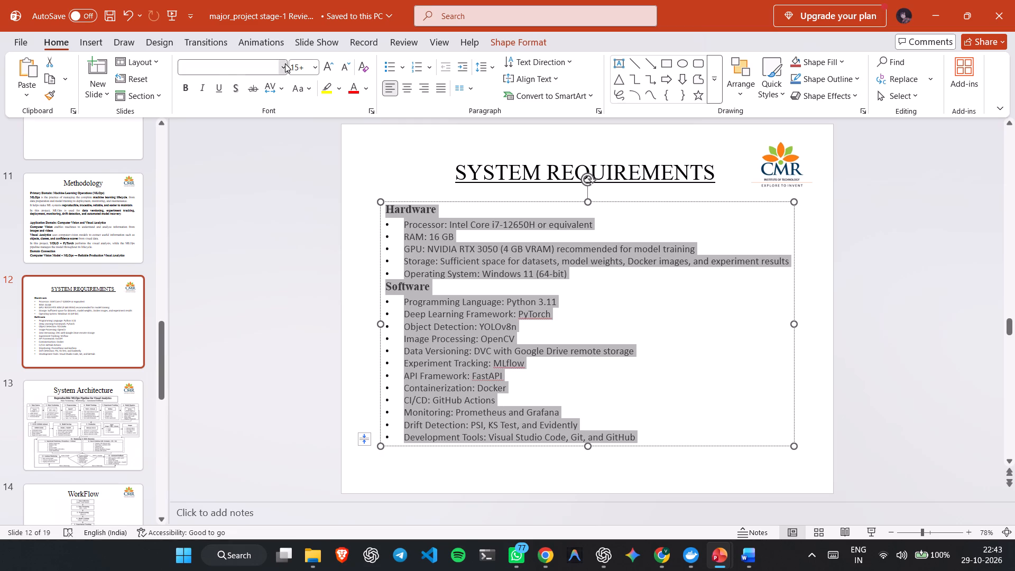
text(times)
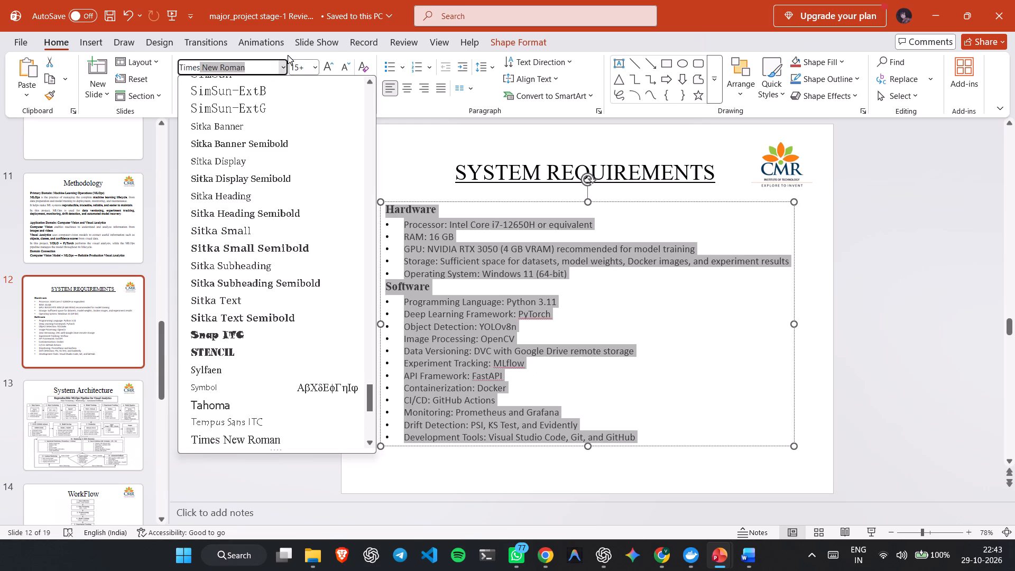
key(Right)
key(Return)
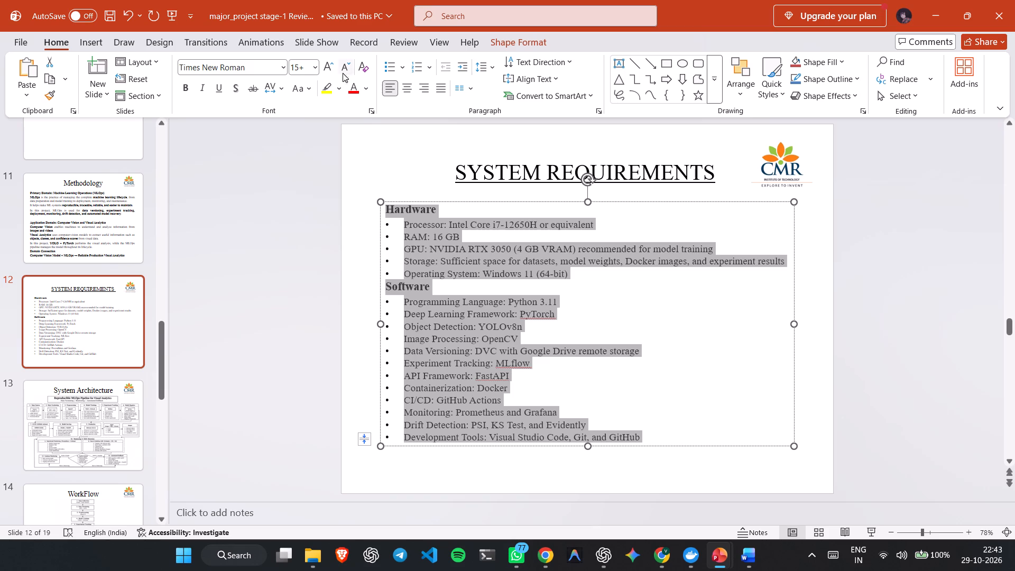
click(316, 68)
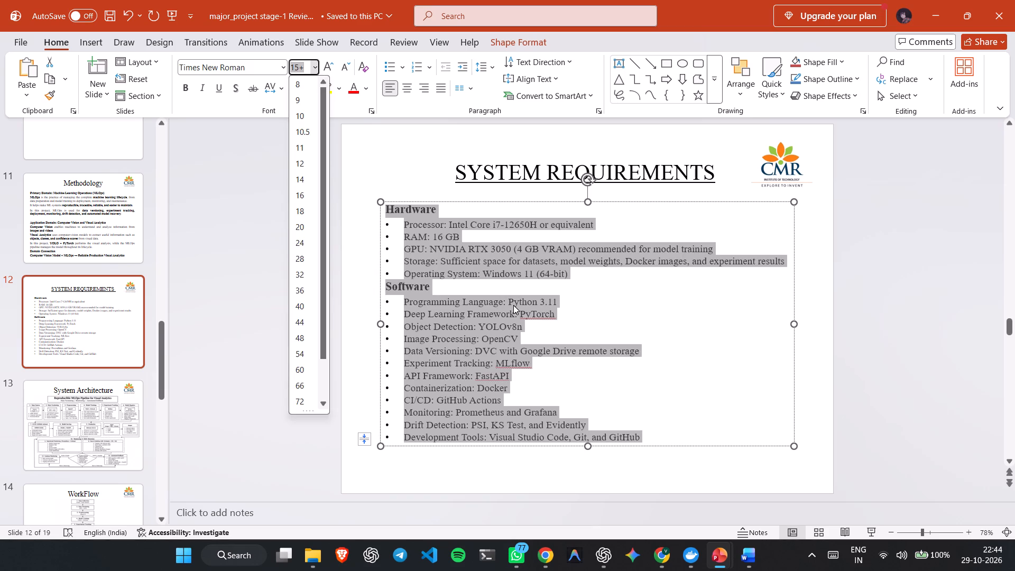
click(513, 305)
Extend the System Requirements body text box downward to near the slide's bottom edge.
click(448, 236)
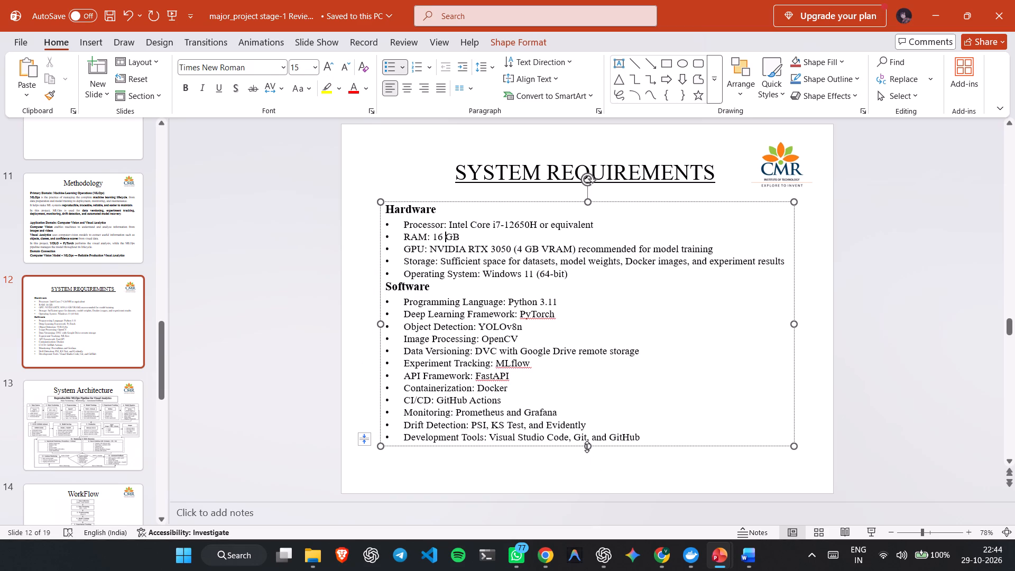
drag(586, 444, 590, 475)
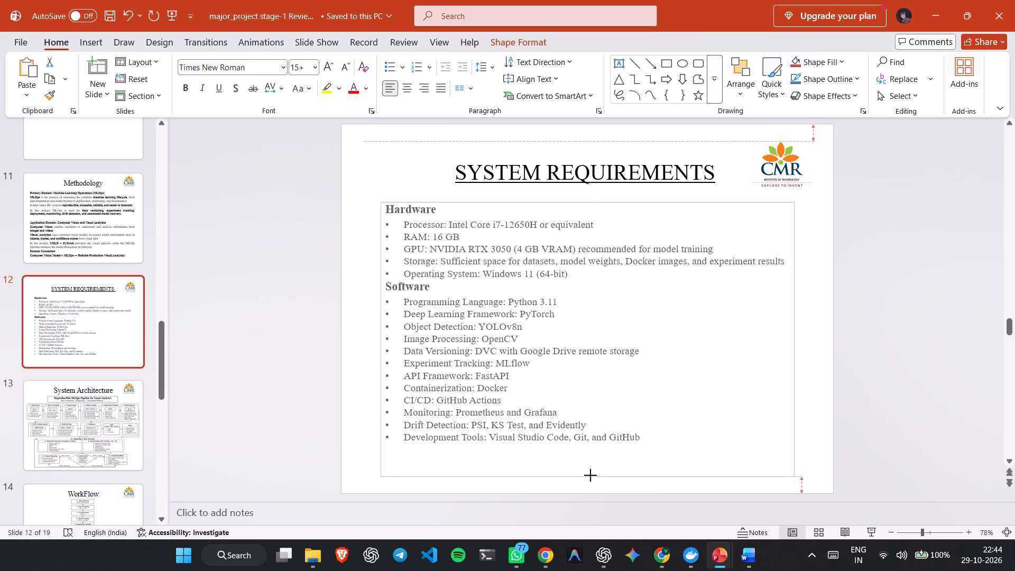
drag(590, 475, 590, 476)
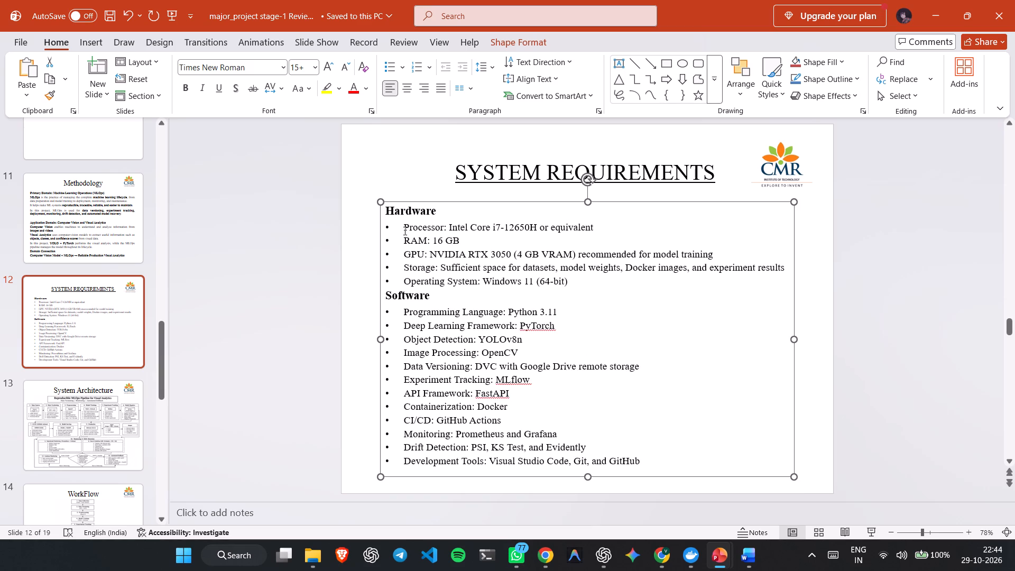
Set the font size of the five bullets under Hardware on the System Requirements slide to 16.
drag(403, 228, 574, 283)
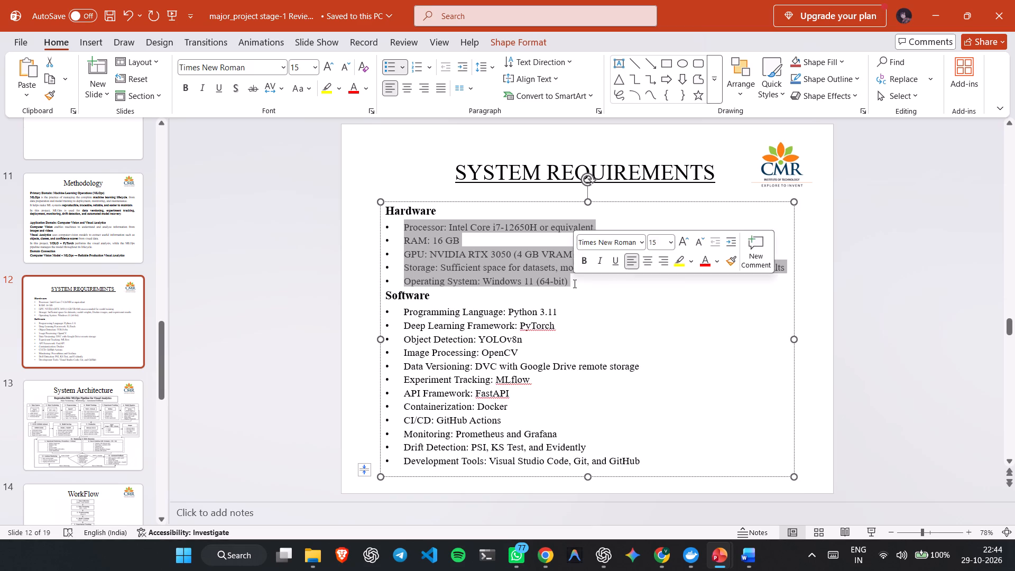
click(318, 68)
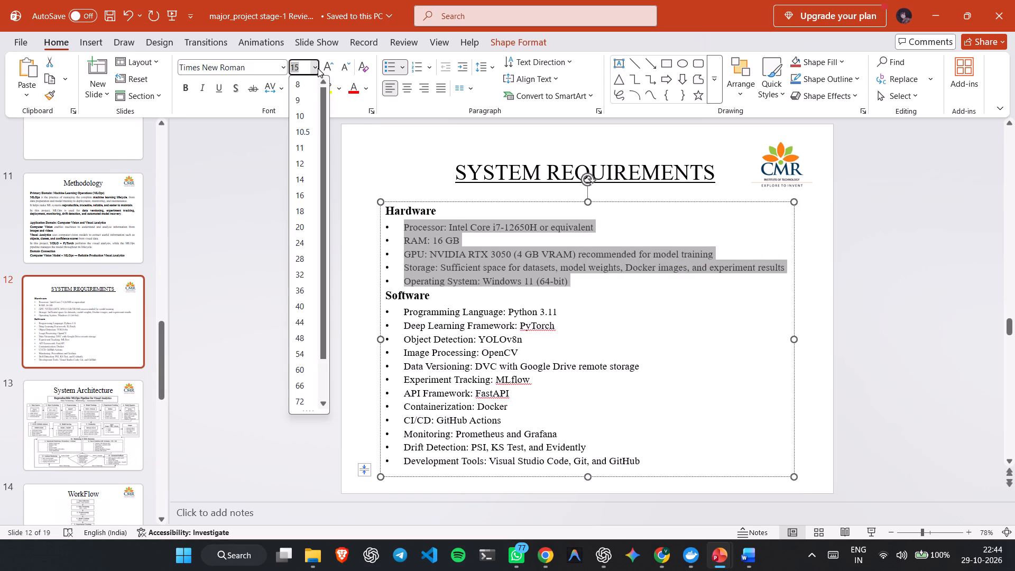
click(304, 190)
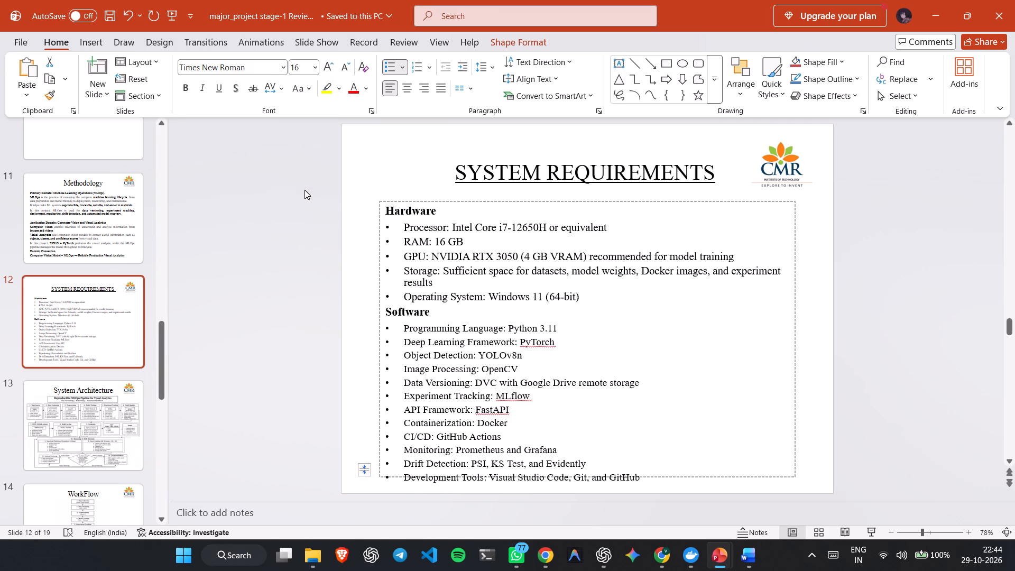
Move the System Requirements body text box slightly up and to the left on the slide.
drag(555, 201, 547, 191)
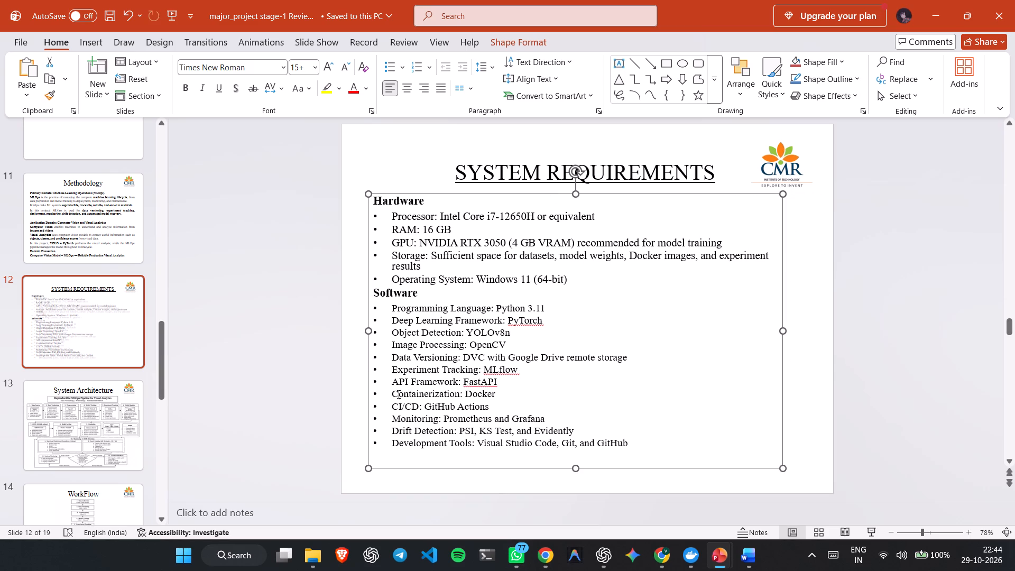
Set all the bullets under Software, Programming Language through Development Tools, to font size 16.
drag(391, 308, 589, 436)
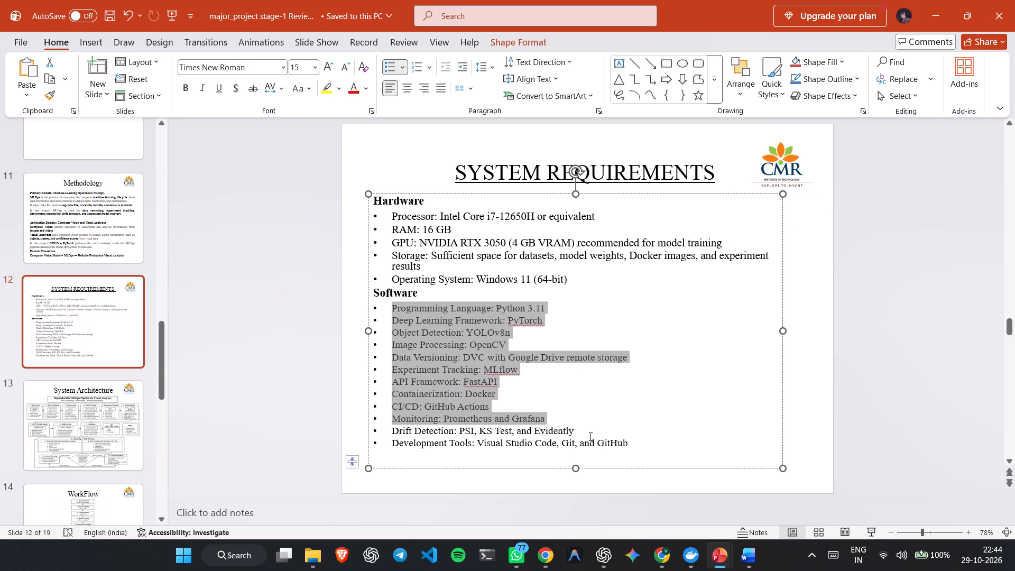
drag(589, 436, 638, 448)
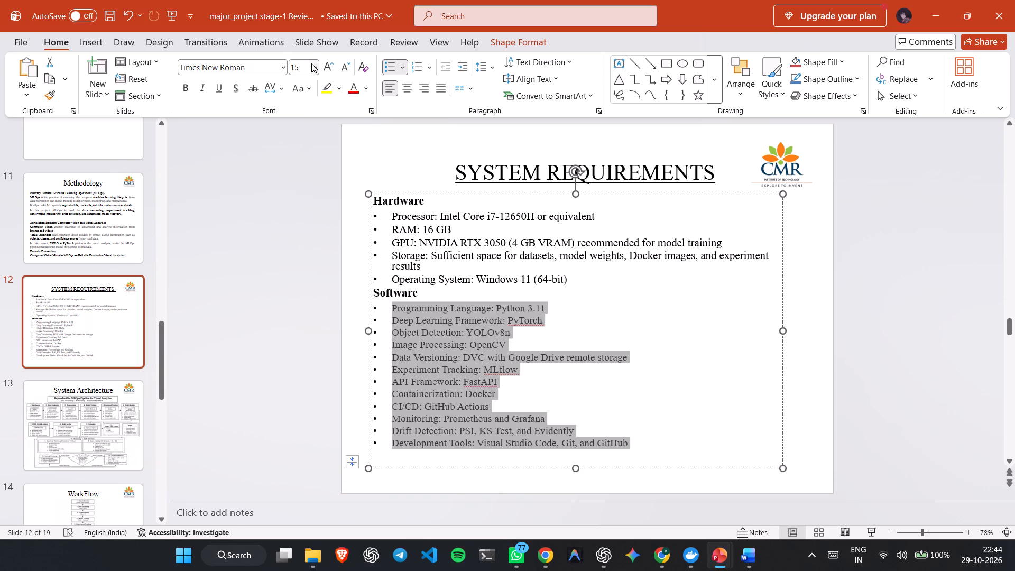
click(312, 64)
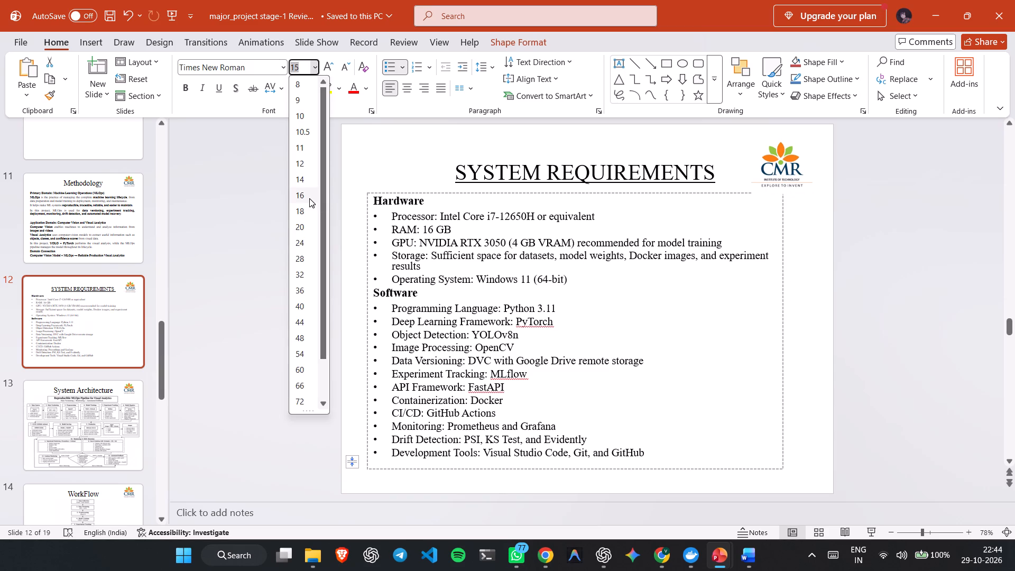
click(309, 198)
click(314, 326)
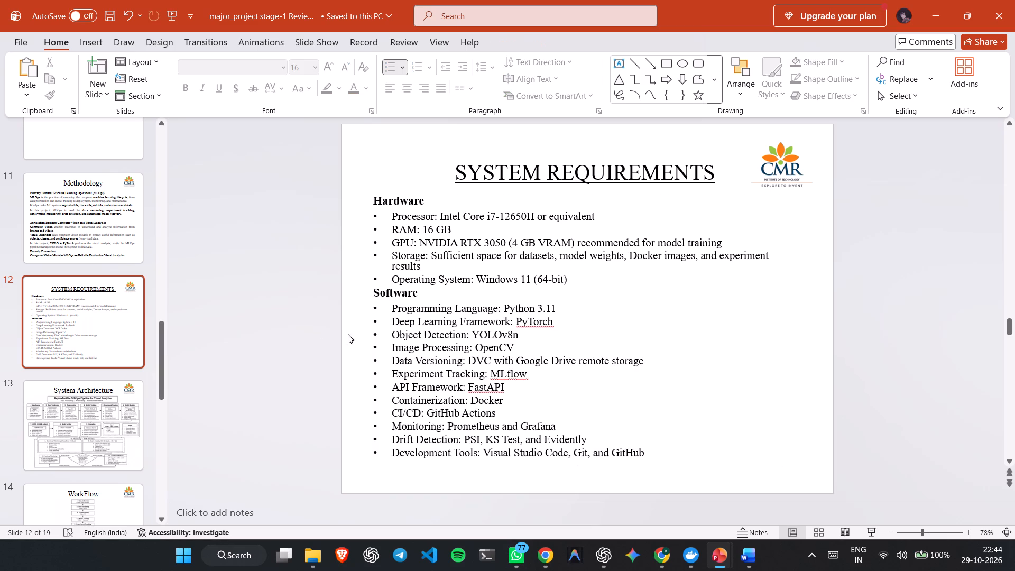
click(439, 201)
click(330, 287)
Copy the Existing System slide from the Automated_Defect_Grading_Internal deck and return to the major project deck.
key(alt+Tab)
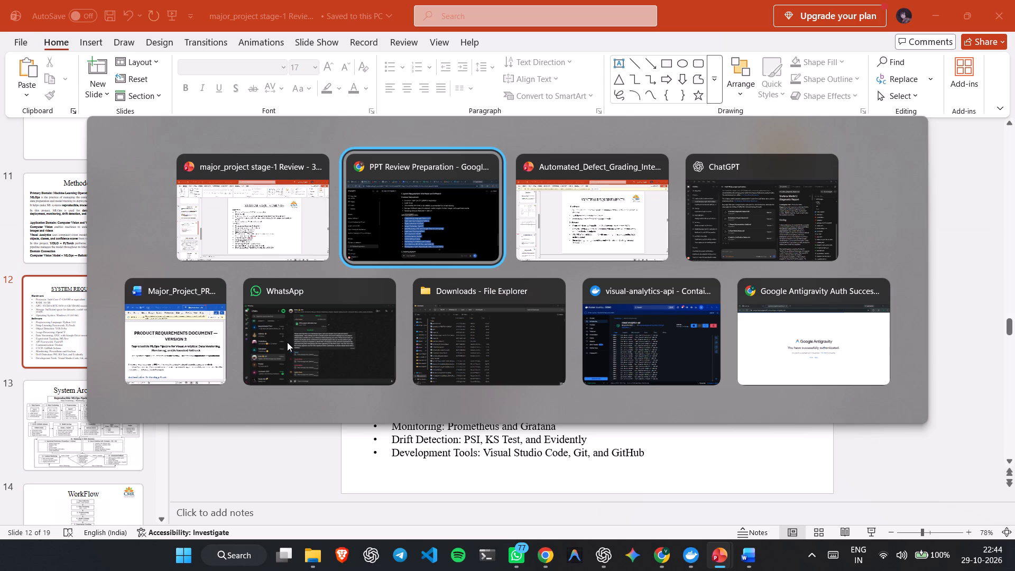
key(alt+Tab)
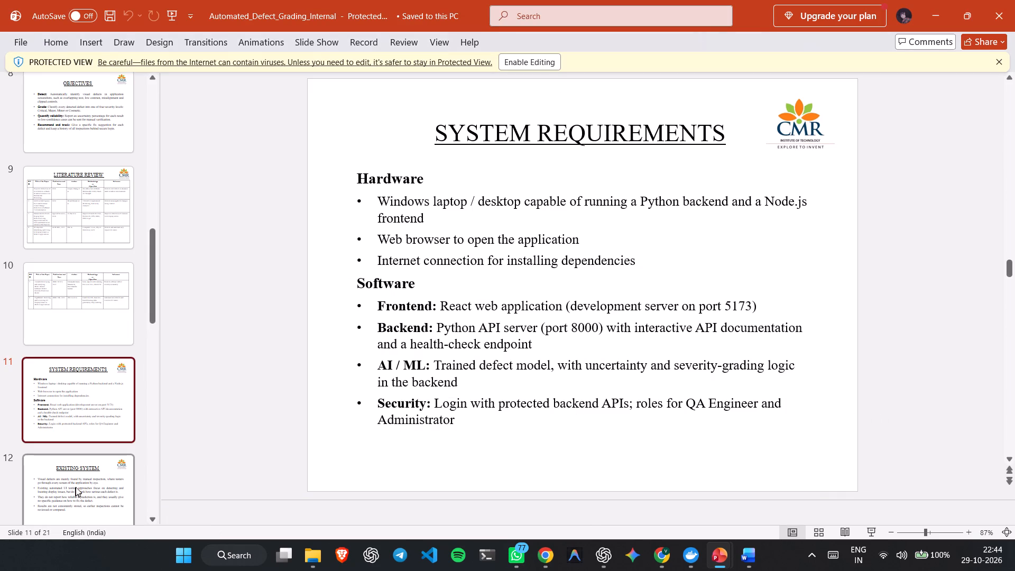
click(77, 486)
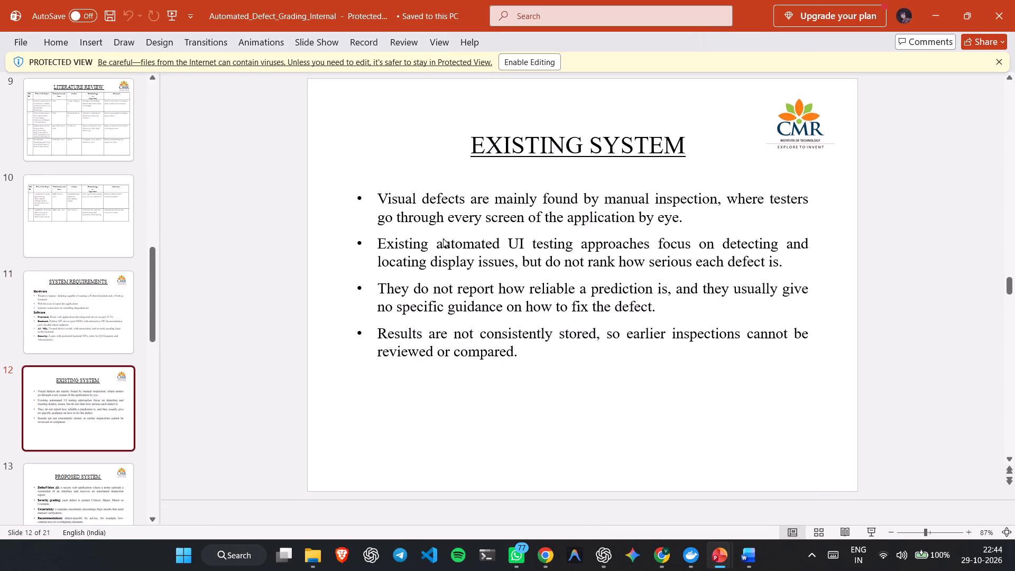
right_click(100, 406)
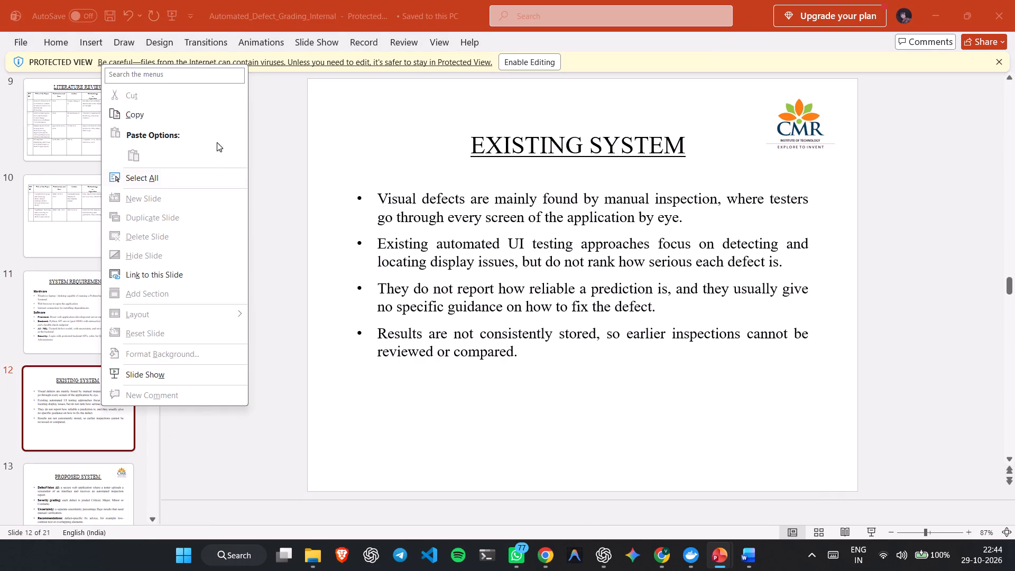
click(156, 117)
key(alt+Tab)
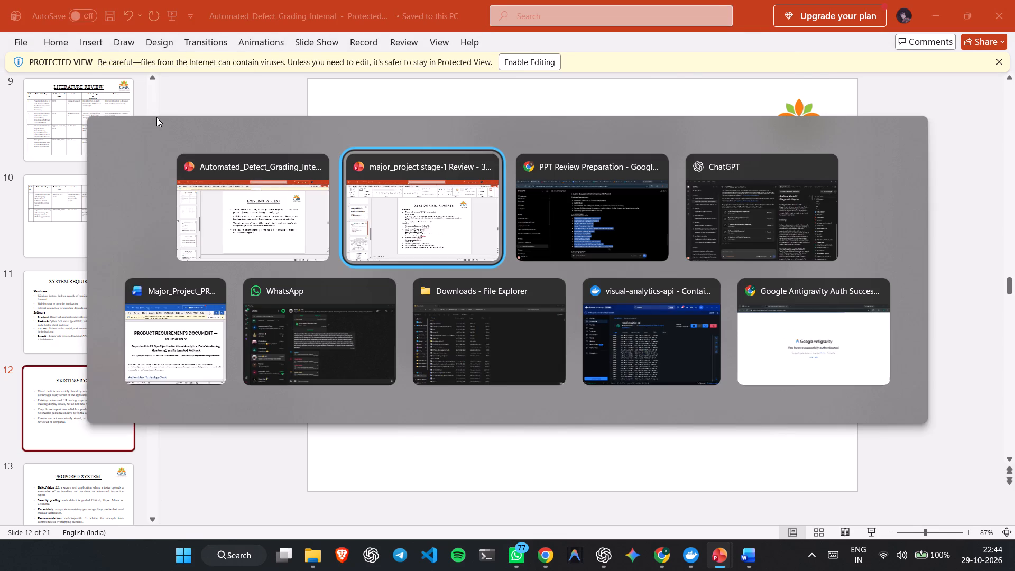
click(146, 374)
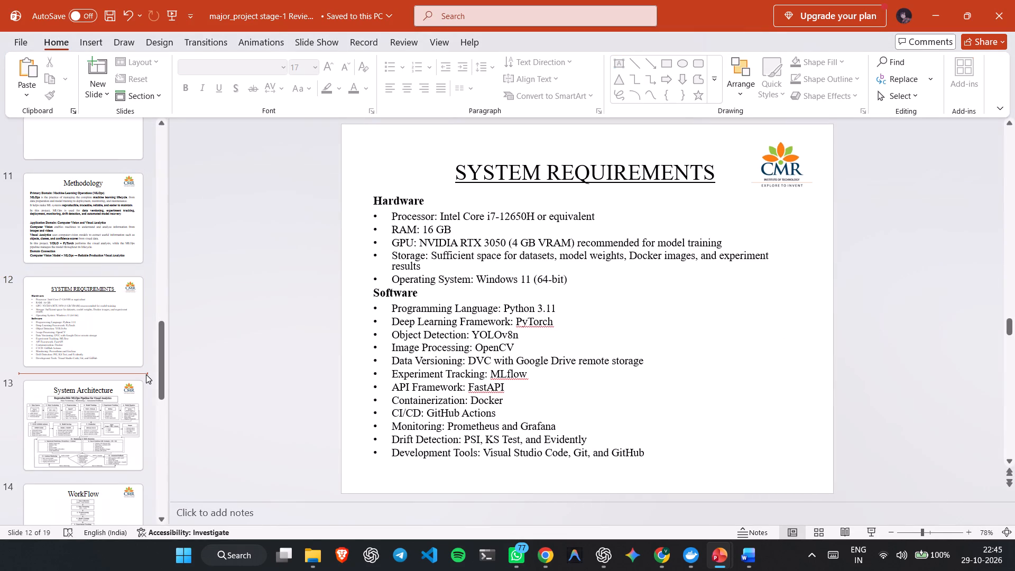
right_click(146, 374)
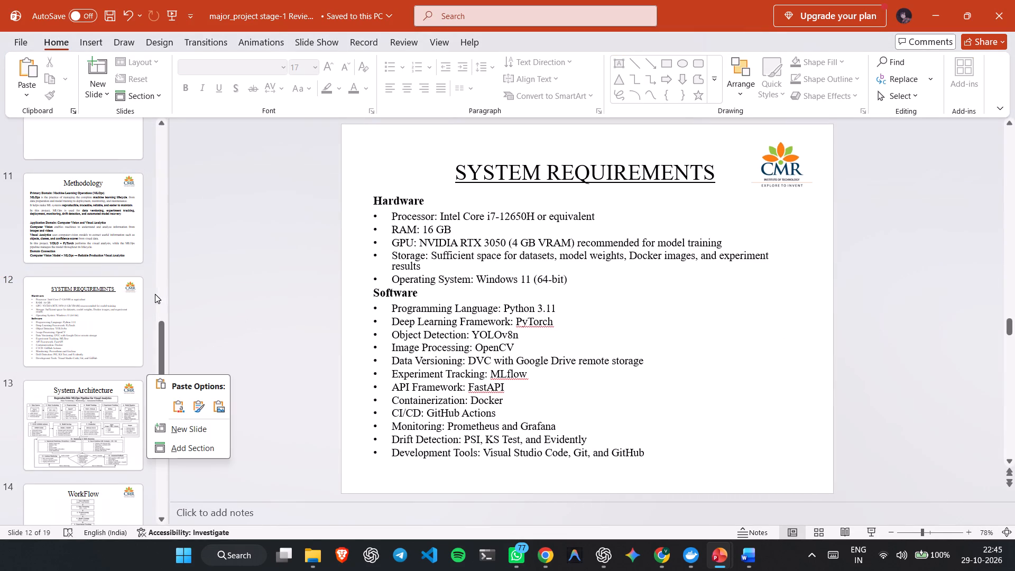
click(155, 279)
Check the topic order on the Outlines slide and move the System Requirements slide ahead of the Methodology slide.
scroll(149, 263, up, 4)
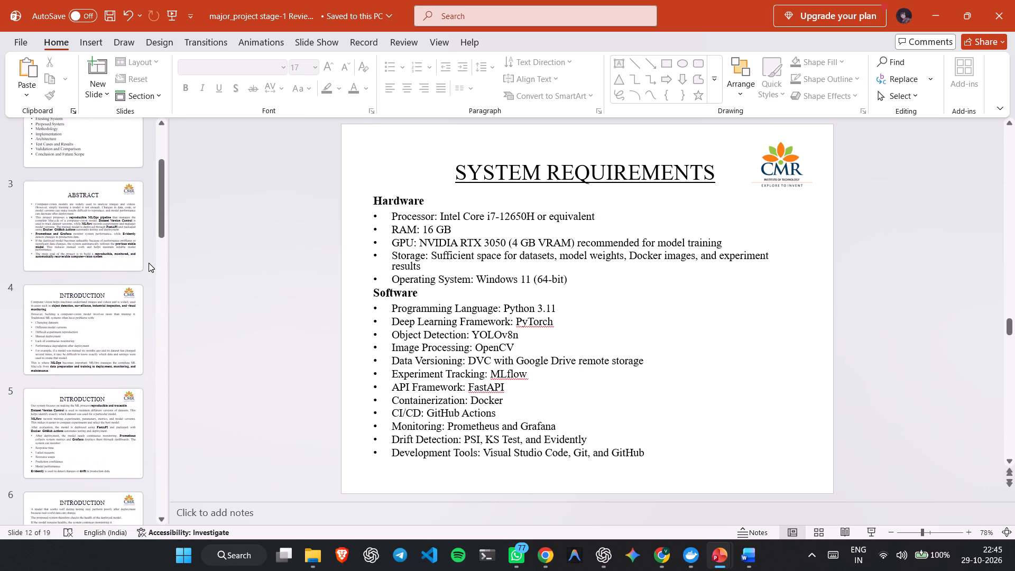
scroll(149, 263, up, 4)
click(114, 272)
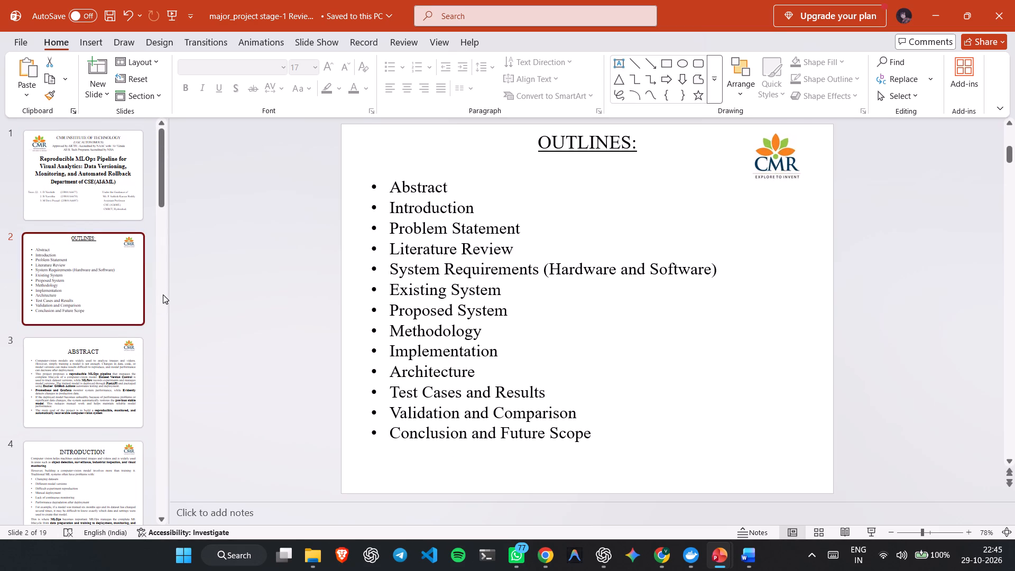
scroll(137, 412, down, 2)
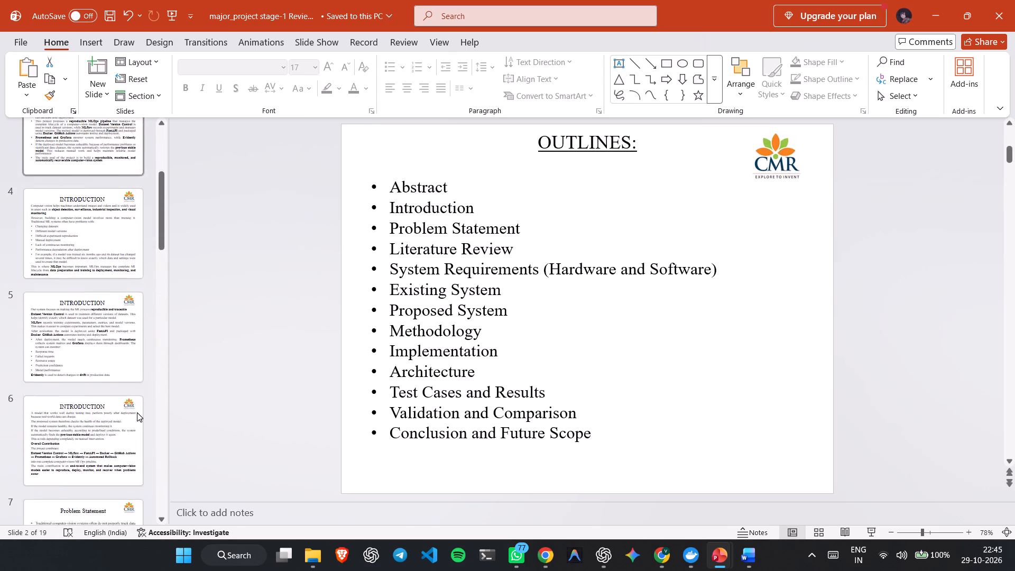
scroll(137, 412, down, 3)
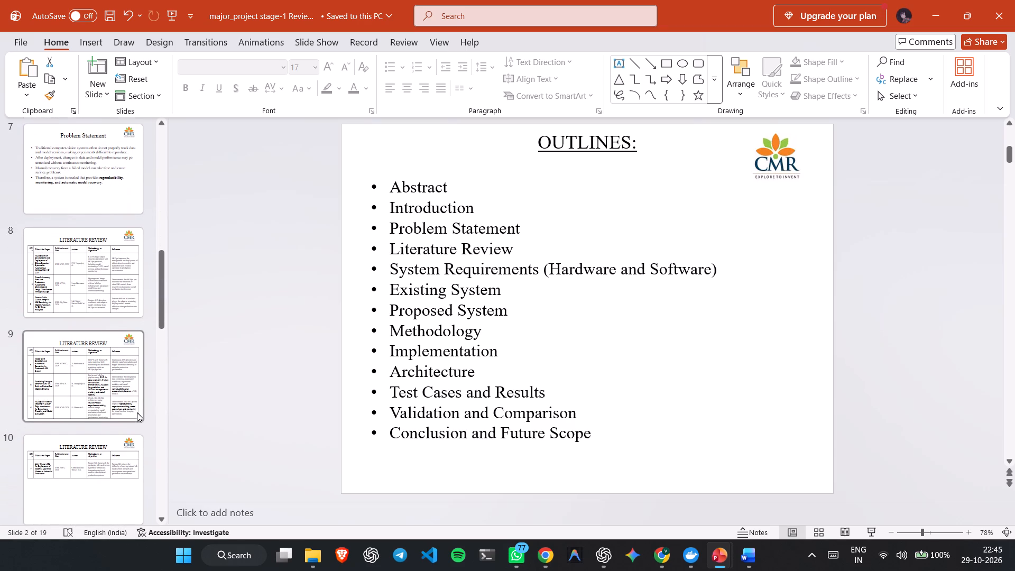
scroll(137, 412, down, 1)
drag(120, 417, 117, 304)
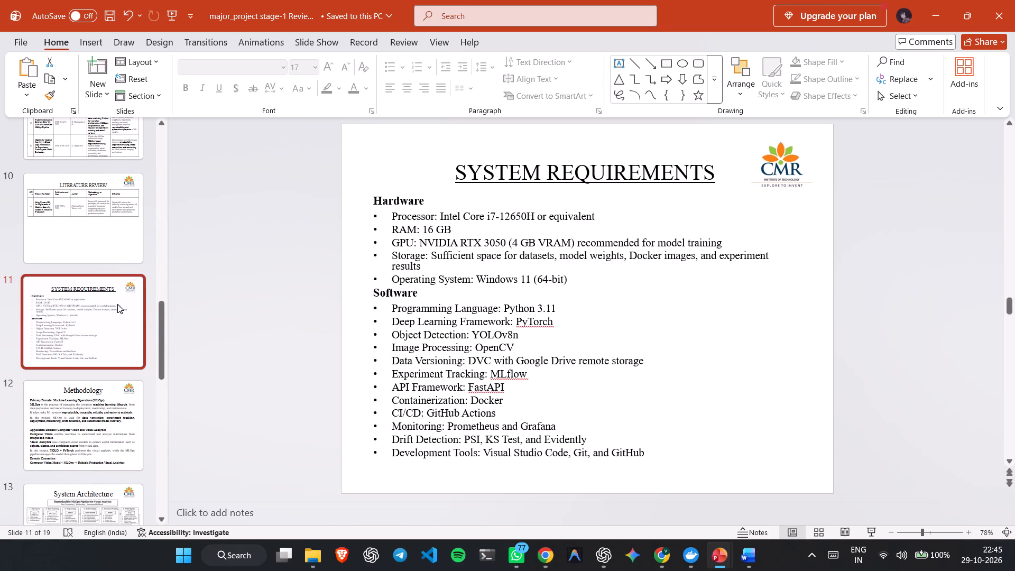
Paste the copied Existing System slide between the System Requirements and Methodology slides.
click(122, 372)
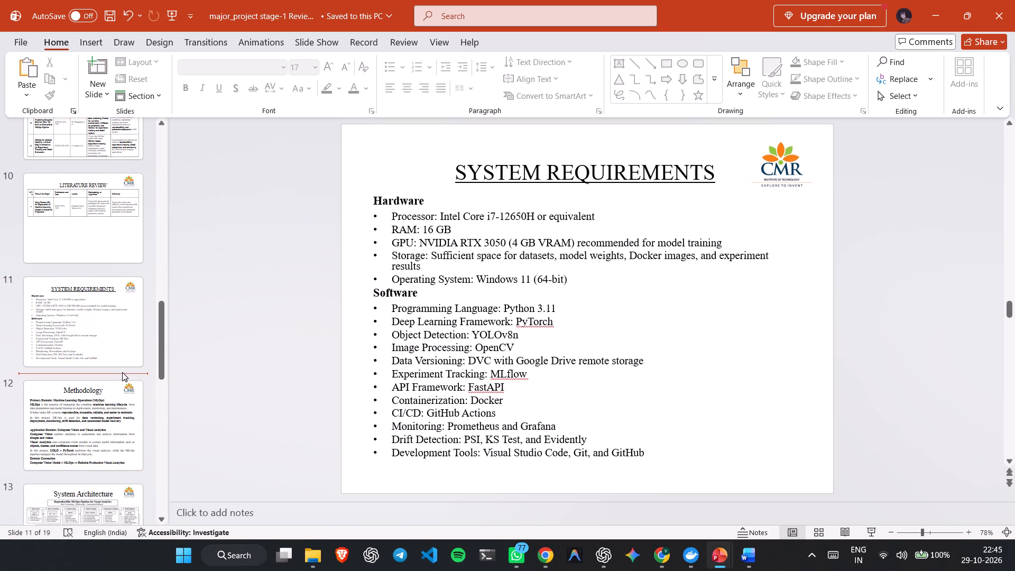
right_click(122, 372)
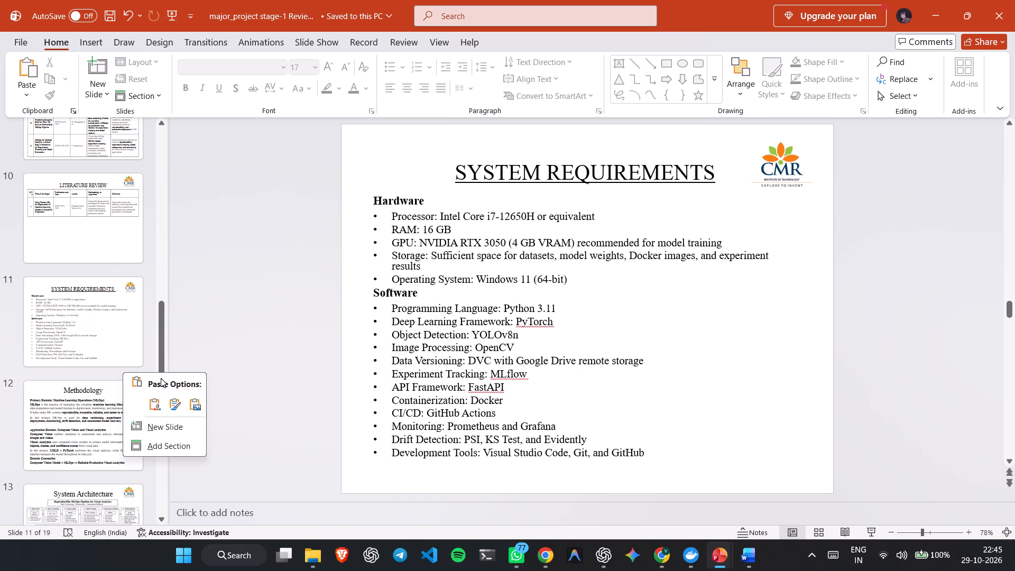
click(108, 369)
click(112, 374)
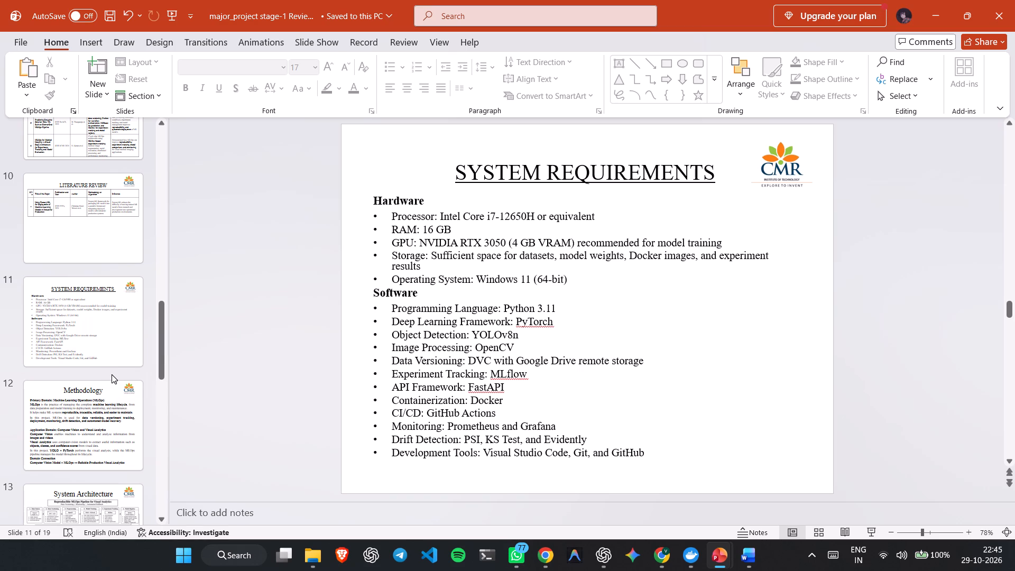
key(ctrl+v)
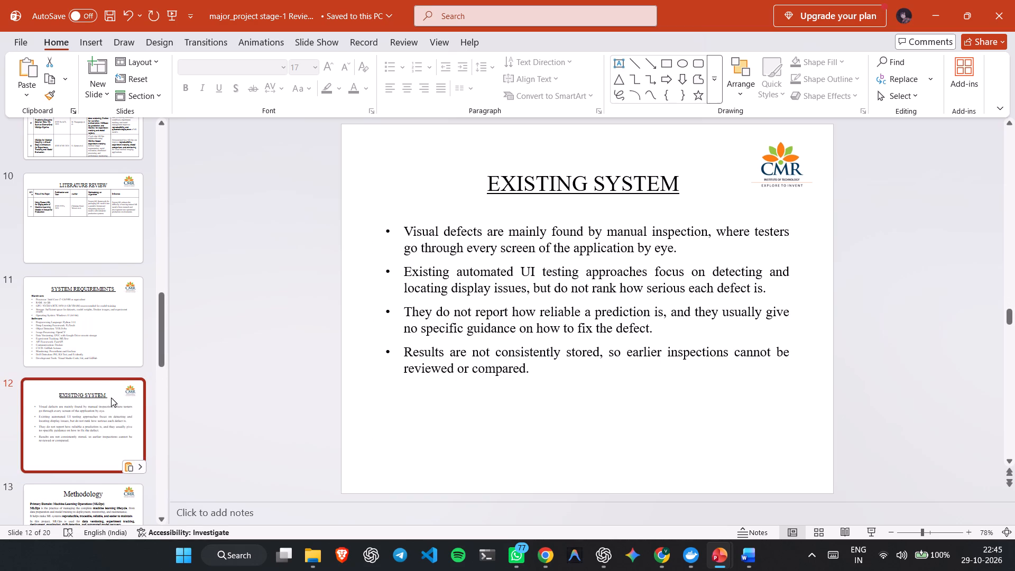
Copy the Existing Approach, Key Contribution and Limitation bullets from the Existing System section of the ChatGPT answer in Chrome.
click(456, 348)
key(alt+Tab)
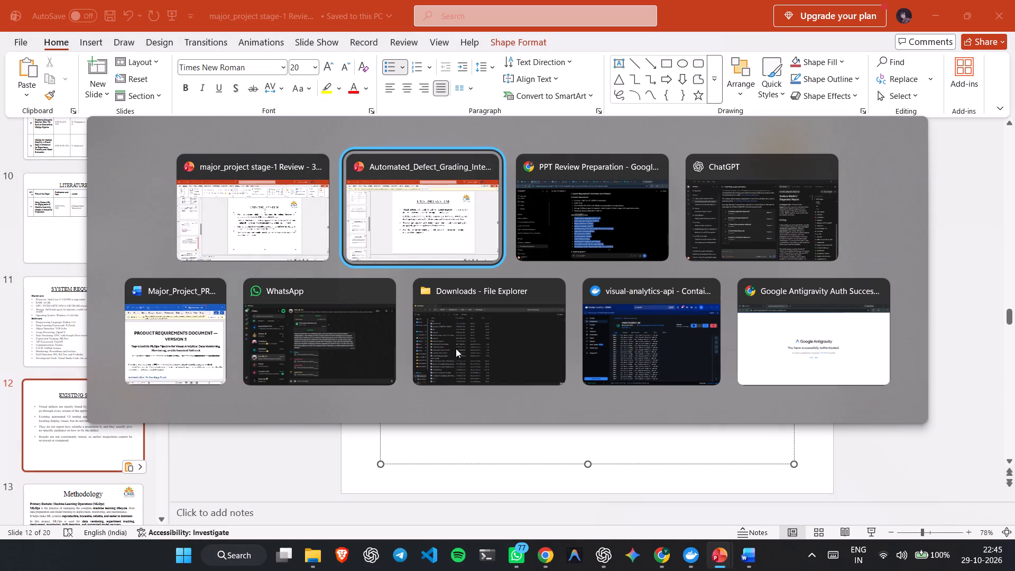
key(alt+Tab)
scroll(482, 315, down, 2)
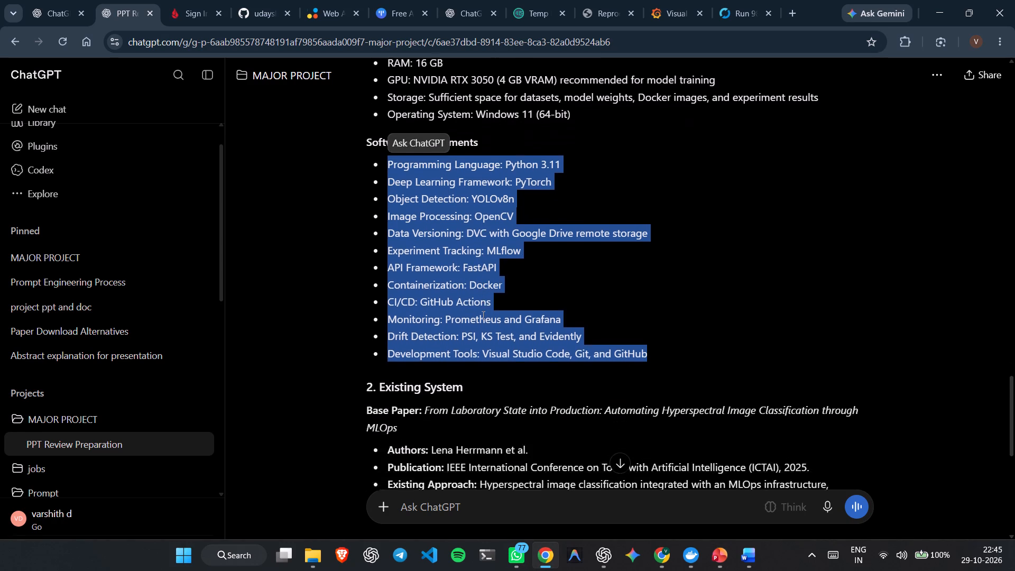
scroll(482, 315, down, 4)
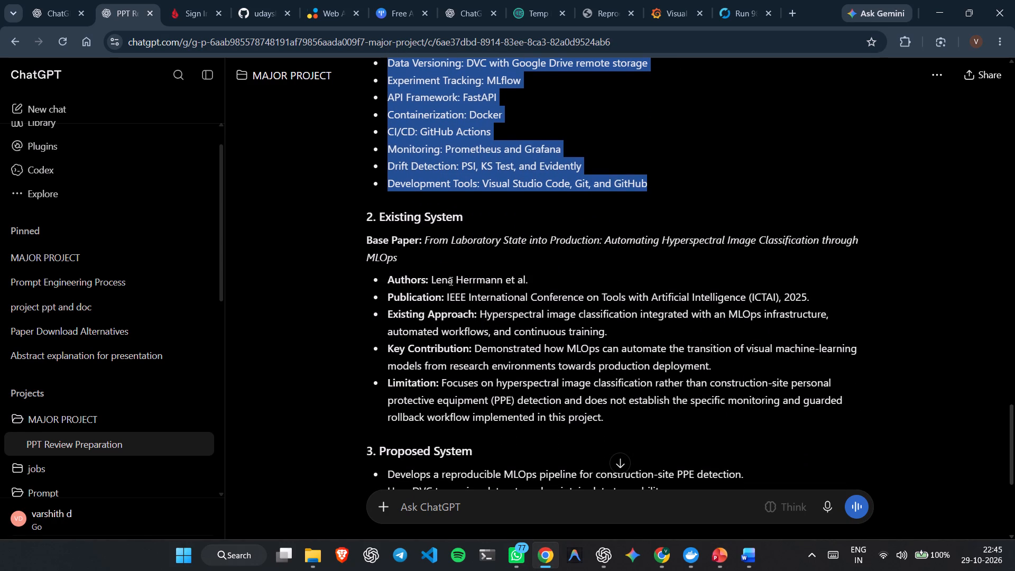
key(alt+Tab)
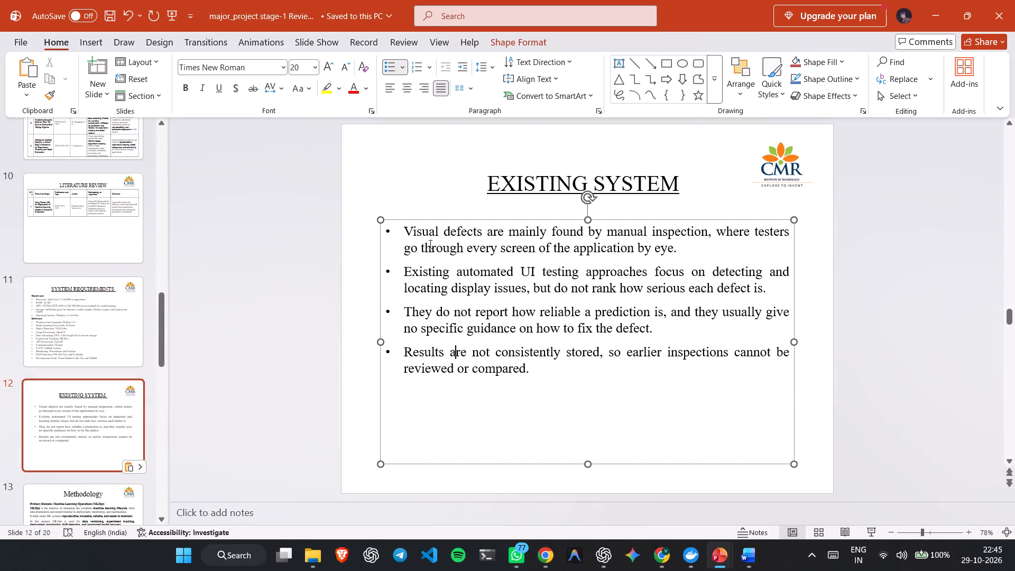
key(alt+Tab)
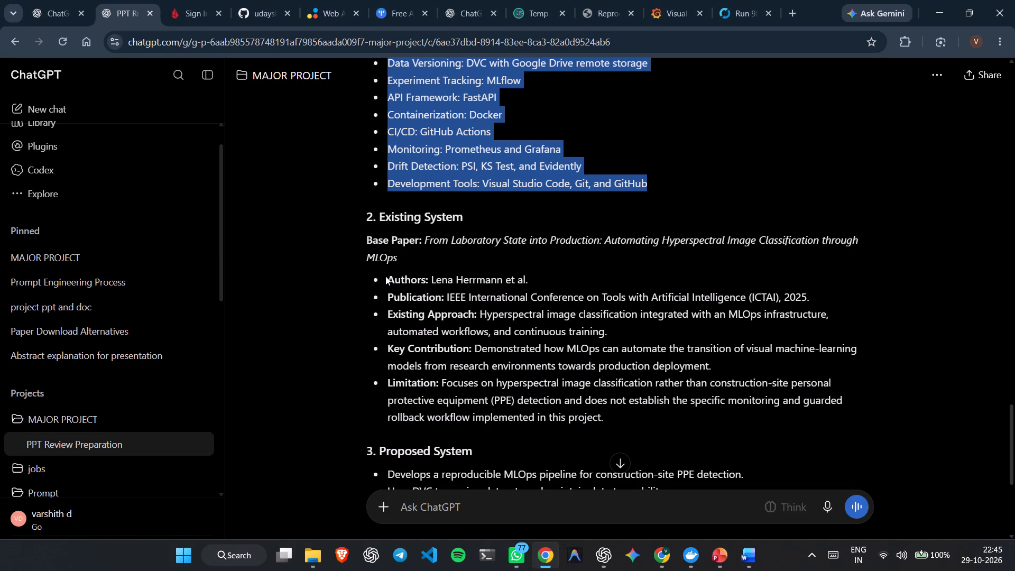
key(alt+Tab)
key(alt+Tab)
drag(366, 238, 638, 425)
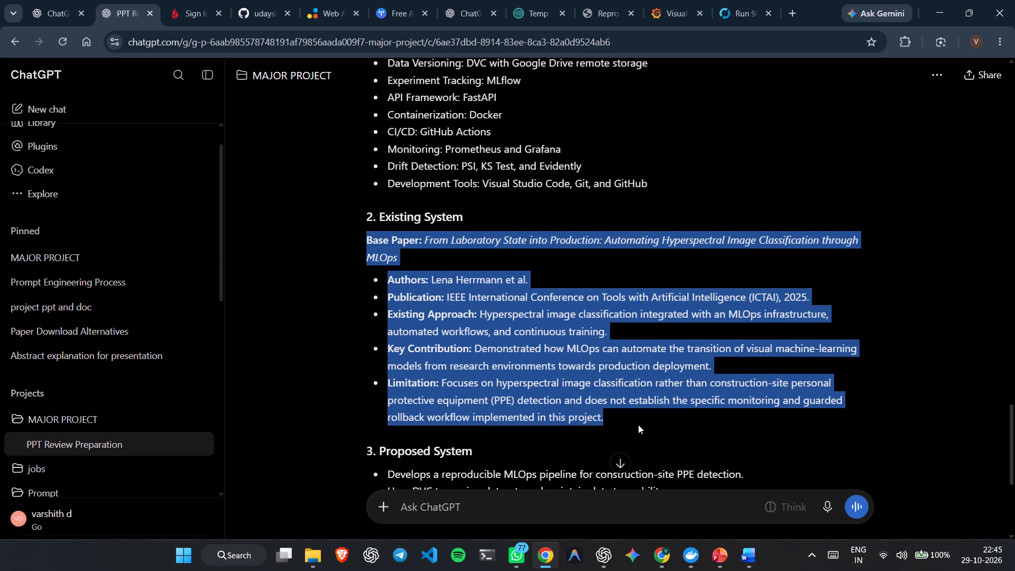
click(638, 425)
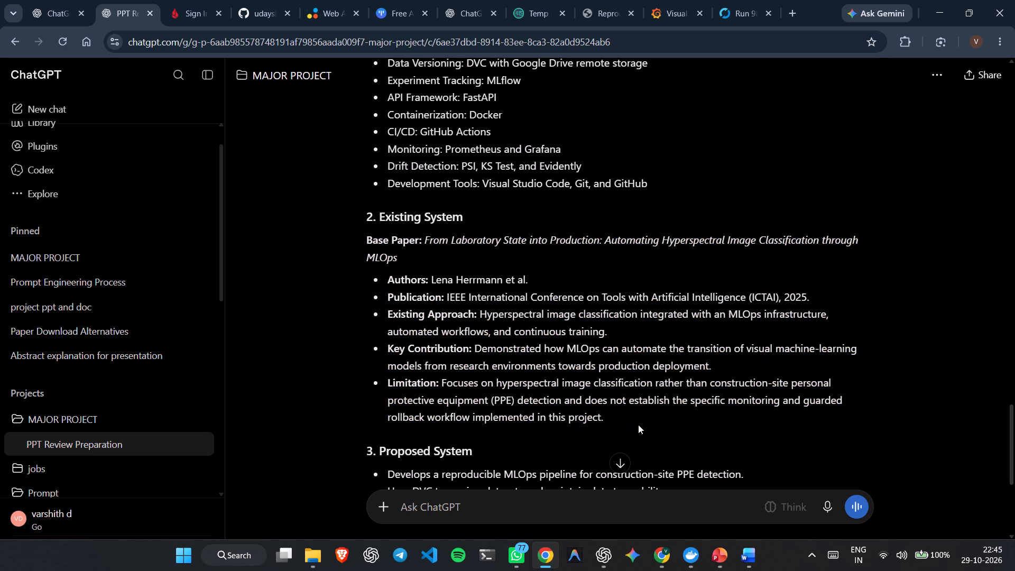
drag(385, 314, 385, 314)
drag(385, 314, 622, 423)
key(ctrl+c)
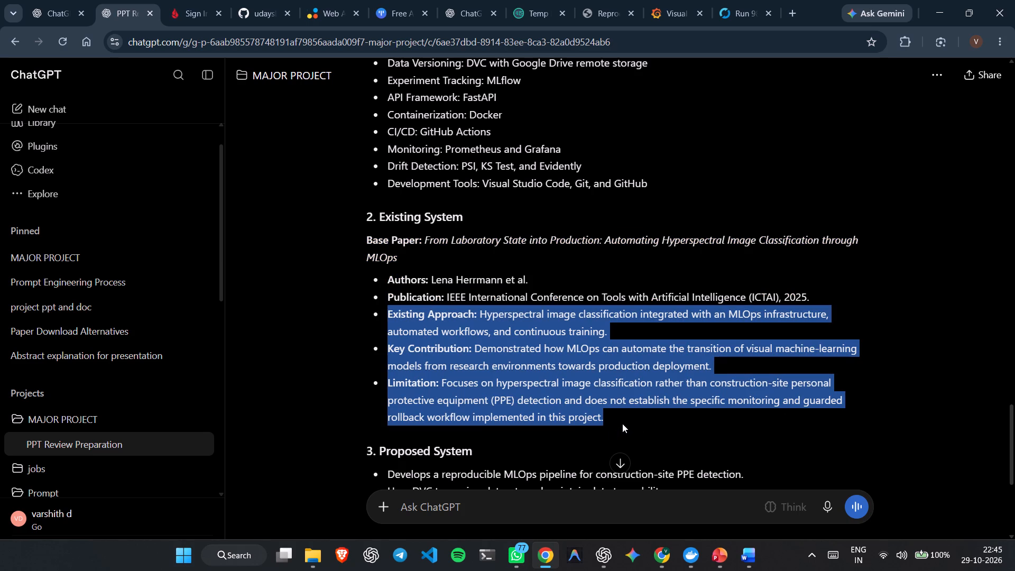
Replace all the body text on the major project deck's Existing System slide with the copied bullets.
key(alt+Tab)
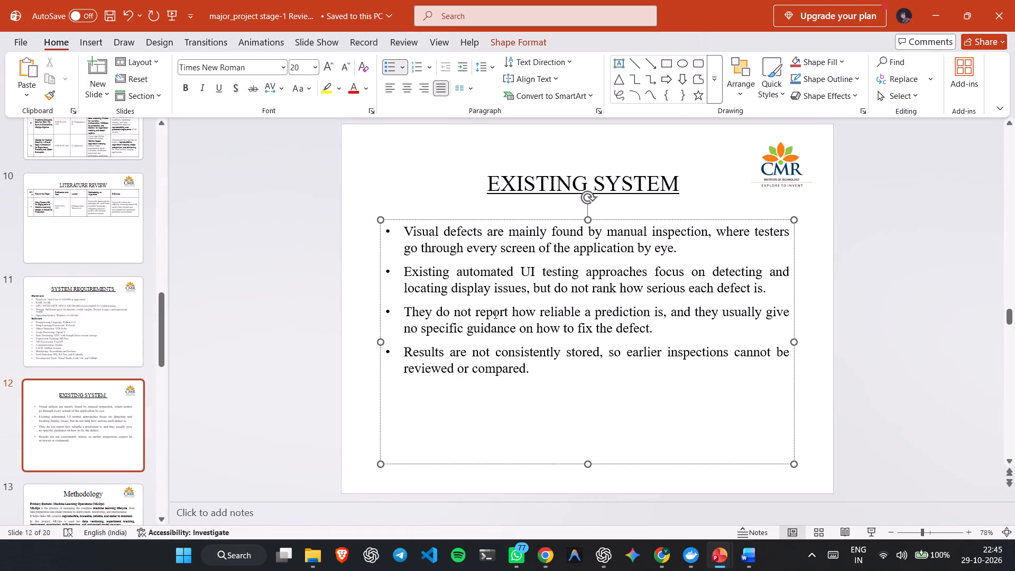
click(516, 361)
key(ctrl+a)
key(ctrl+v)
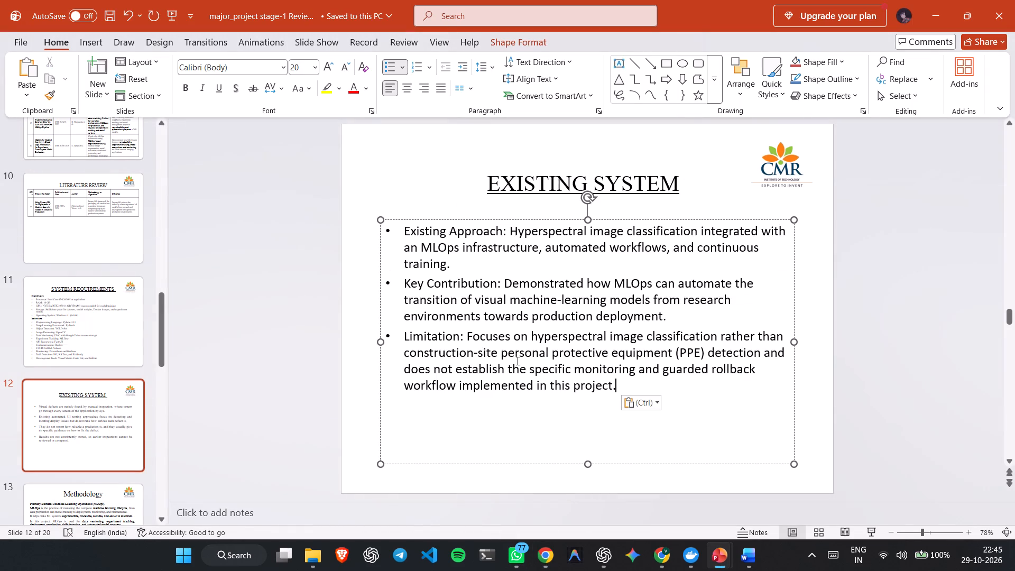
Set the font of all the body bullets on the Existing System slide to Times New Roman.
key(ctrl+a)
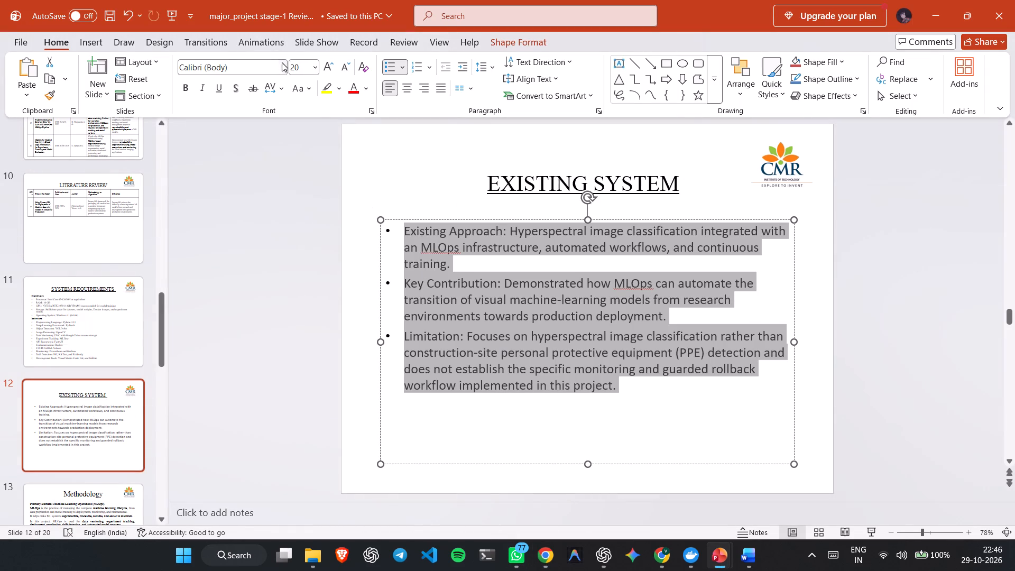
click(282, 66)
click(265, 154)
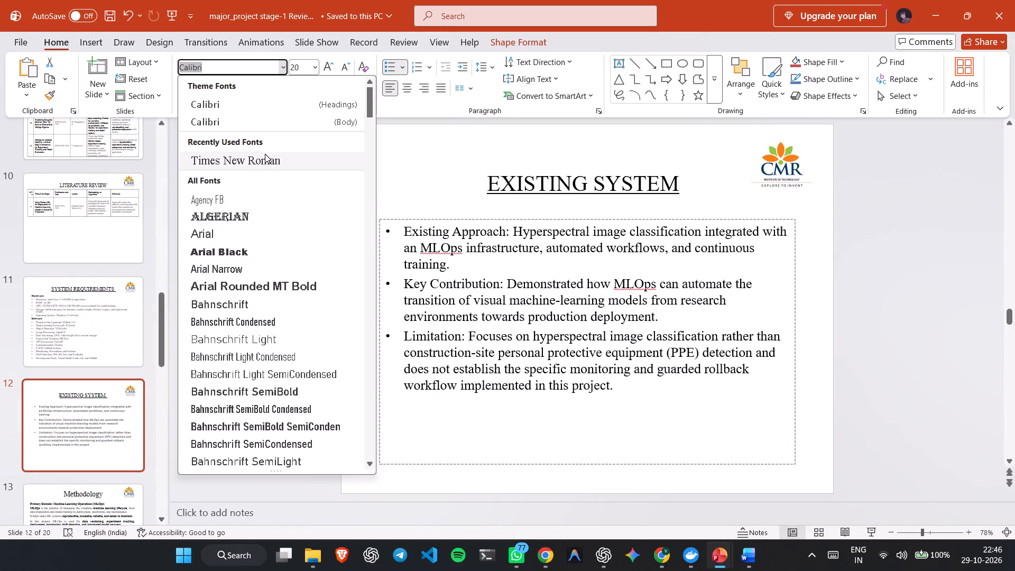
click(422, 331)
click(364, 325)
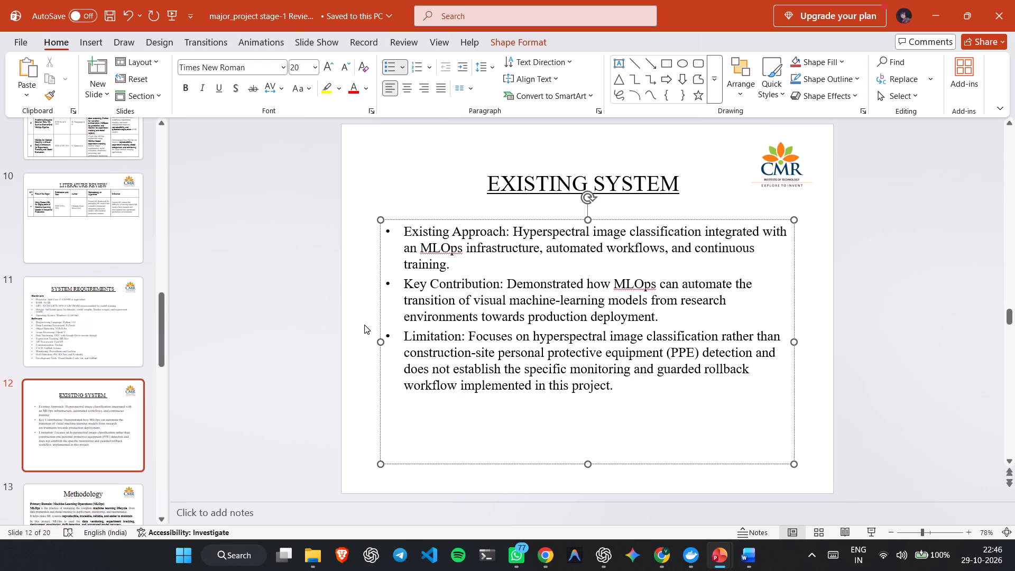
Copy the Proposed System slide from the Automated_Defect_Grading_Internal deck and return to the major project deck.
scroll(74, 464, down, 1)
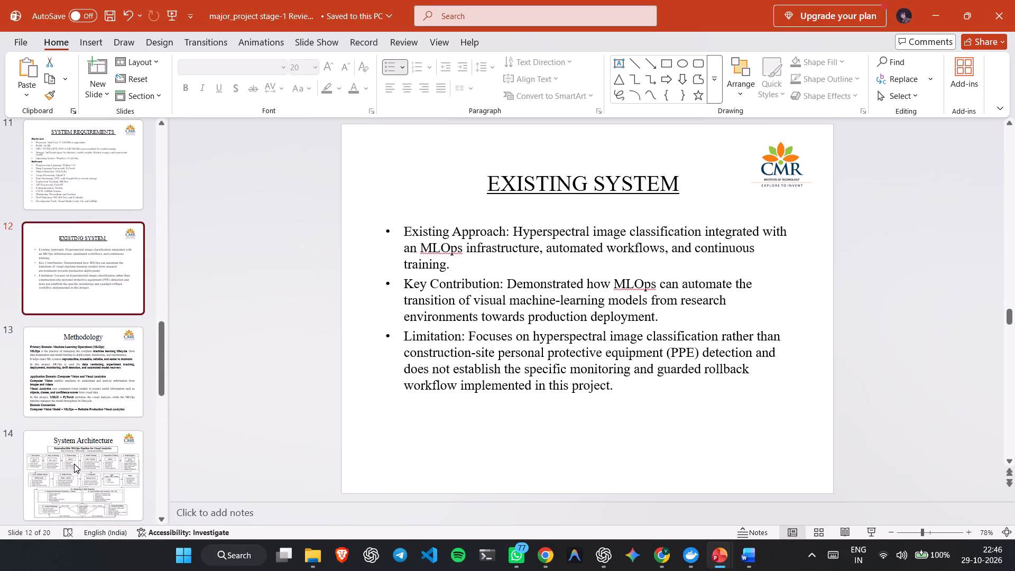
key(alt+Tab)
key(alt+Tab)
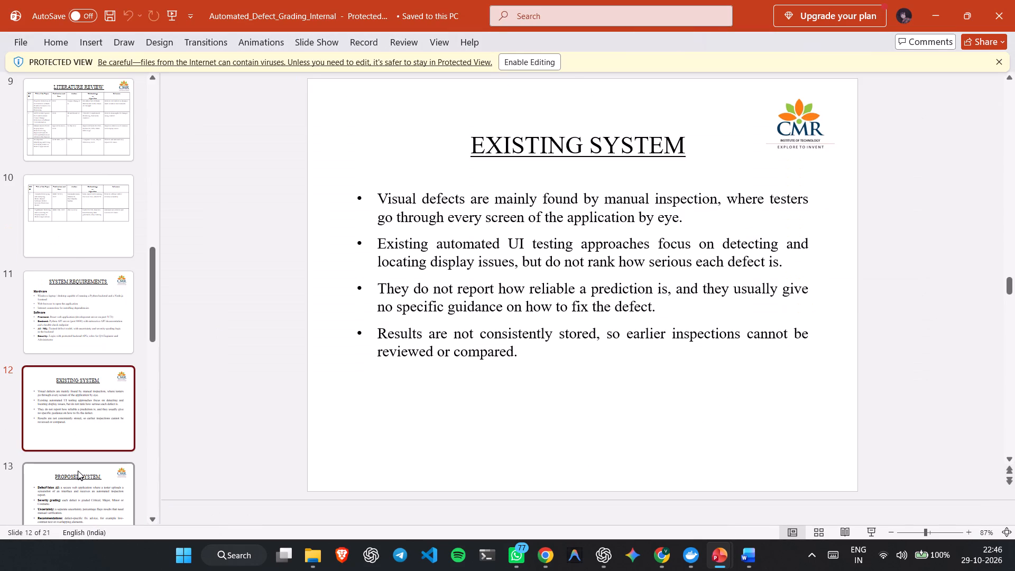
right_click(76, 471)
click(123, 181)
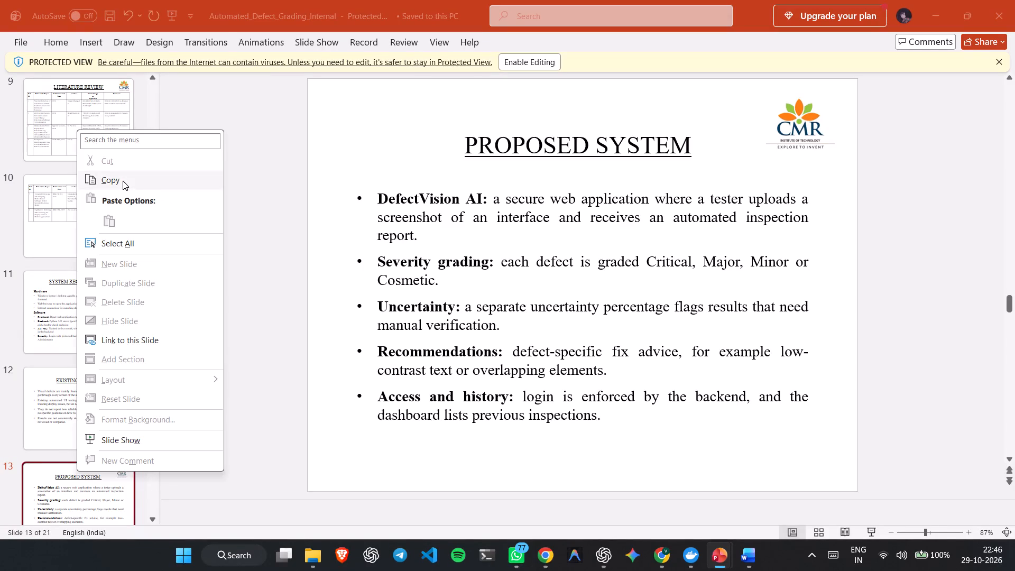
key(alt+Tab)
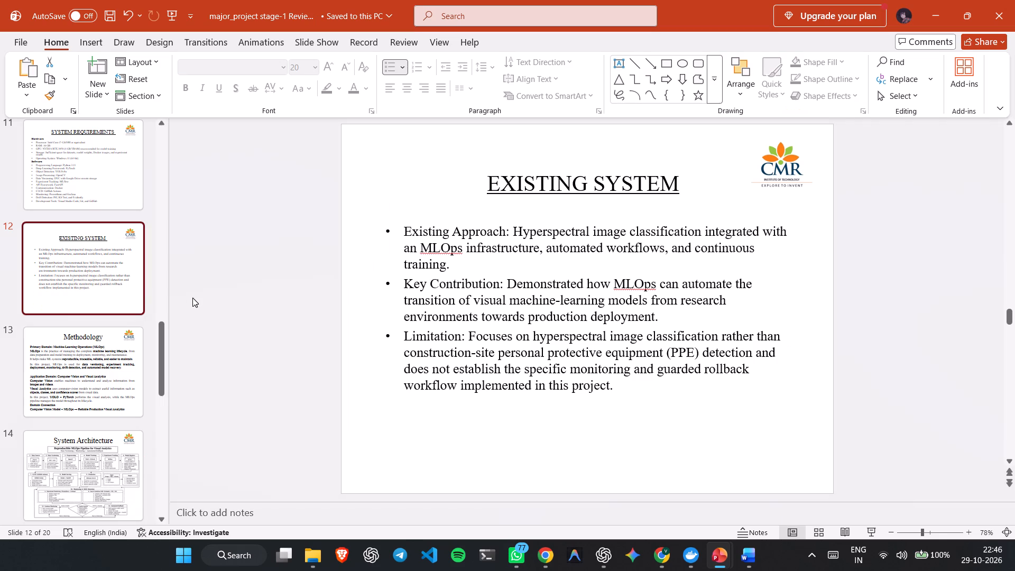
Paste the copied Proposed System slide between the Existing System and Methodology slides.
click(135, 319)
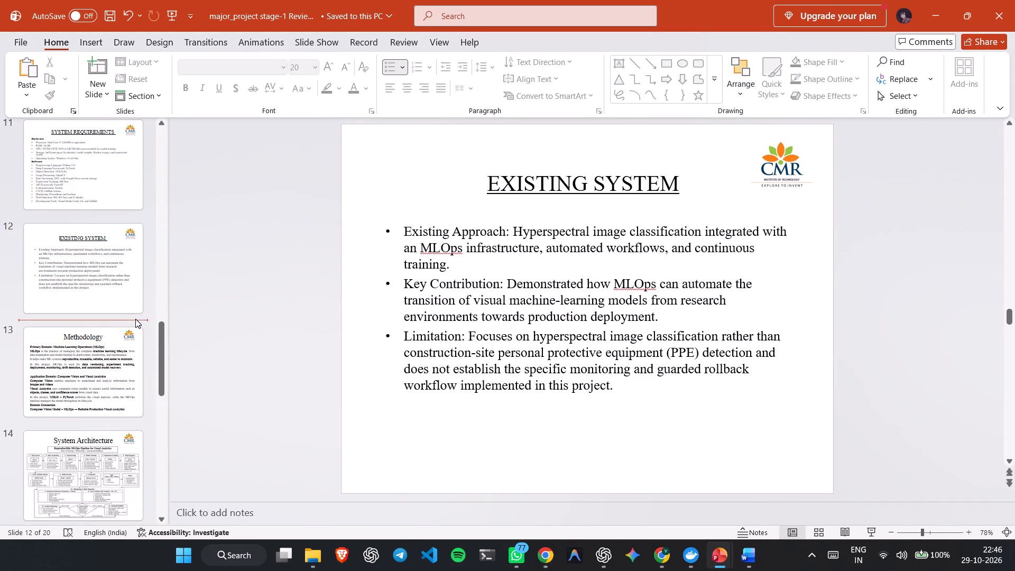
right_click(135, 319)
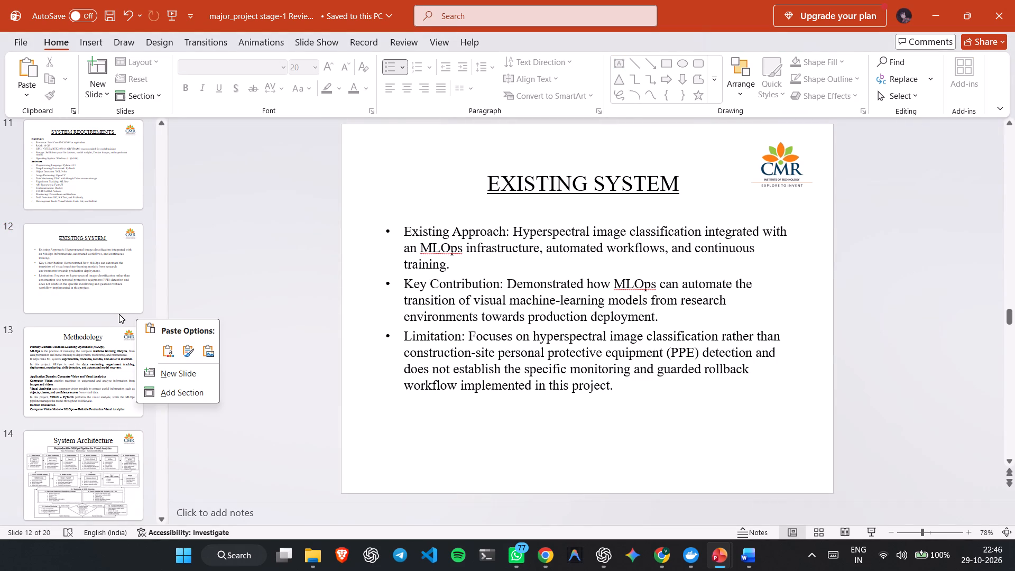
click(119, 314)
click(123, 318)
key(ctrl+v)
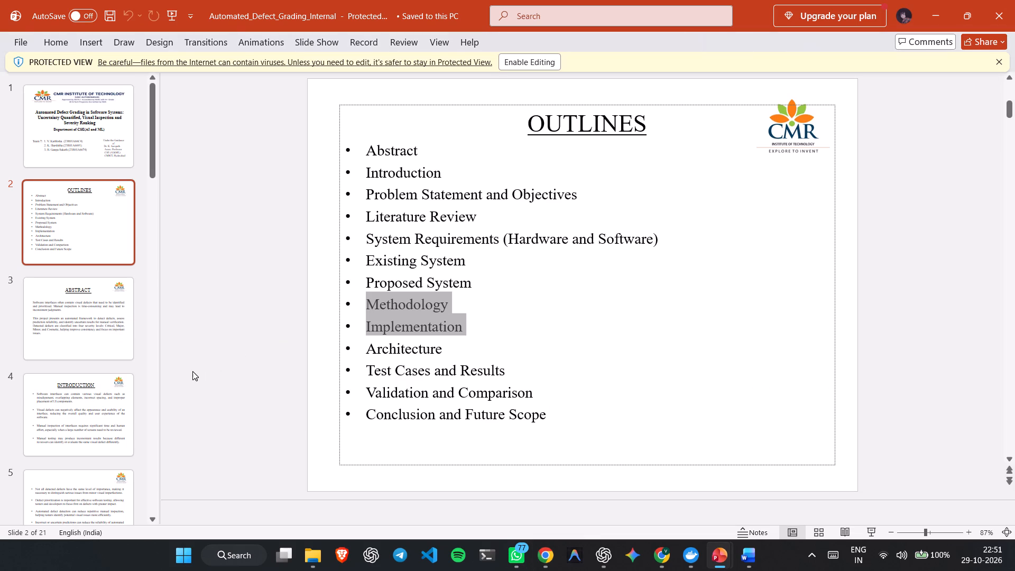
key(alt+Tab)
key(alt+Tab)
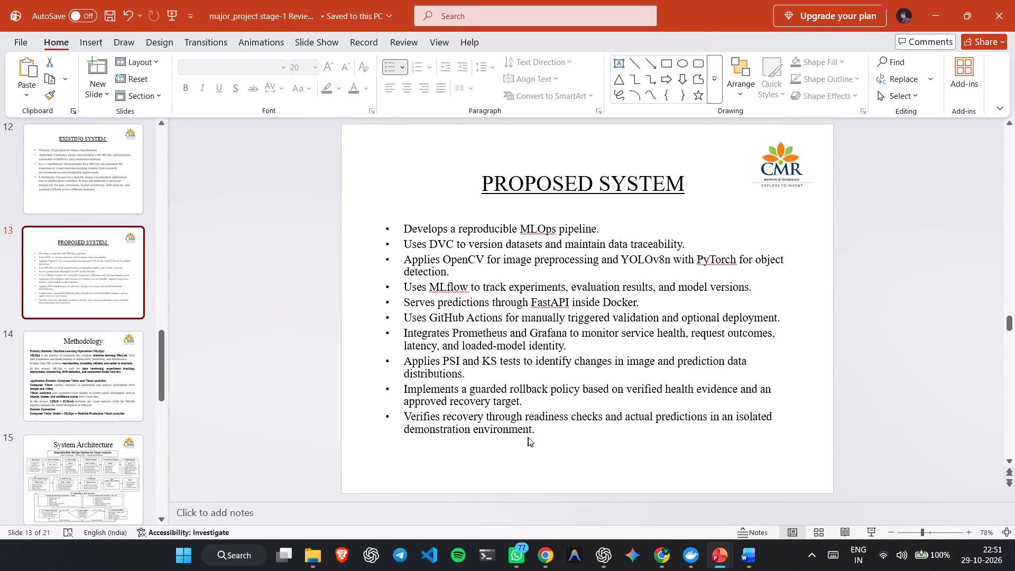
drag(534, 431, 399, 207)
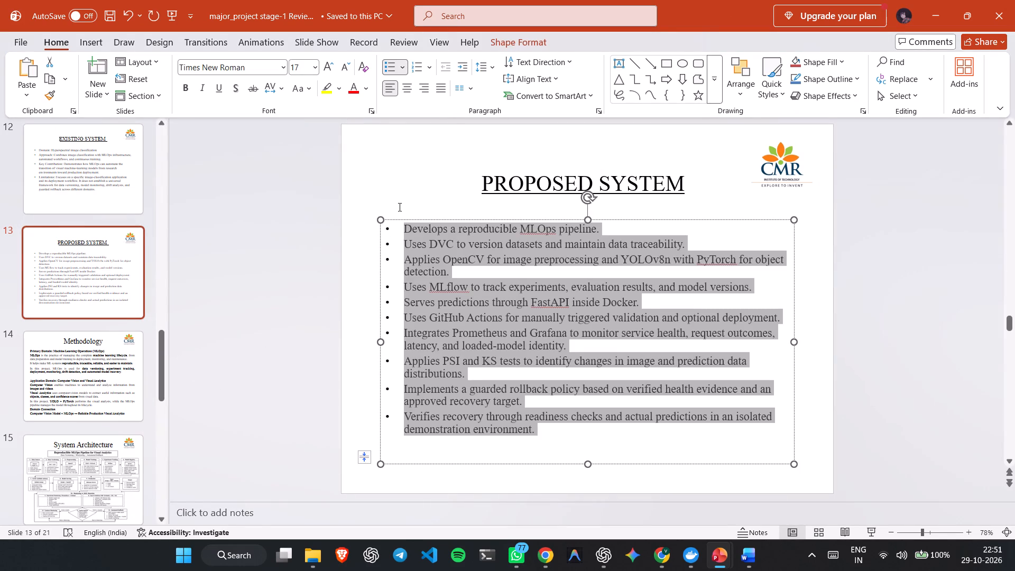
key(ctrl+v)
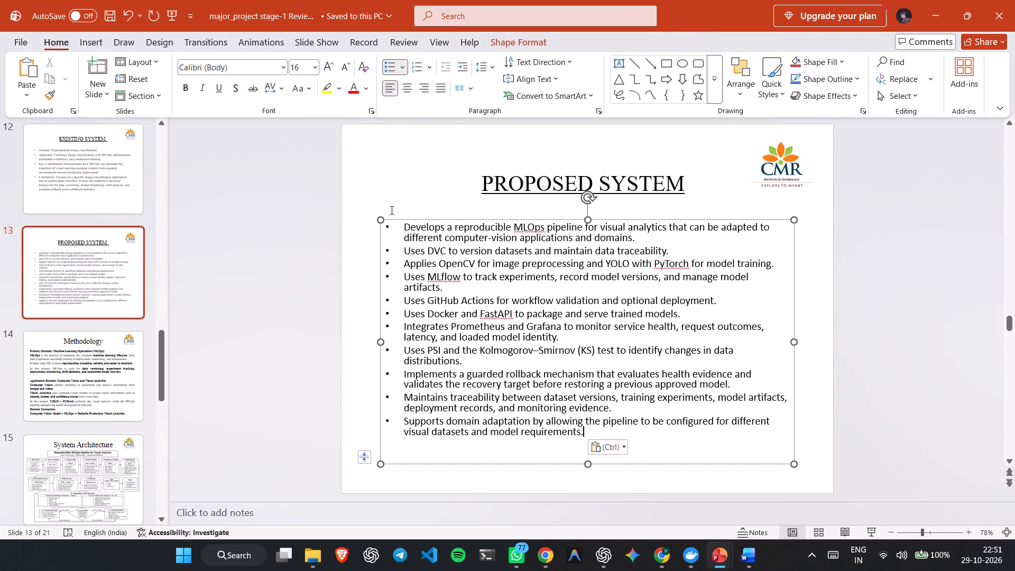
Format all the Proposed System bullets in Times New Roman at size 18.
key(ctrl+a)
click(282, 65)
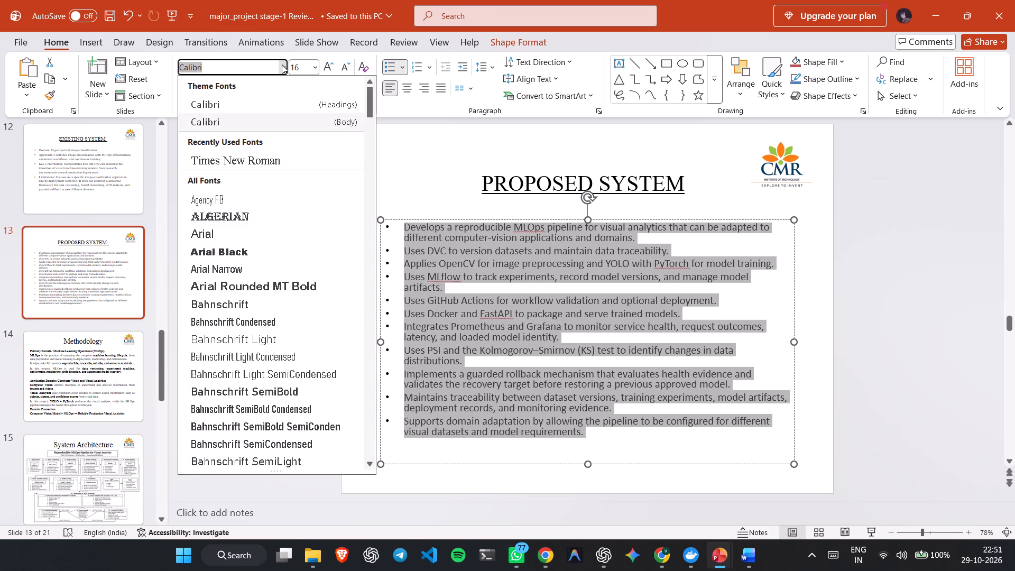
click(280, 160)
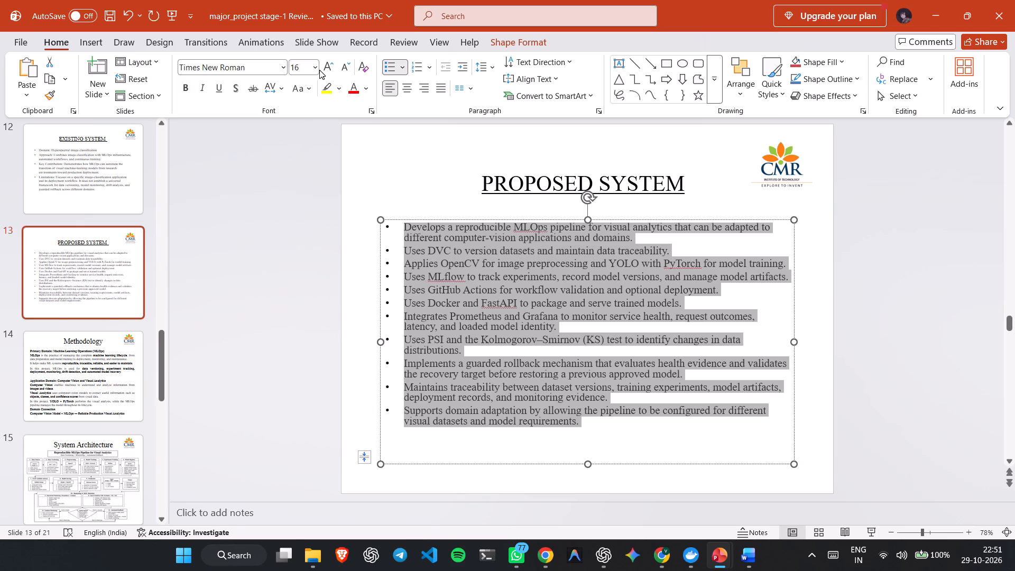
click(317, 69)
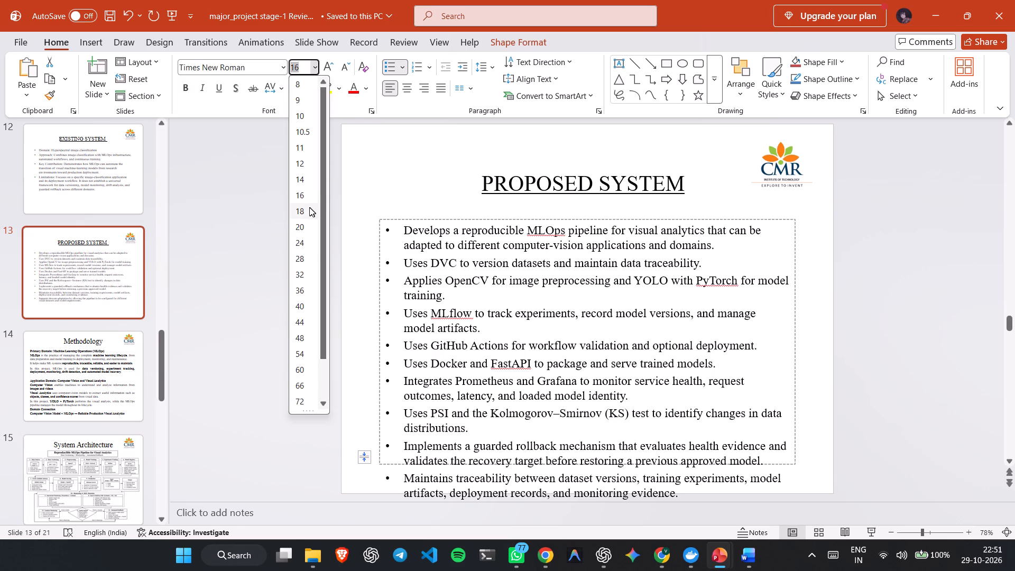
click(309, 207)
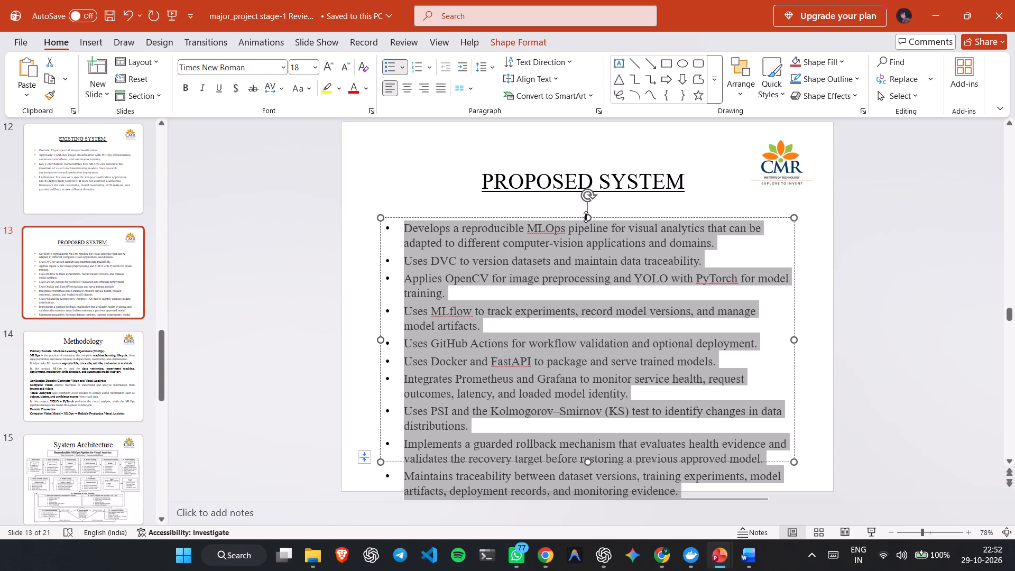
Move the Proposed System text box up and slightly left so it sits just below the slide title.
drag(570, 218, 562, 198)
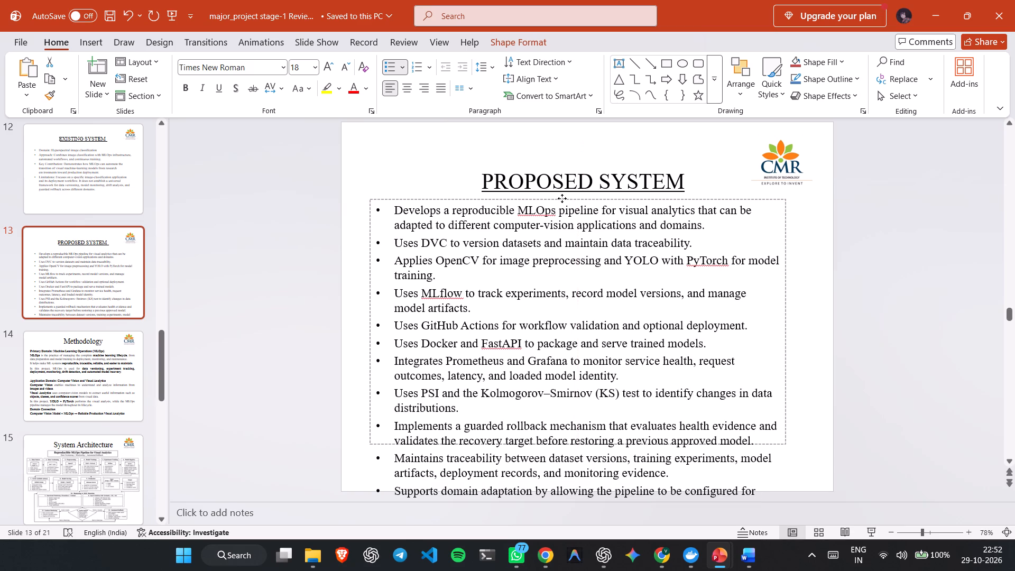
drag(562, 198, 561, 197)
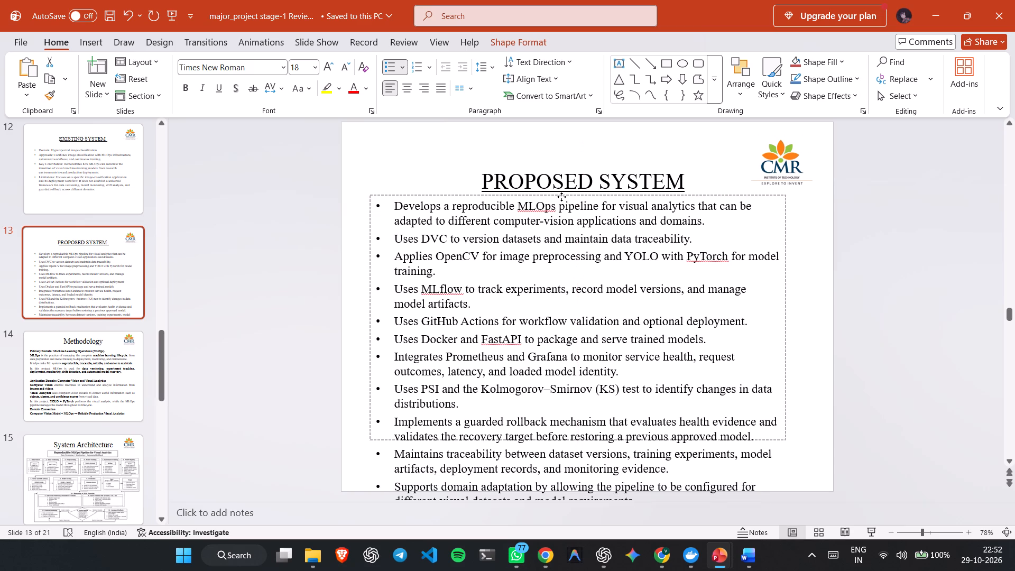
drag(561, 197, 561, 198)
Set the font size of all the Proposed System bullets to 17.
click(522, 316)
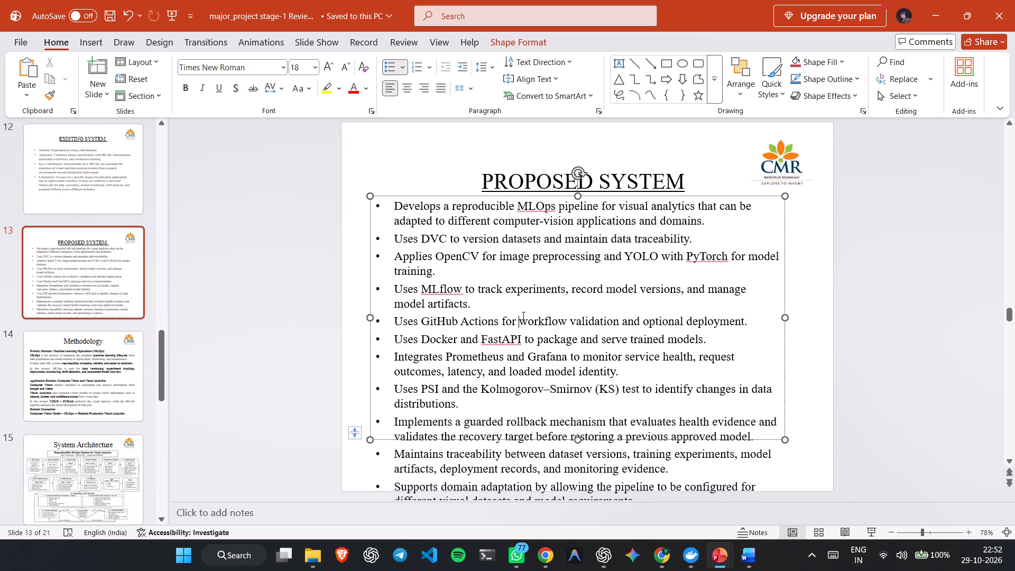
key(ctrl+a)
click(303, 69)
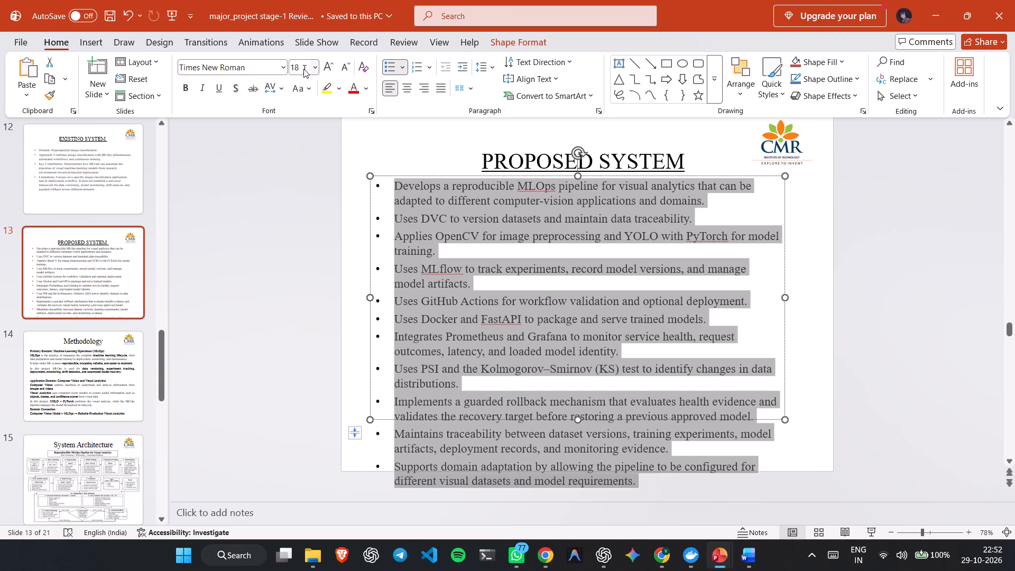
text(17)
key(Return)
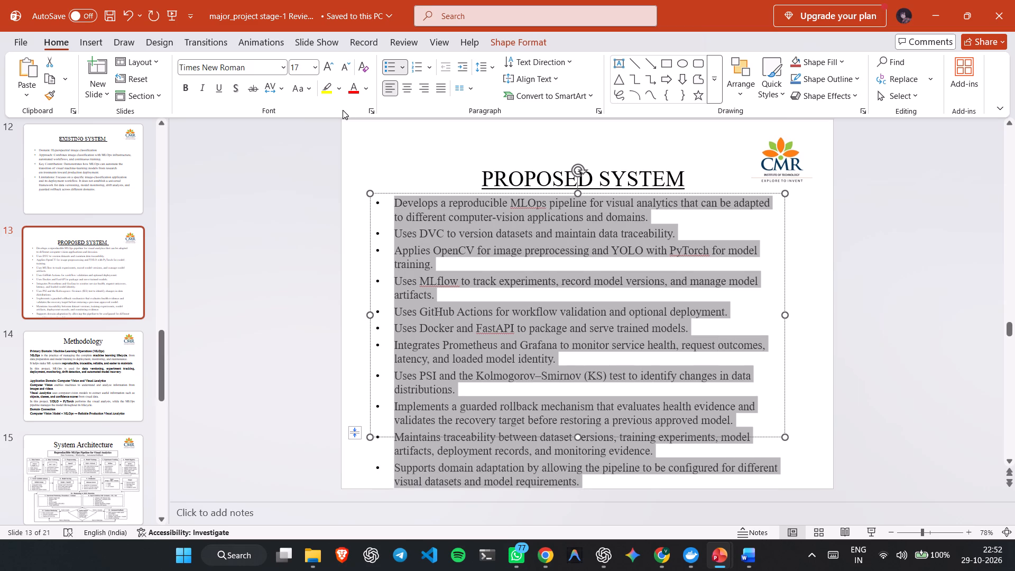
click(488, 293)
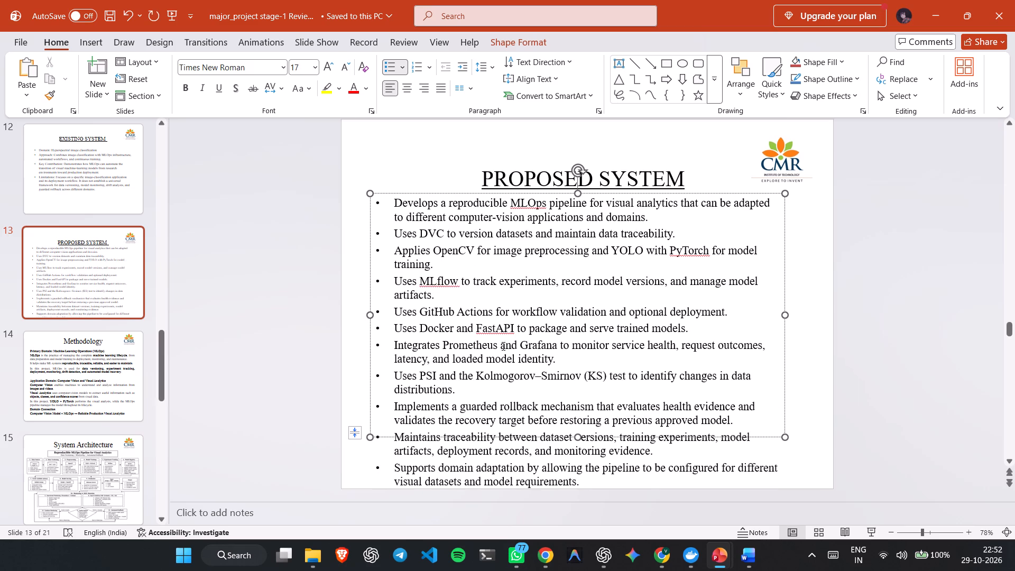
Extend the Proposed System text box down to the slide's bottom edge so it encloses every bullet.
click(567, 297)
drag(579, 436, 585, 487)
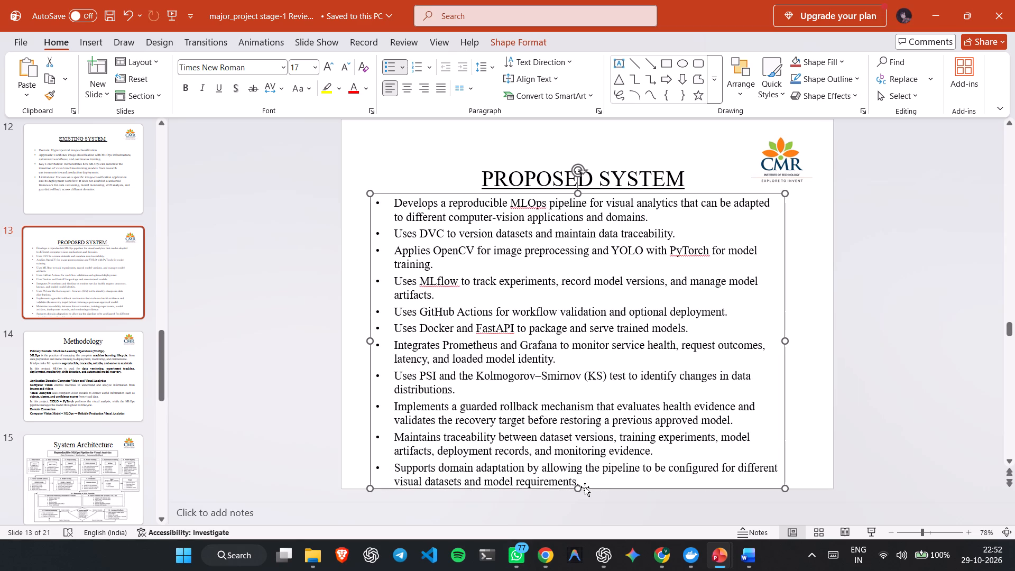
Nudge the Proposed System bullet text box slightly up and to the left on its slide.
click(578, 194)
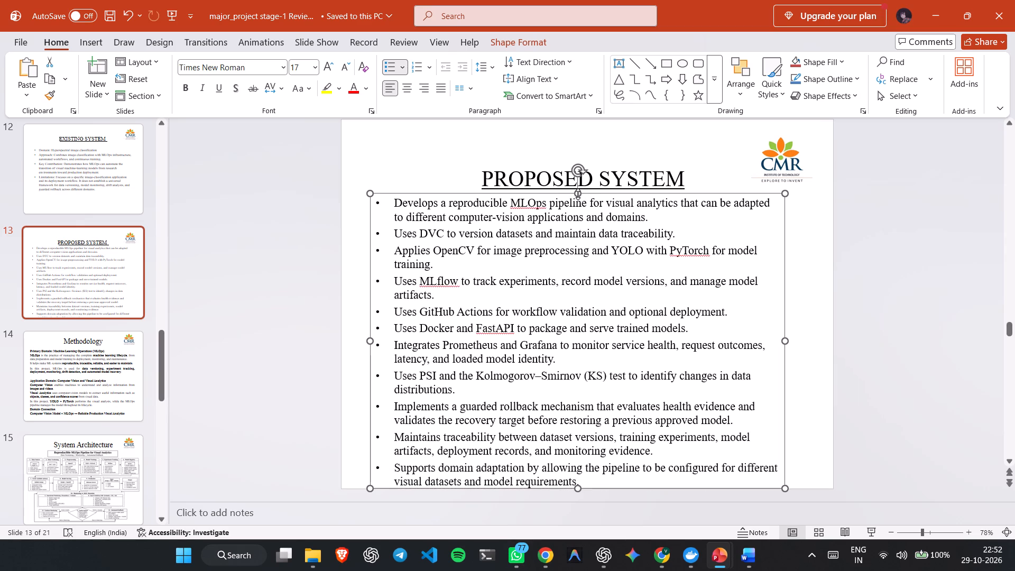
click(571, 191)
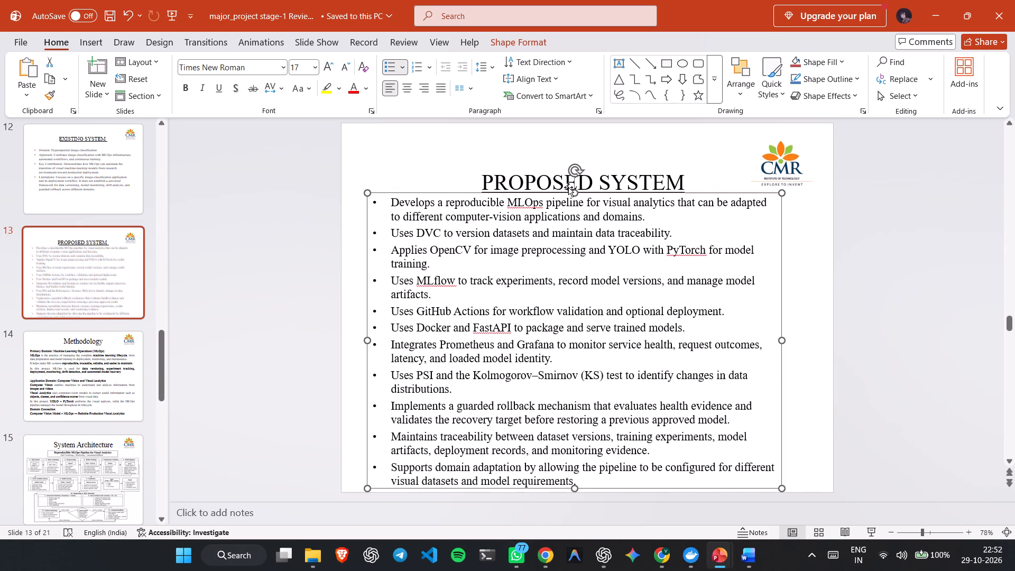
click(852, 273)
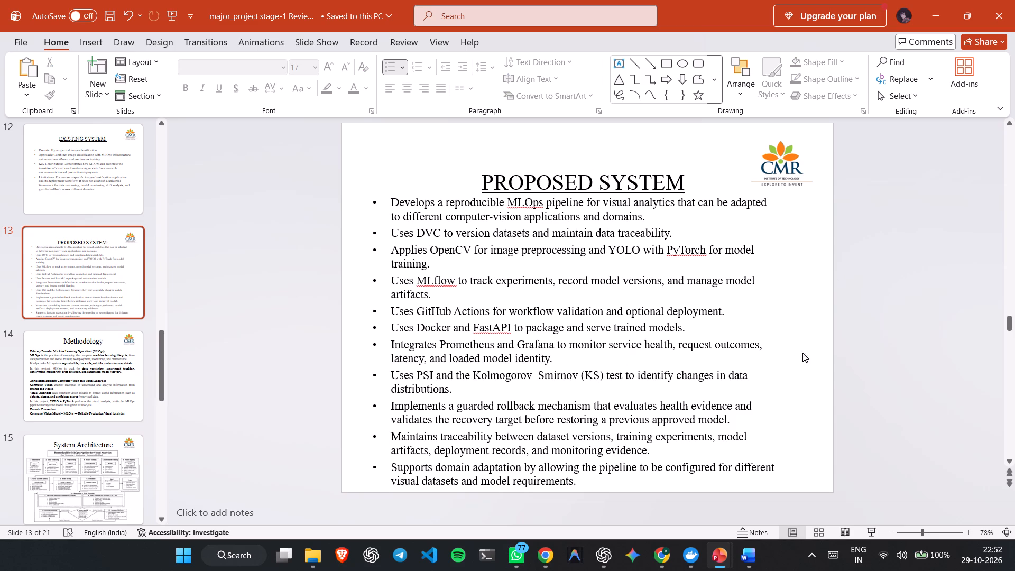
scroll(814, 352, up, 1)
Set the font size of all the Proposed System bullets to 16.5.
click(646, 288)
key(ctrl+a)
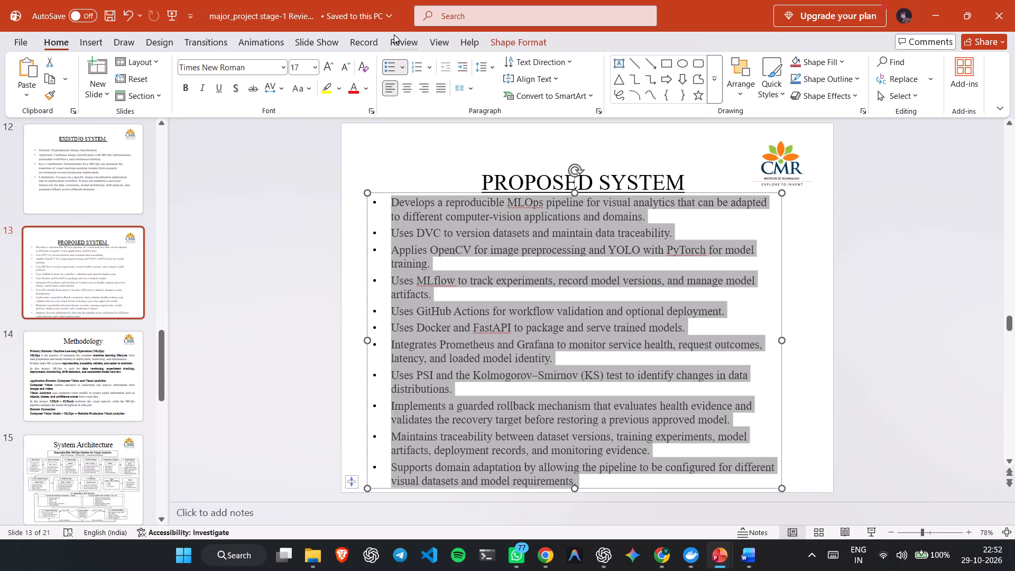
click(319, 67)
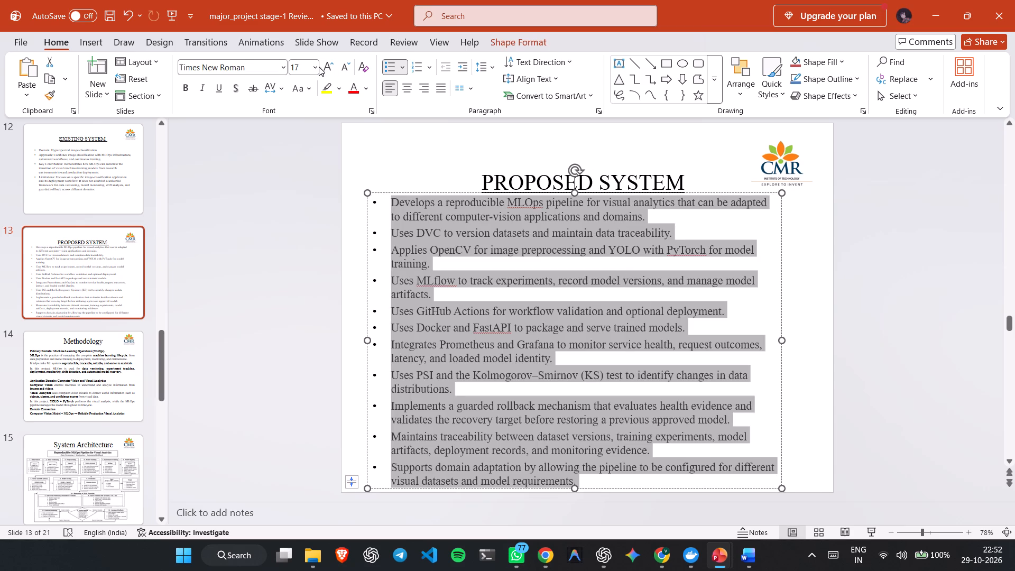
click(307, 67)
text(16)
text(.5)
key(Return)
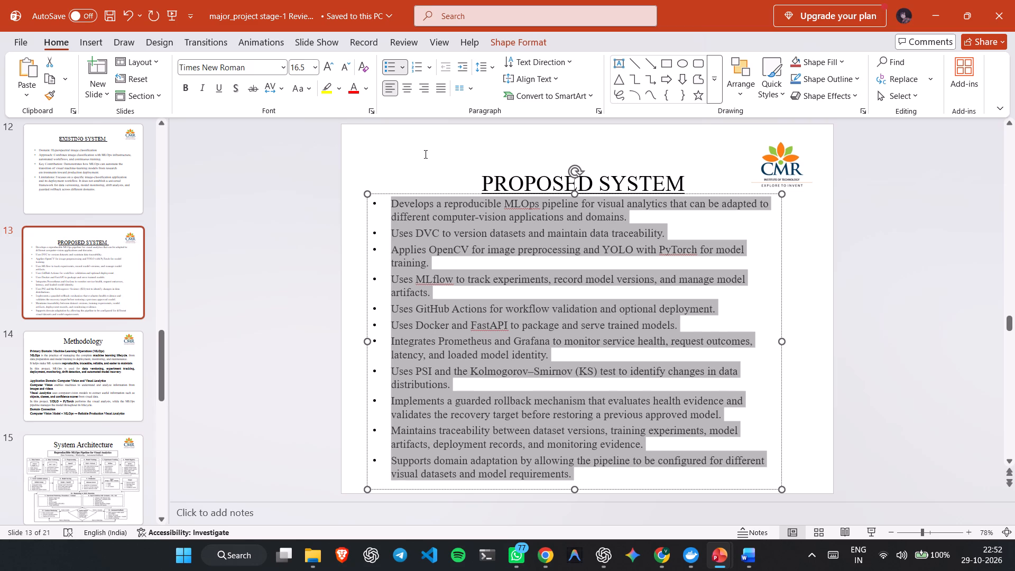
click(430, 153)
click(702, 349)
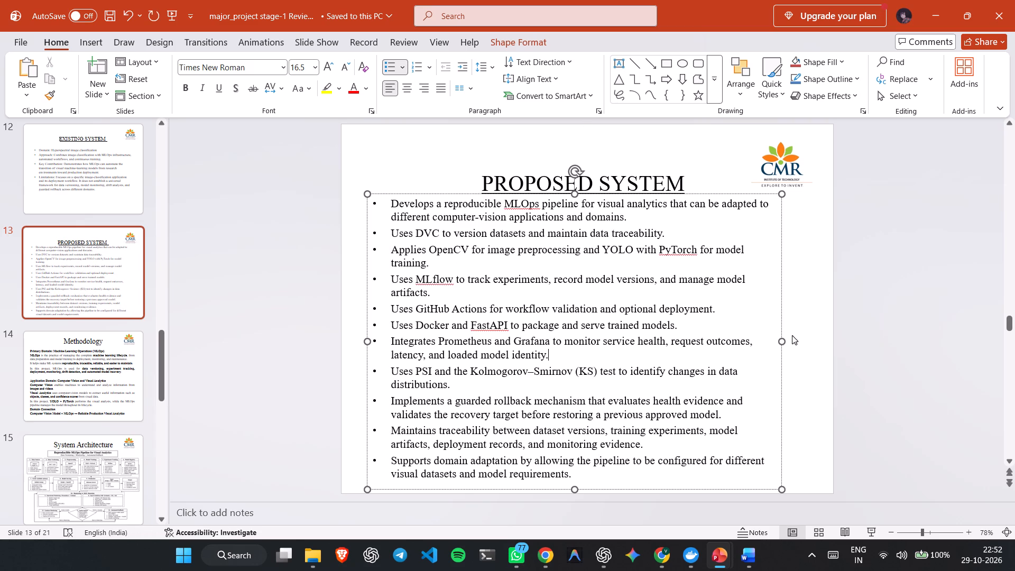
click(810, 336)
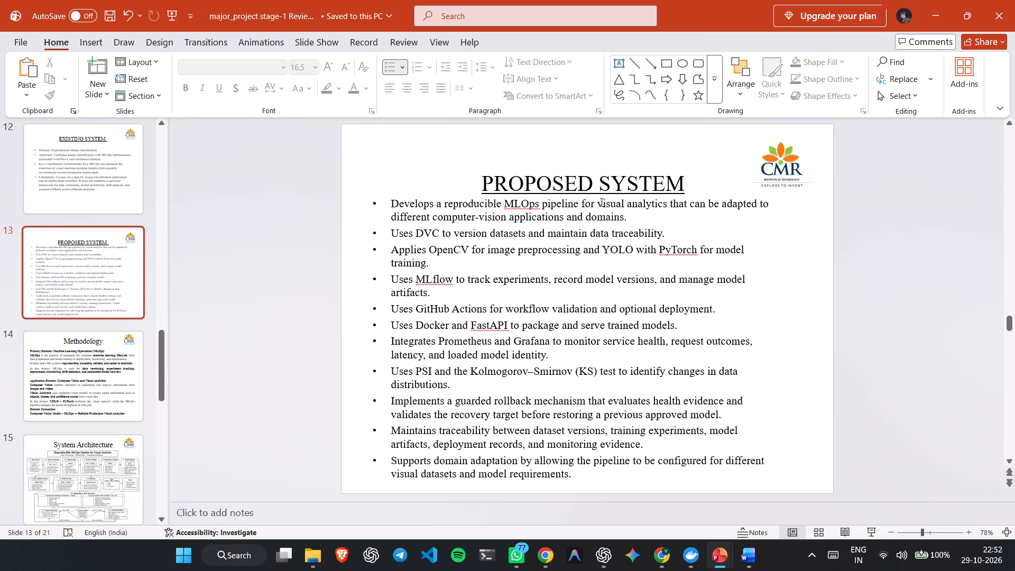
Move the PROPOSED SYSTEM title up and slightly left, leaving a clear gap above the first bullet.
click(594, 186)
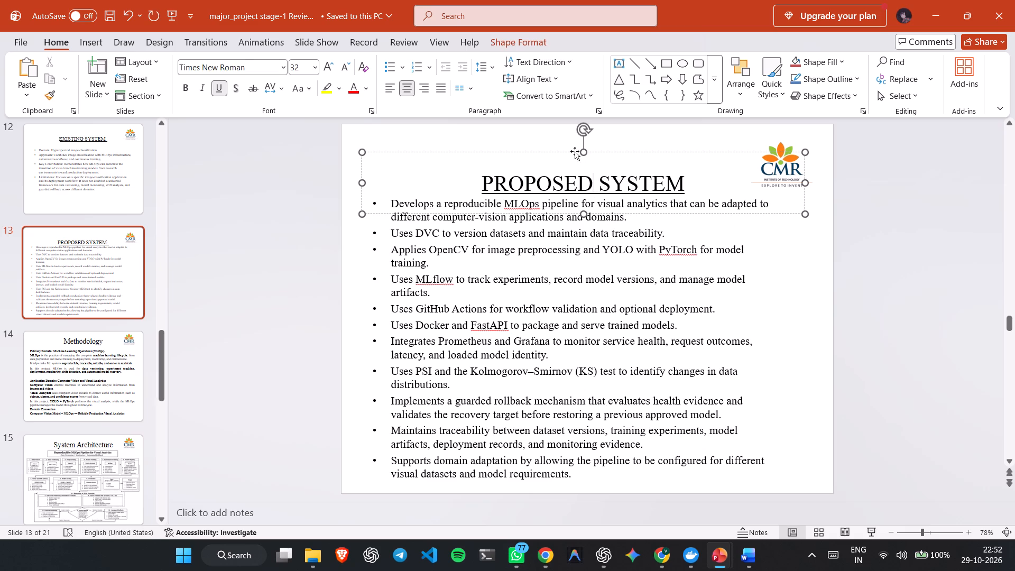
drag(575, 151, 571, 143)
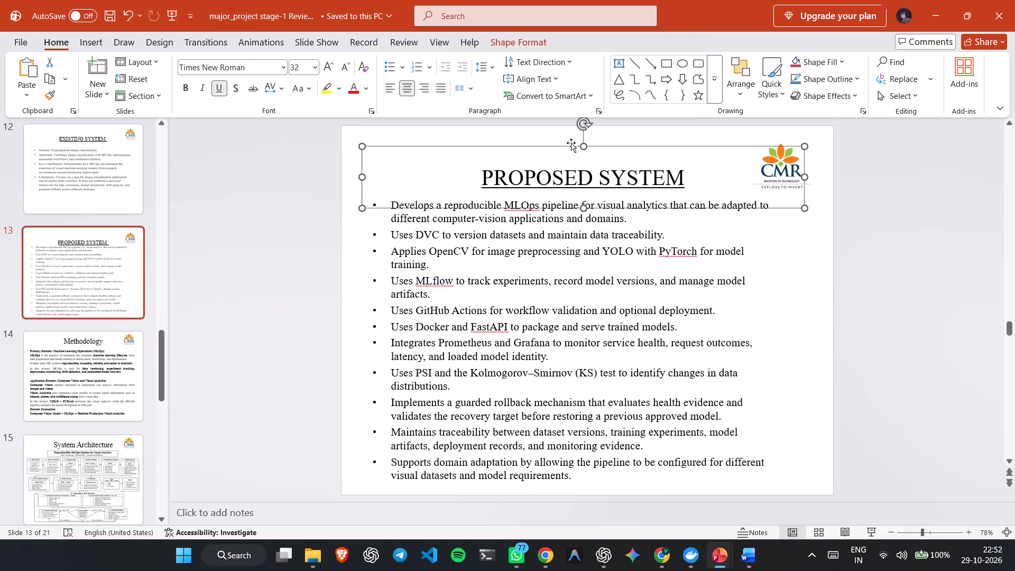
click(782, 260)
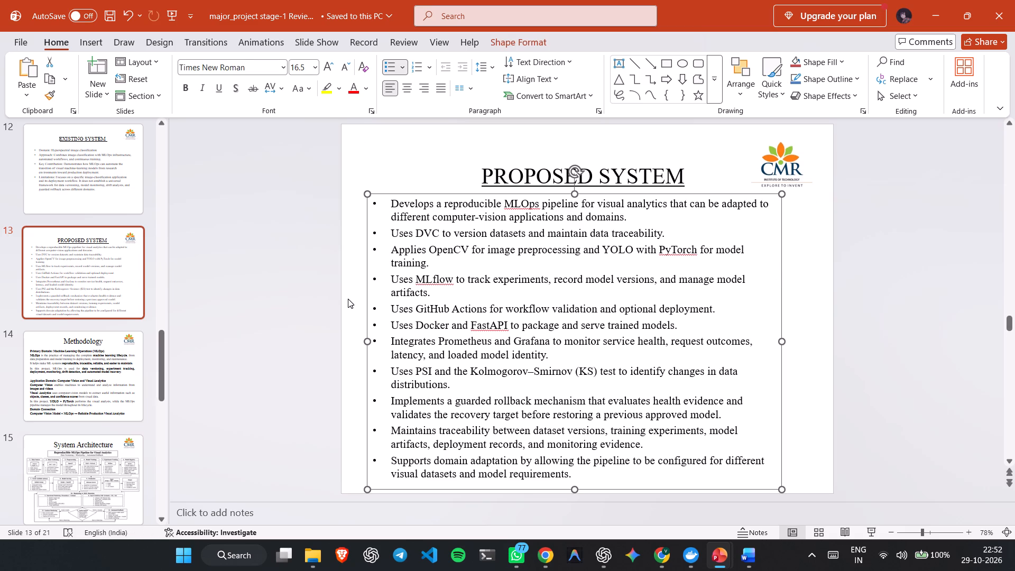
click(347, 296)
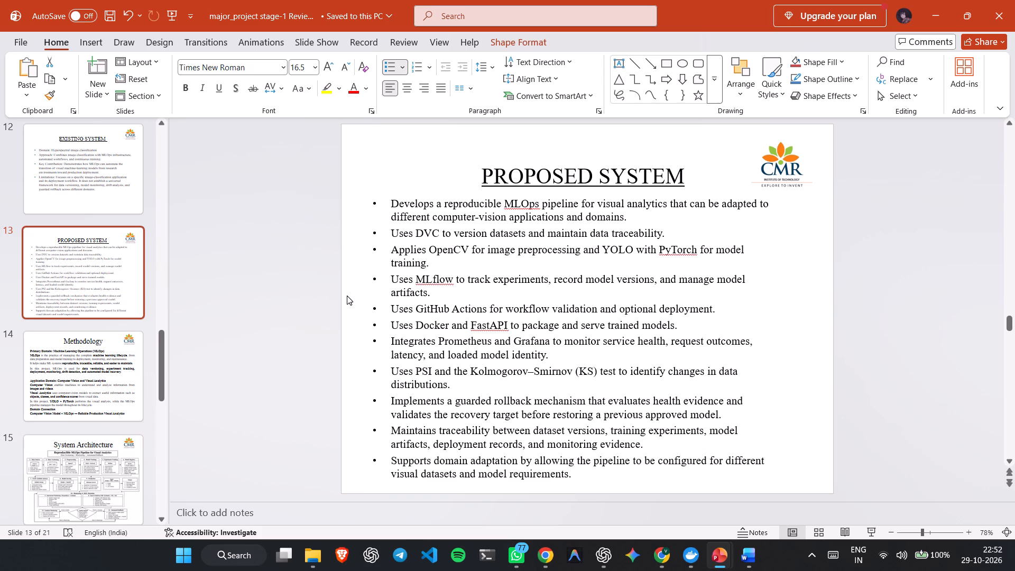
click(574, 164)
drag(566, 144, 561, 138)
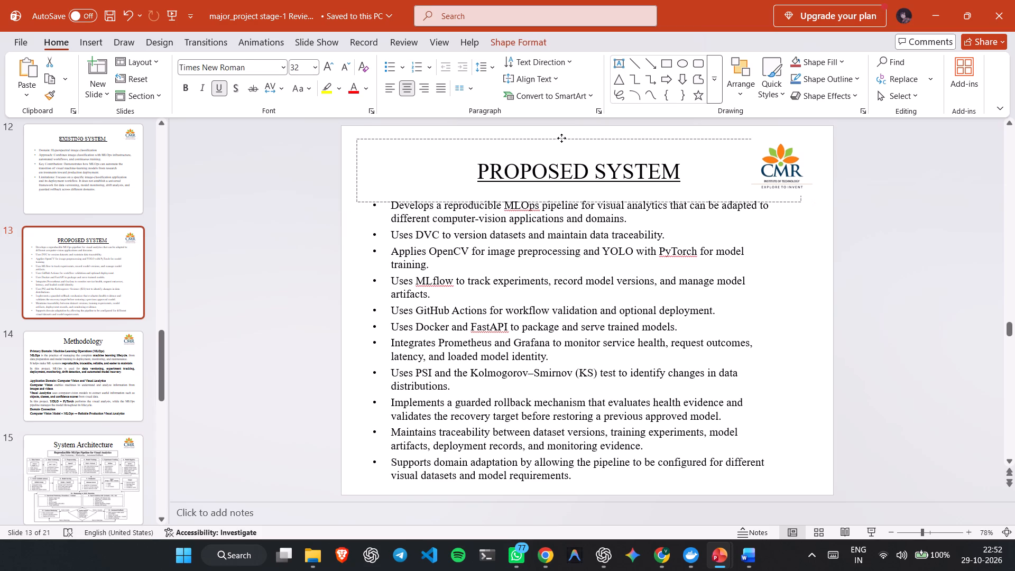
drag(561, 138, 559, 136)
click(745, 282)
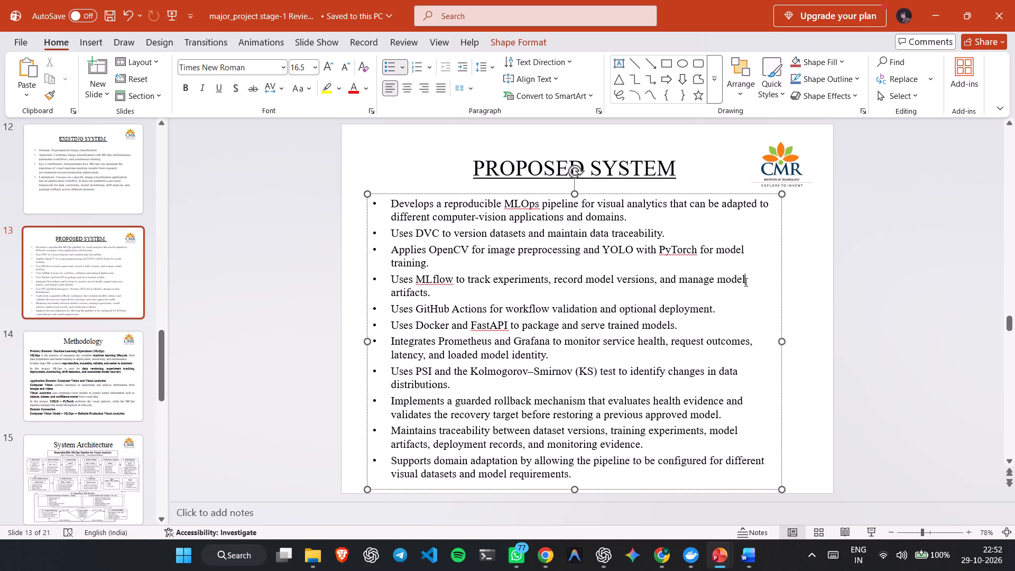
click(808, 287)
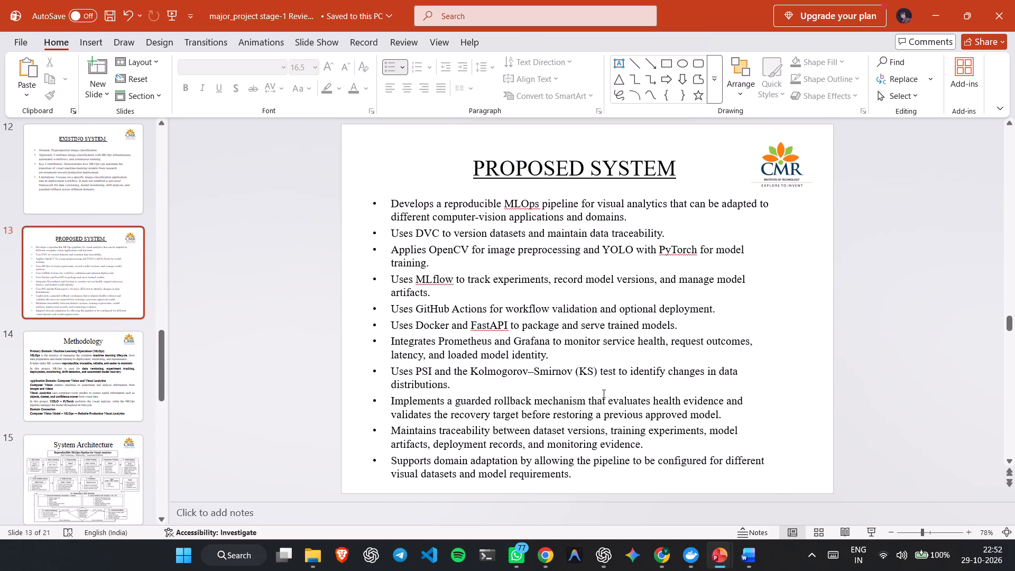
Open the Methodology slide, slide 14, in the major project deck.
click(77, 382)
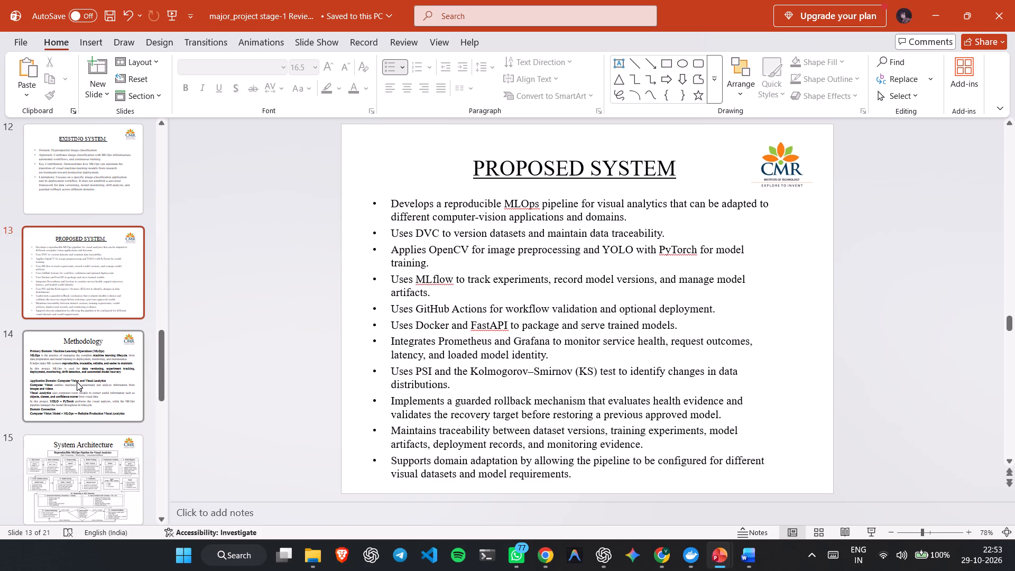
click(114, 316)
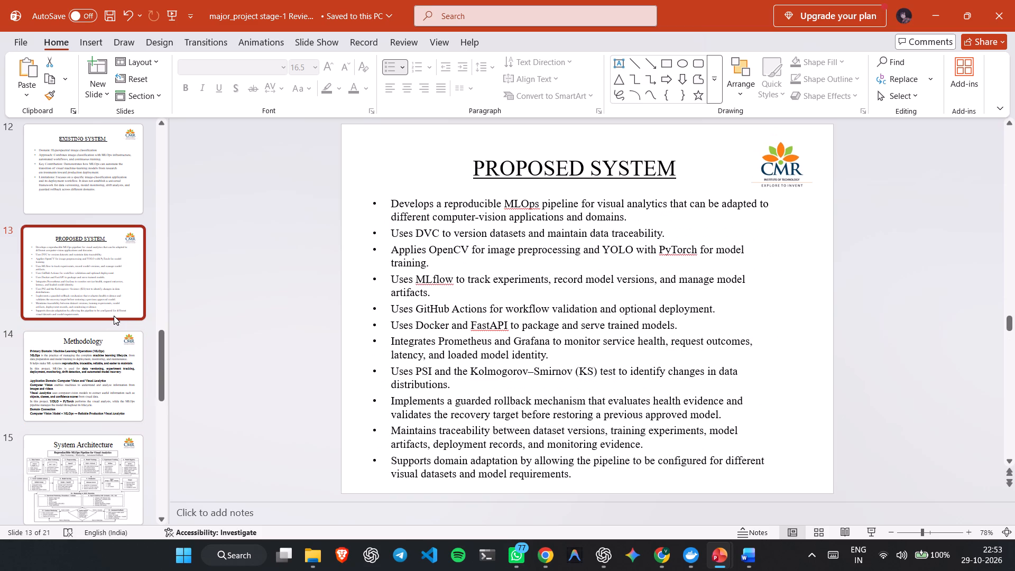
click(90, 375)
Switch to the Automated_Defect_Grading_Internal reference deck and copy the Methodology and Implementation entries from its Outlines slide.
key(alt+Tab)
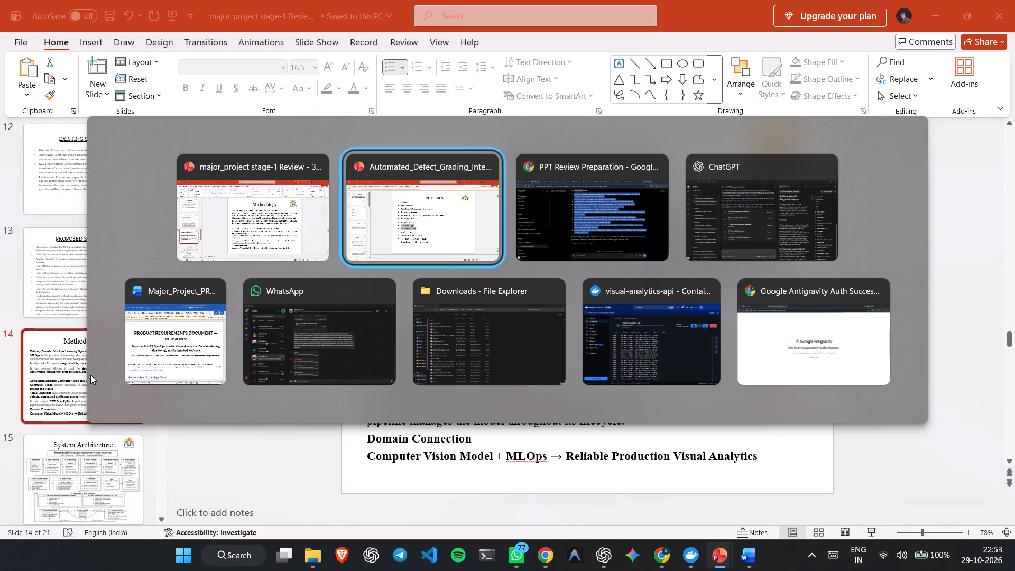
key(alt+Tab)
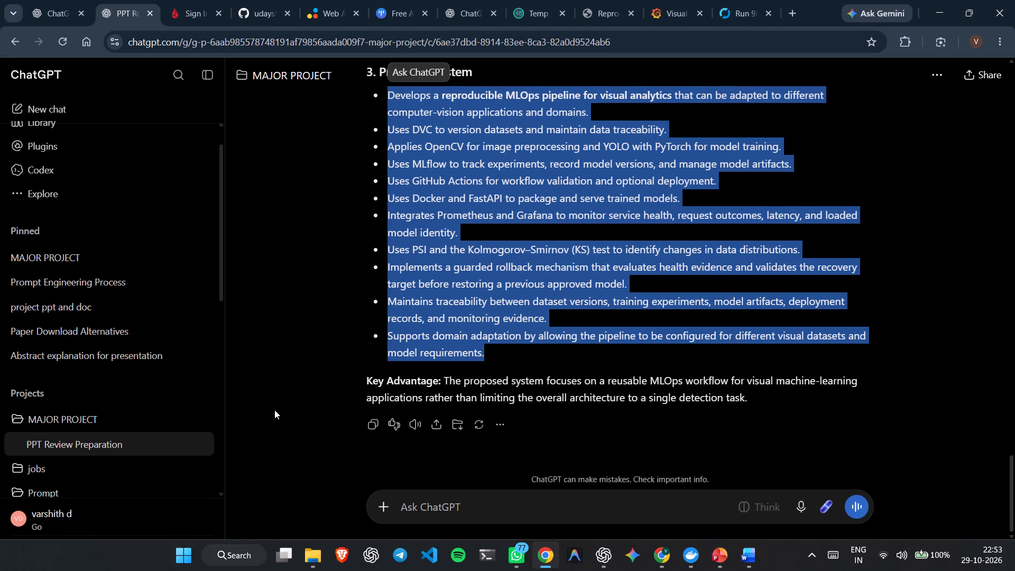
key(alt+Tab)
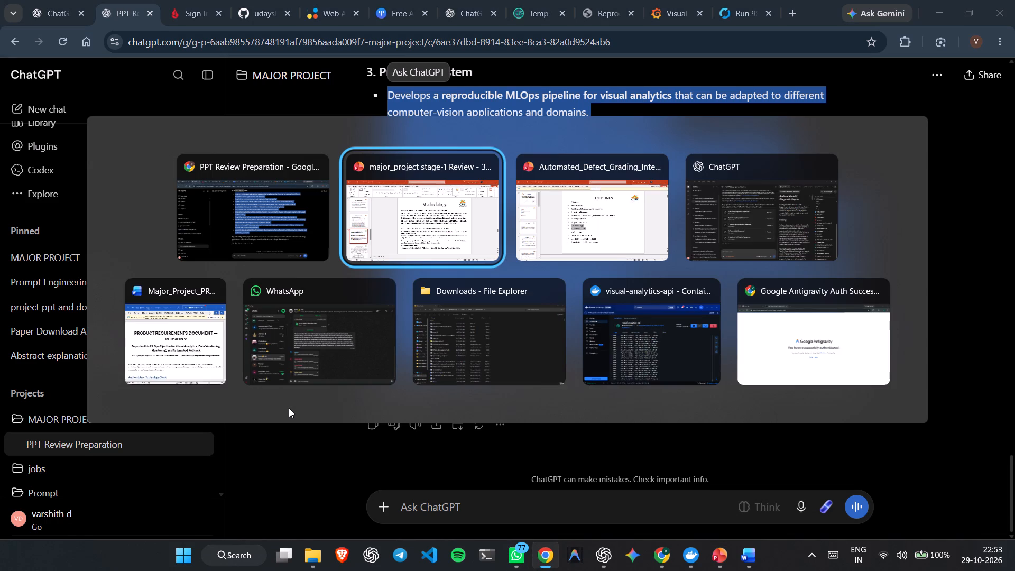
key(alt+Tab)
key(alt+Tab)
key(alt+Tab)
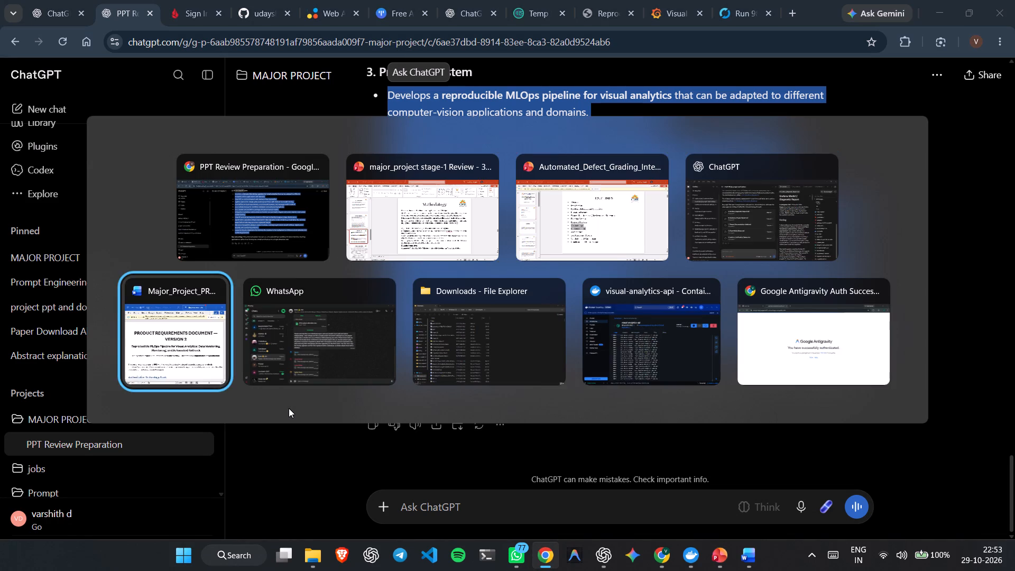
key(alt+Tab)
key(alt+Tab)
key(alt+Tab)
key(alt+Tab)
key(alt+Tab)
key(alt+Tab)
key(alt+Tab)
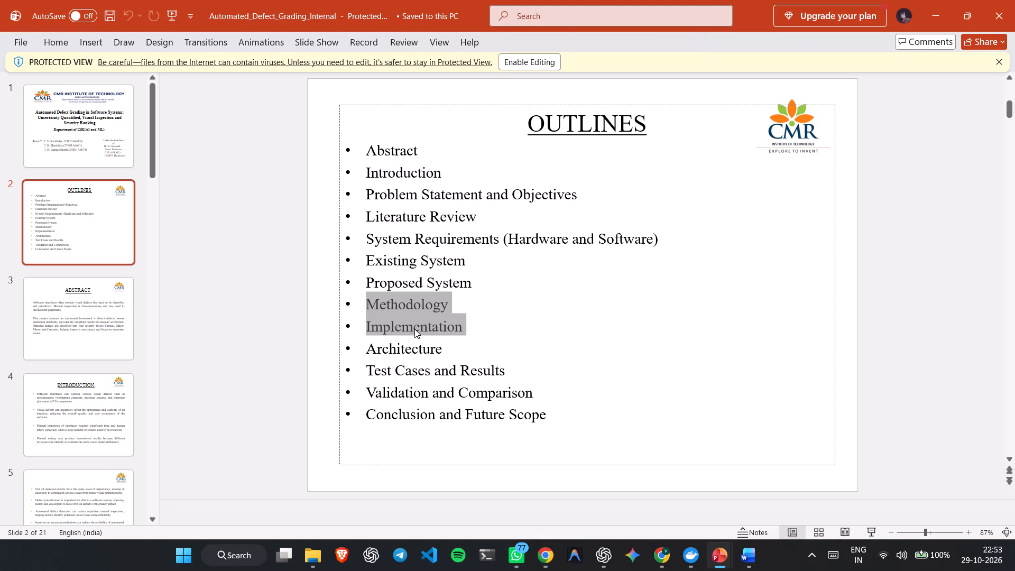
key(ctrl+c)
key(alt+Tab)
key(alt+Tab)
key(alt+Tab)
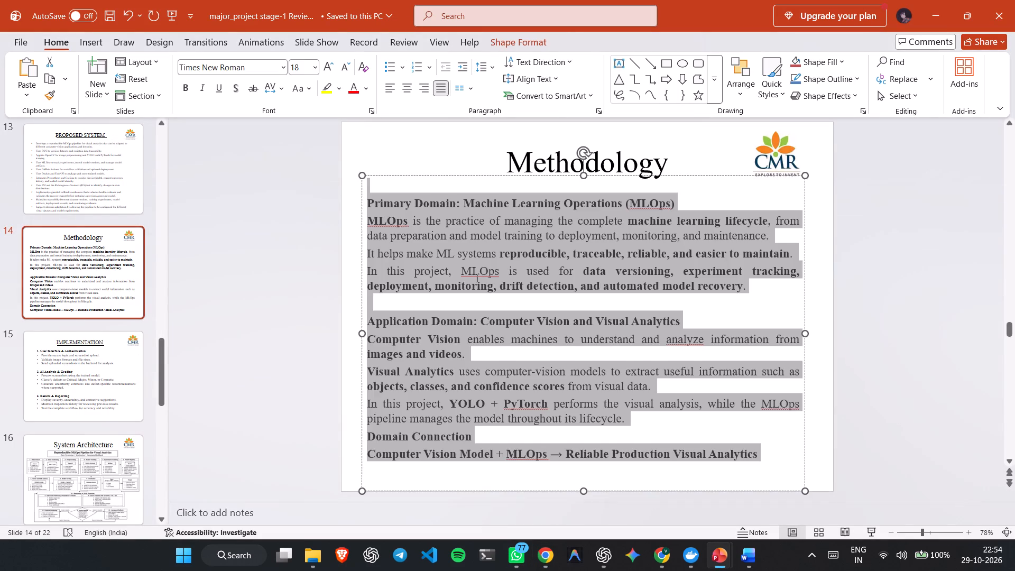
key(ctrl+v)
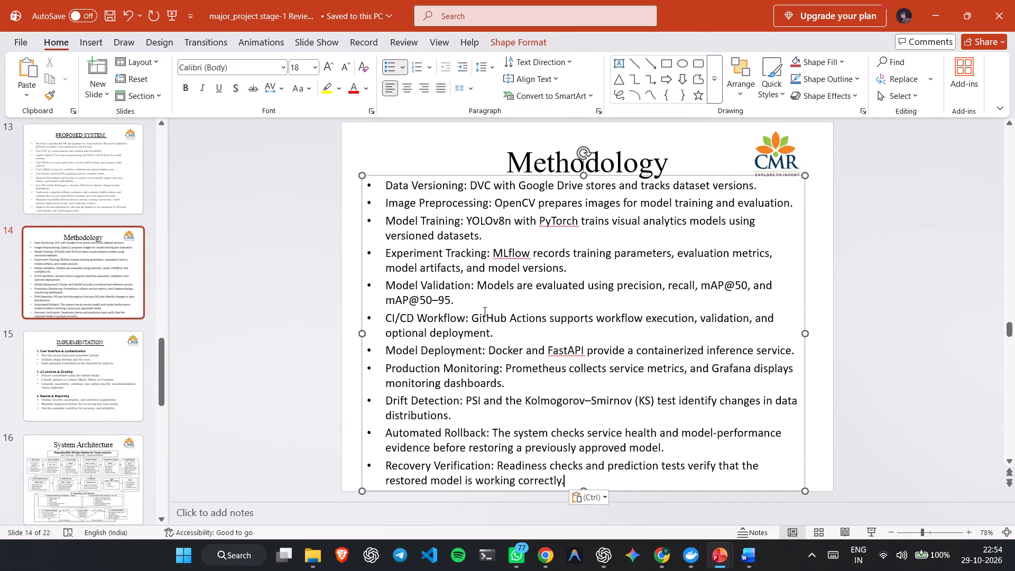
Set the font of all the Methodology slide's body text to Times New Roman.
key(ctrl+a)
click(283, 62)
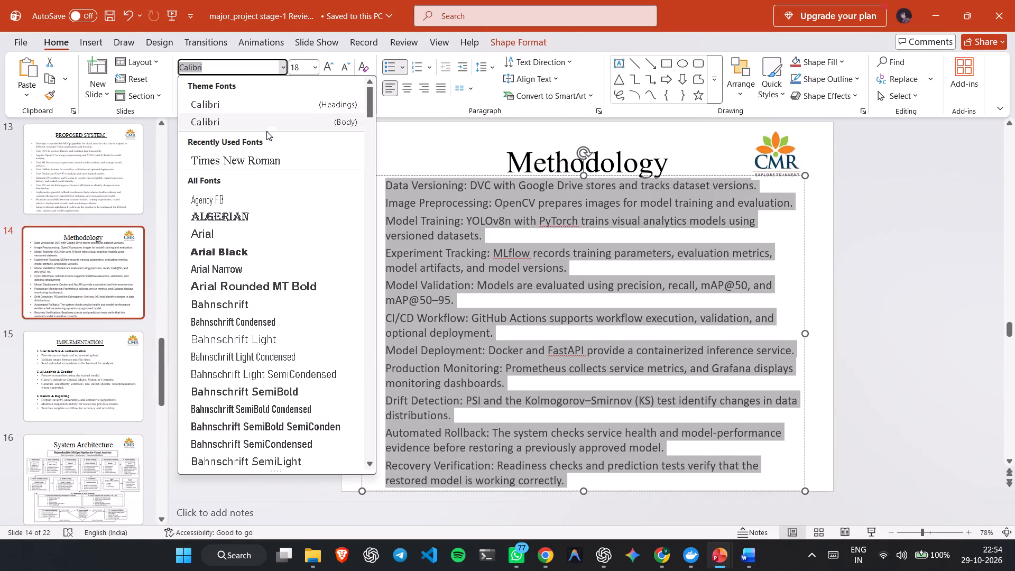
click(261, 163)
click(402, 286)
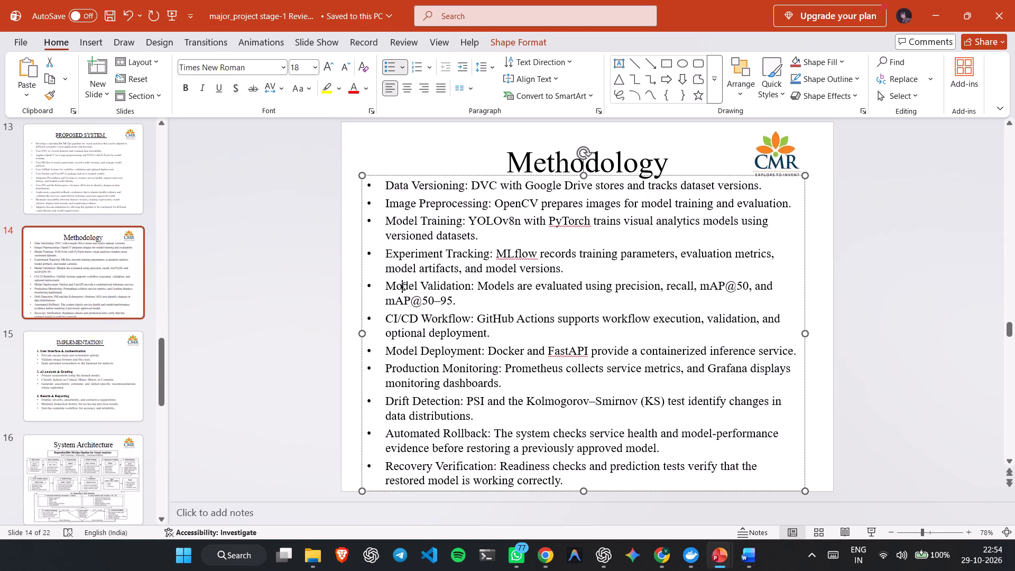
click(838, 304)
Following the ChatGPT answer, bold the Data Versioning, Image Preprocessing, Model Training and Experiment Tracking labels on the Methodology slide.
key(alt+Tab)
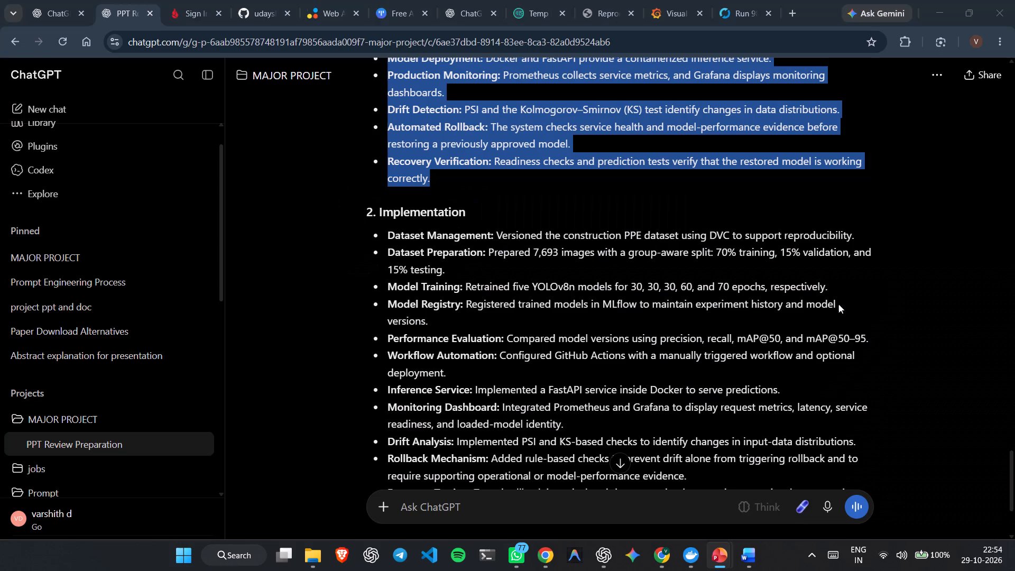
key(alt+Tab)
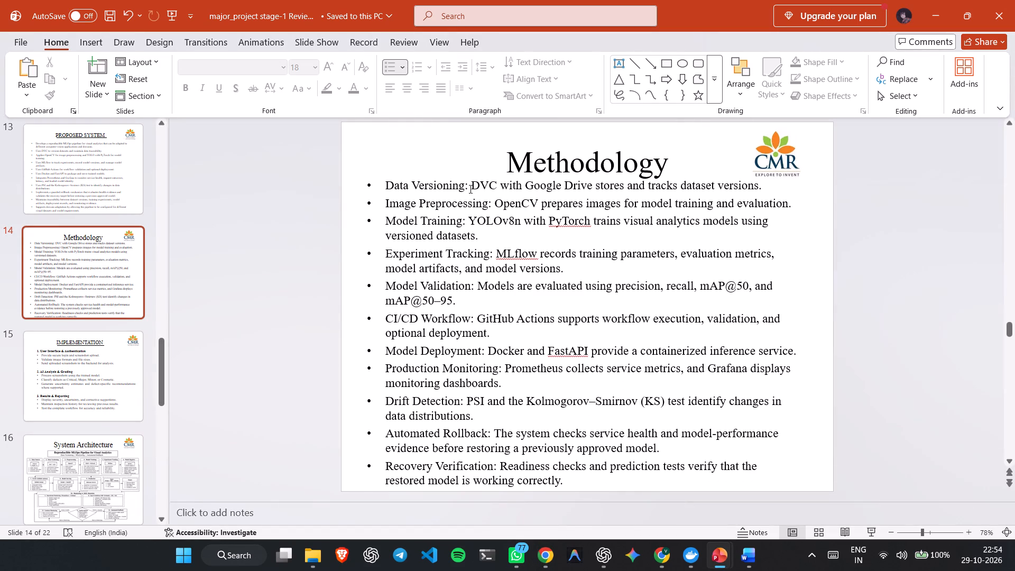
drag(469, 189, 392, 184)
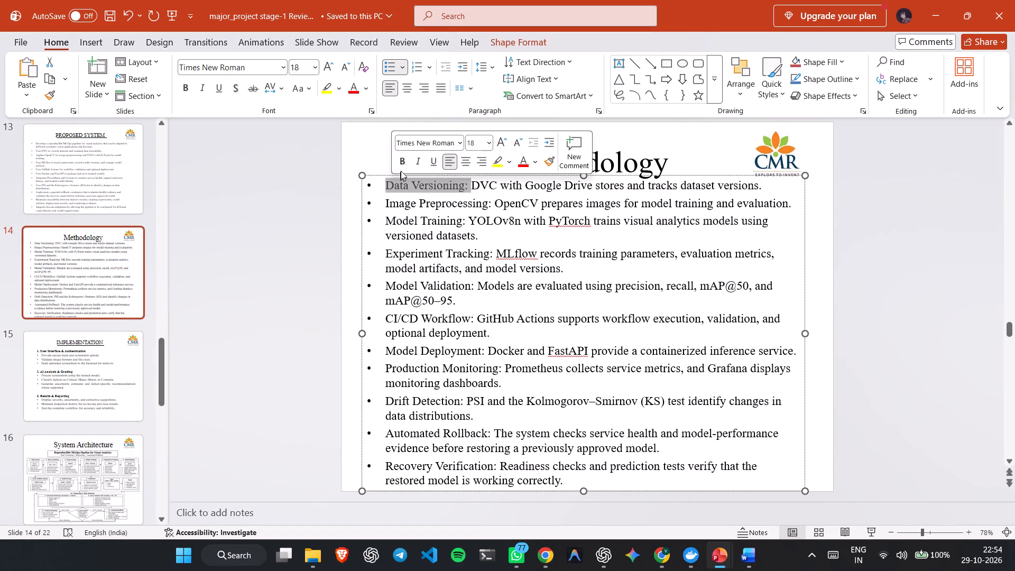
click(400, 165)
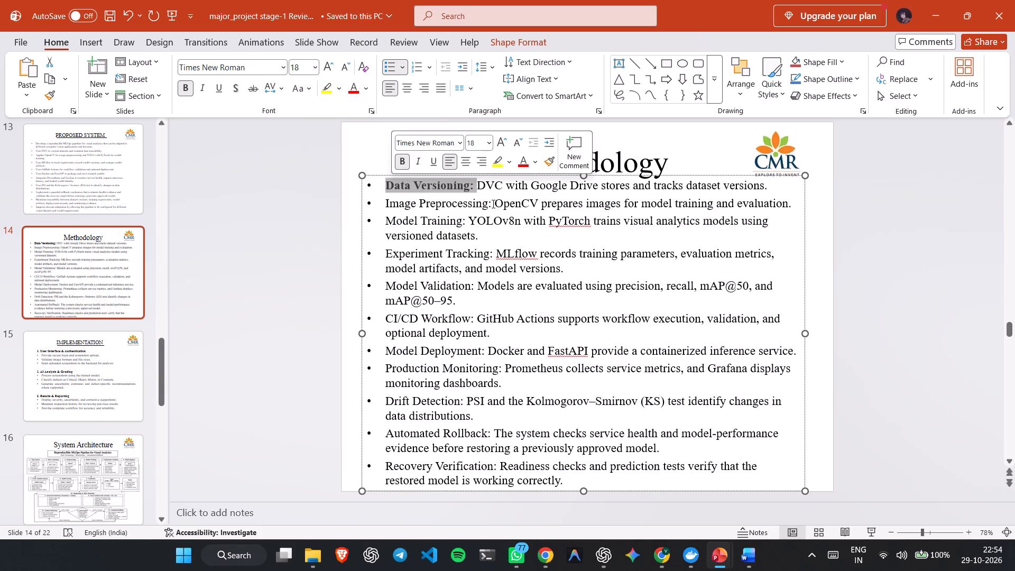
drag(492, 204, 392, 200)
click(399, 182)
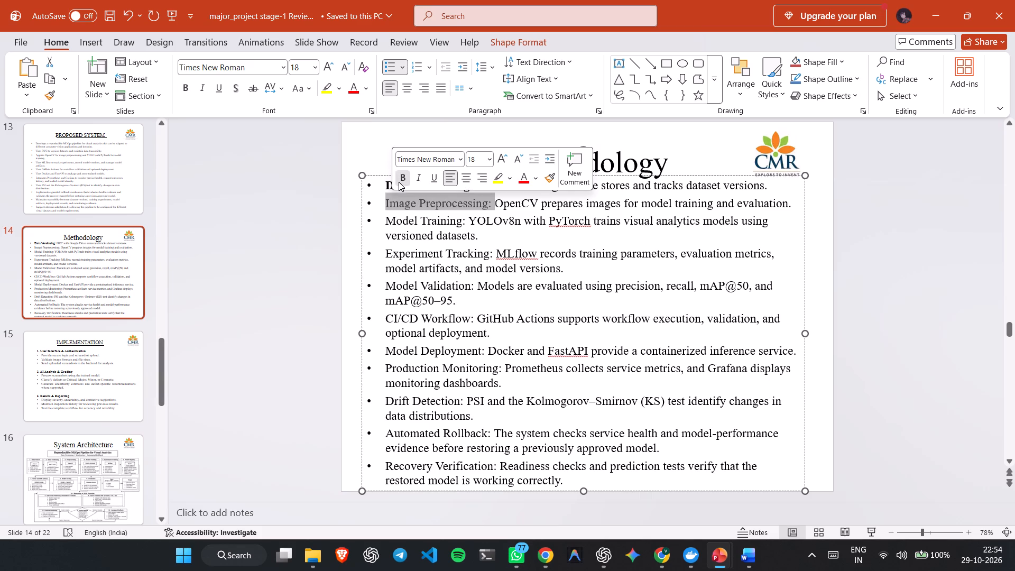
drag(466, 223, 401, 220)
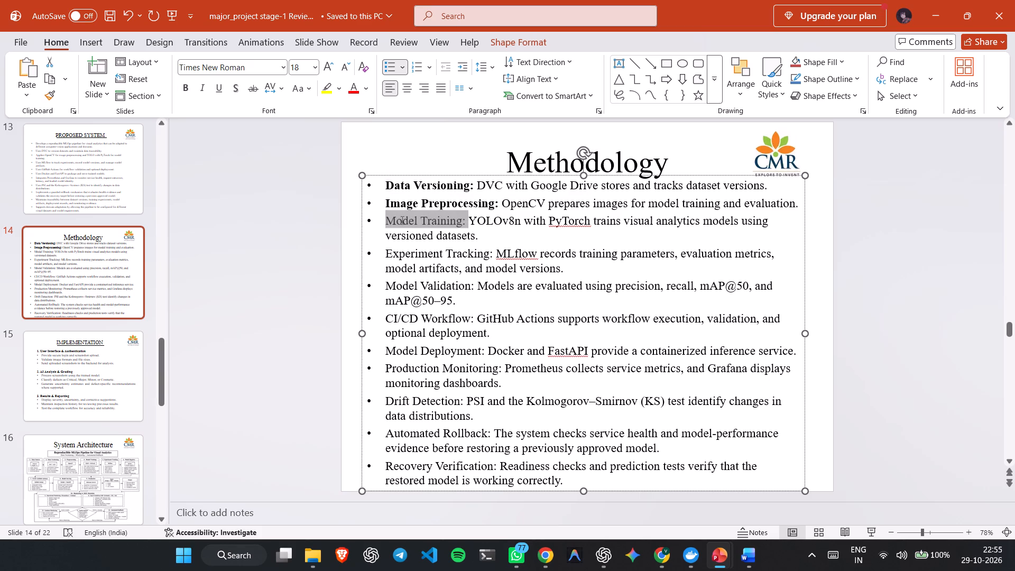
drag(401, 220, 395, 219)
click(402, 200)
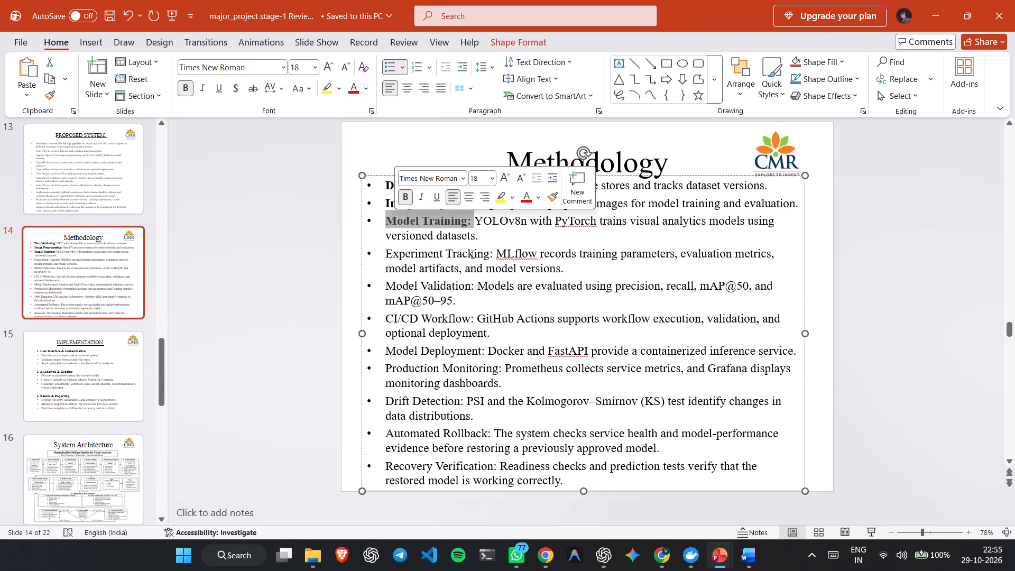
drag(492, 255, 397, 250)
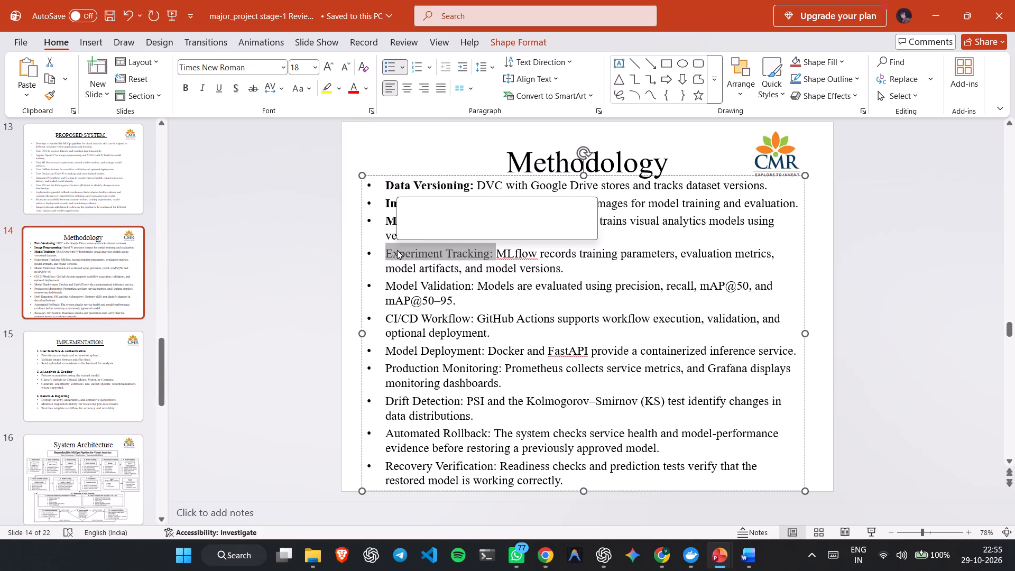
click(409, 224)
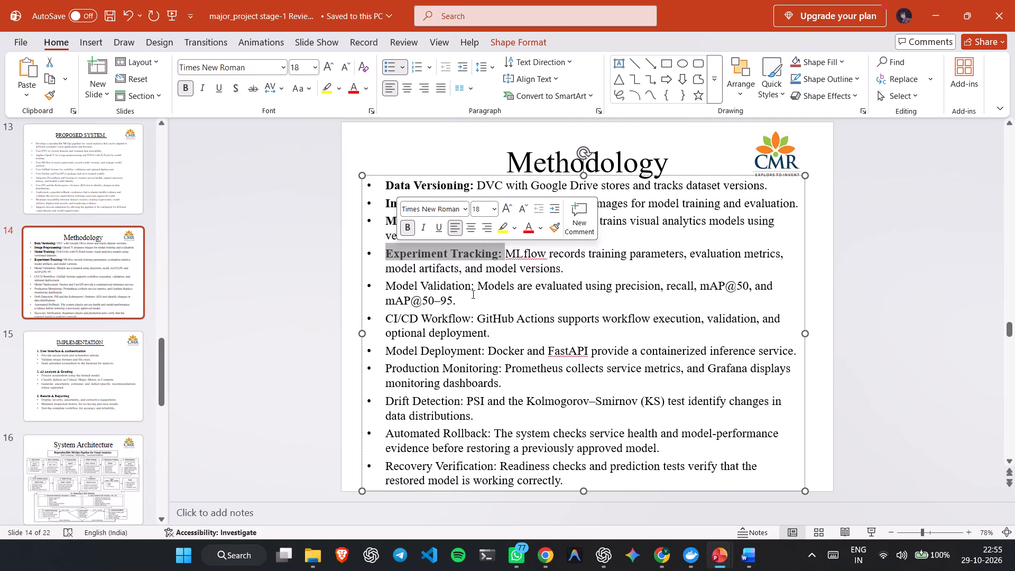
Bold the Model Validation, CI/CD Workflow, Model Deployment and Production Monitoring labels on the Methodology slide.
click(474, 294)
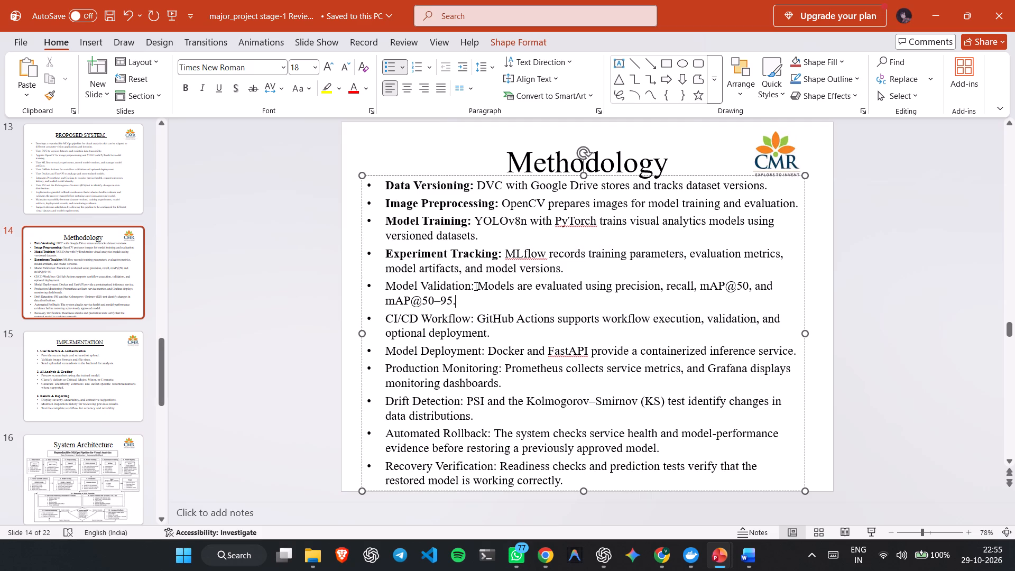
drag(474, 286, 383, 281)
click(394, 255)
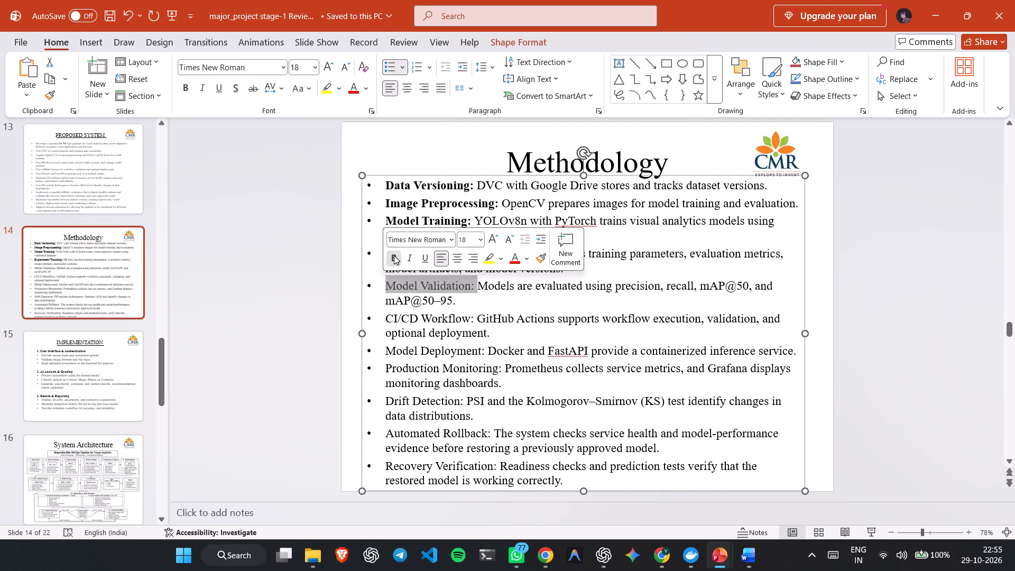
drag(474, 319, 421, 316)
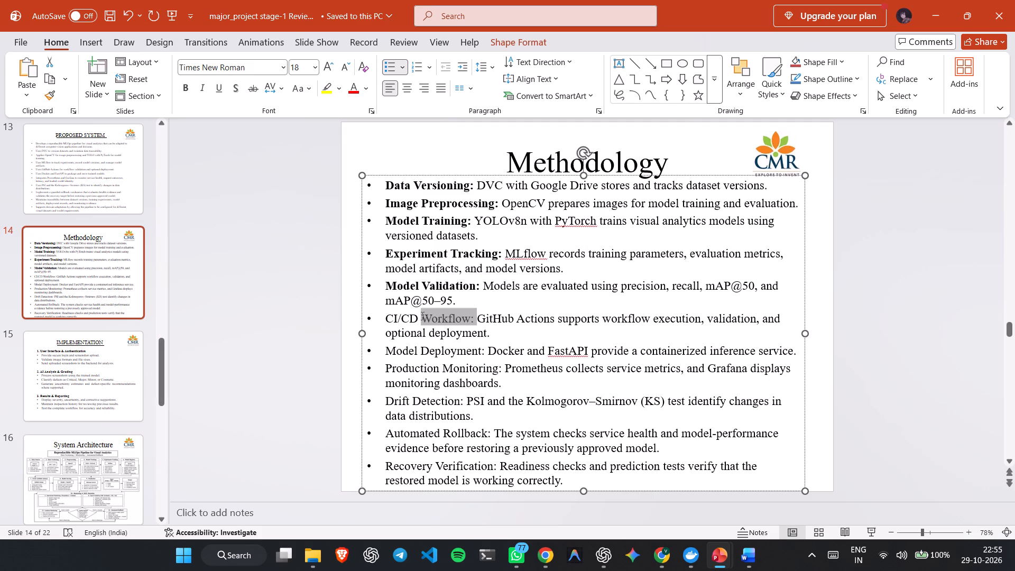
drag(421, 316, 392, 316)
click(400, 289)
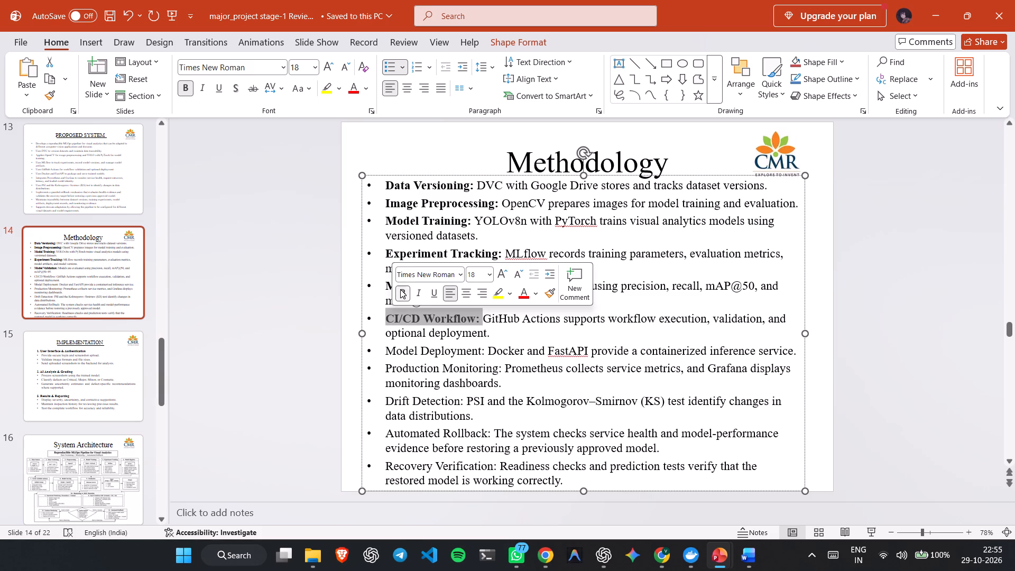
drag(485, 351, 414, 344)
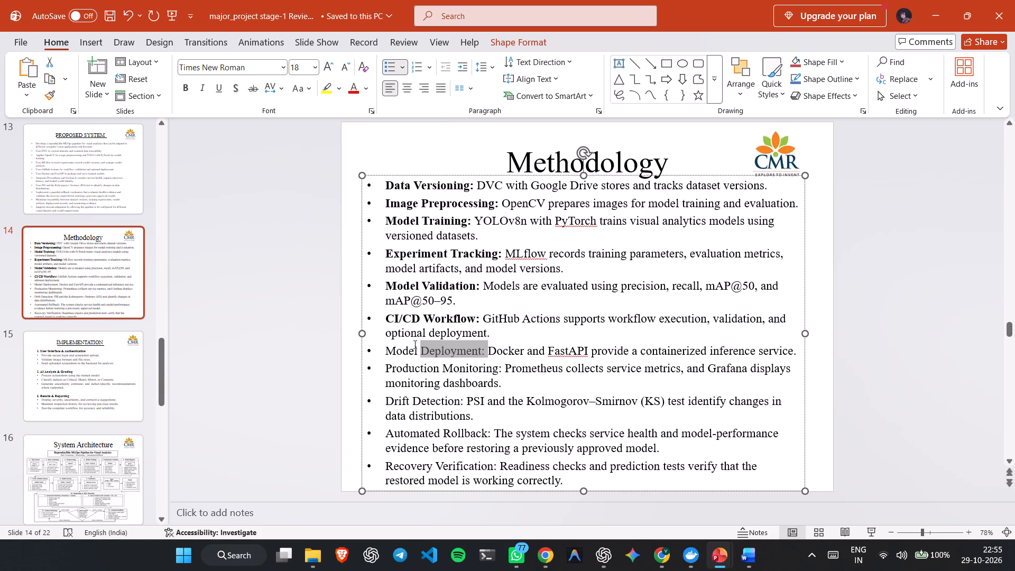
drag(414, 344, 394, 342)
click(399, 321)
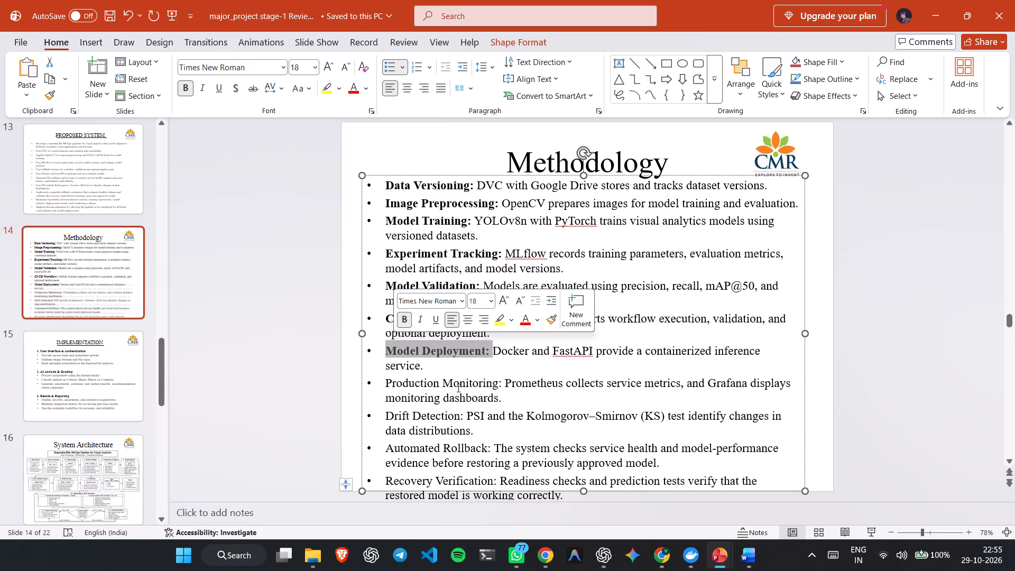
click(527, 376)
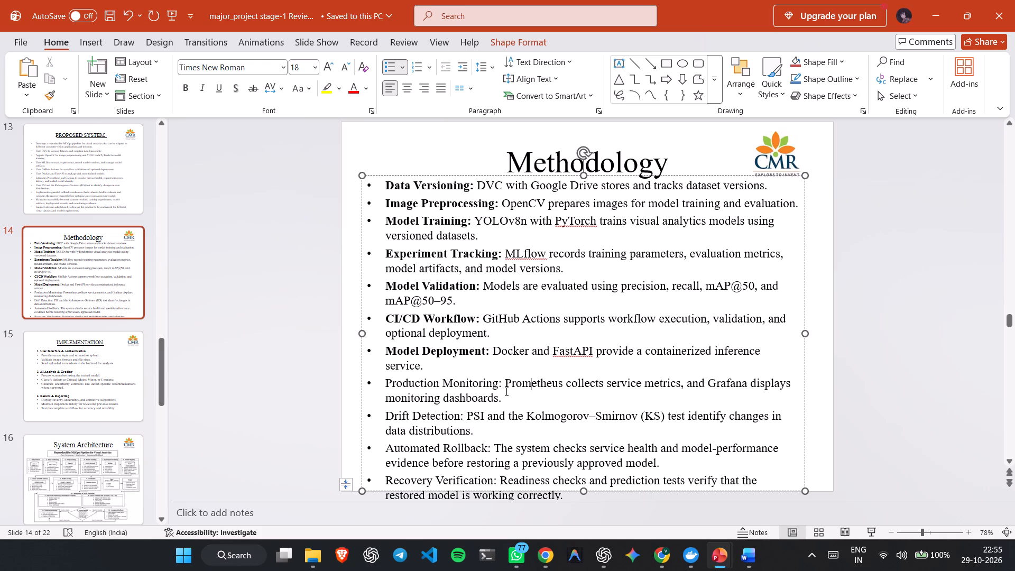
drag(502, 381, 390, 380)
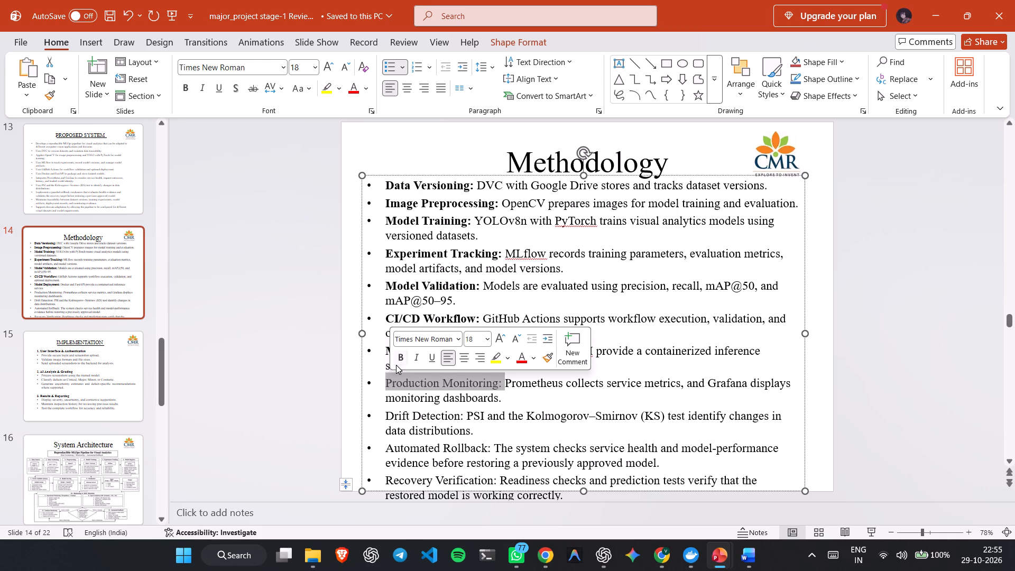
click(396, 363)
Delete the whole Recovery Verification bullet from the end of the Methodology slide's list.
click(474, 419)
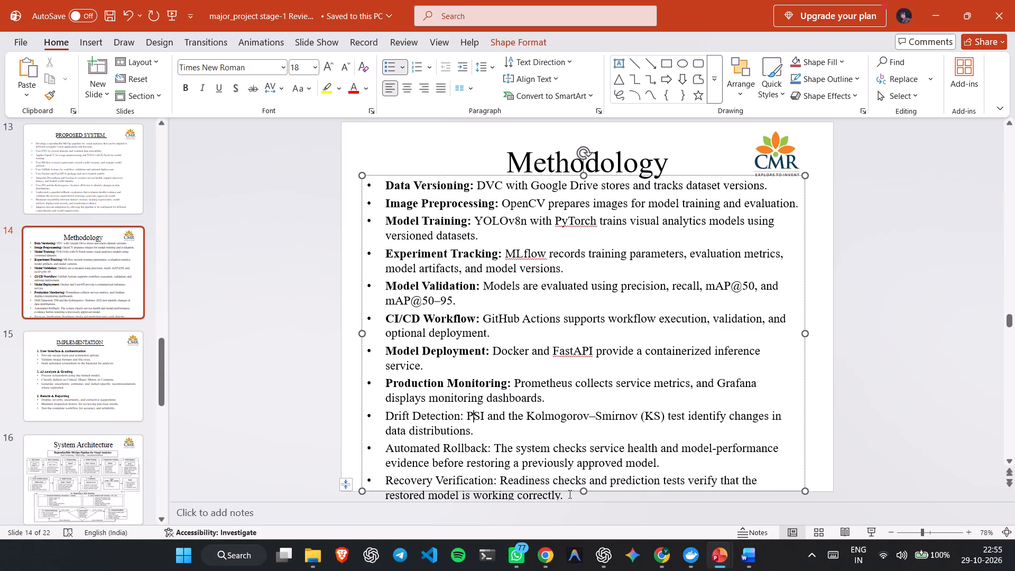
drag(569, 494, 400, 456)
key(BackSpace)
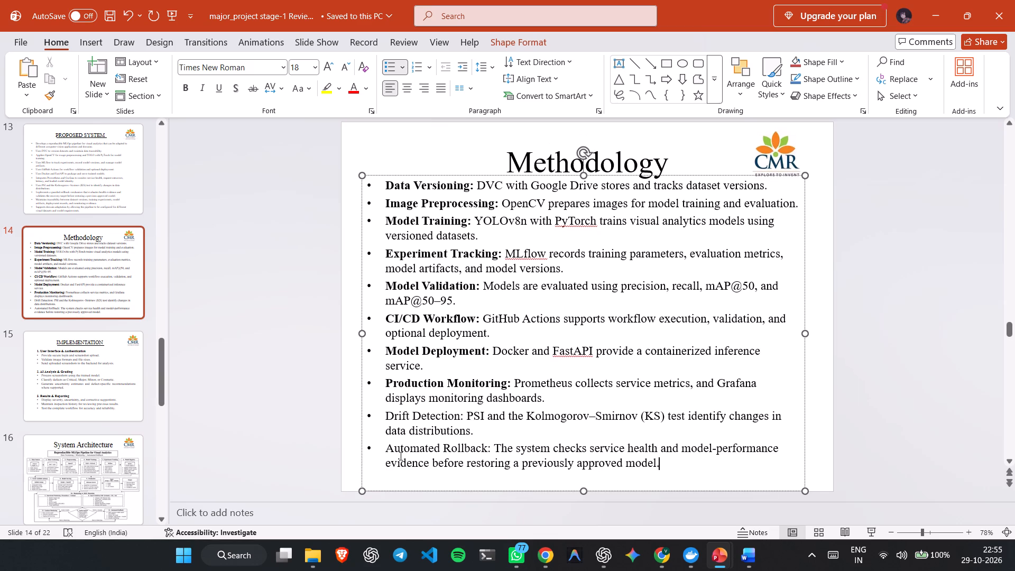
Bold the Drift Detection and Automated Rollback labels on the Methodology slide and deselect the text box.
drag(464, 418, 379, 415)
click(387, 394)
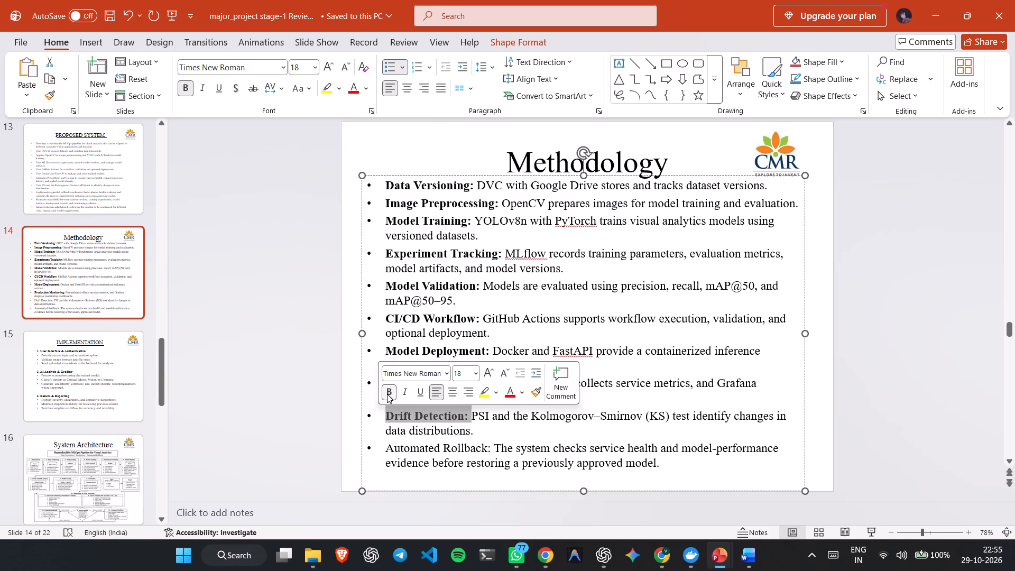
drag(491, 450, 390, 440)
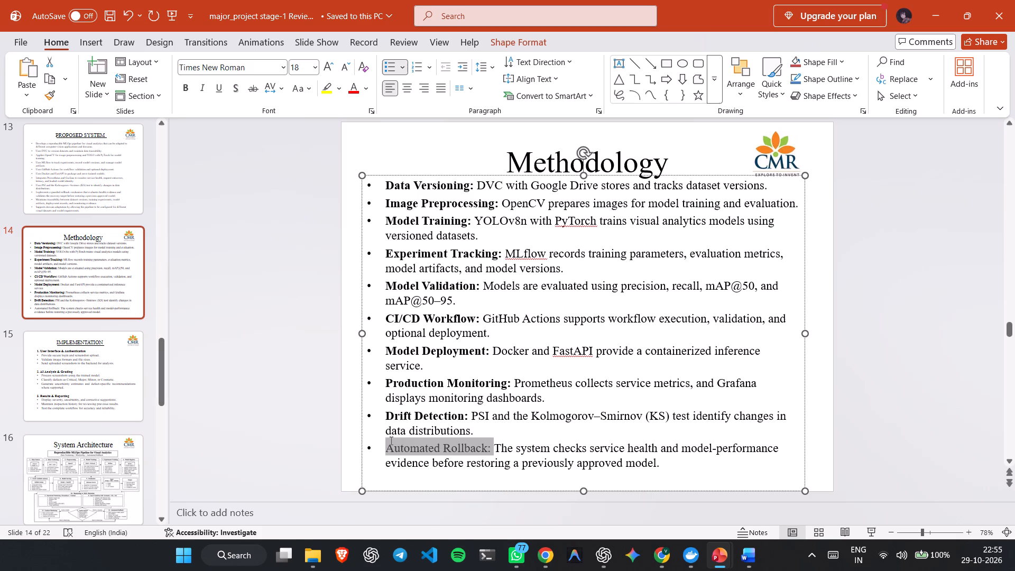
drag(390, 440, 391, 441)
click(400, 413)
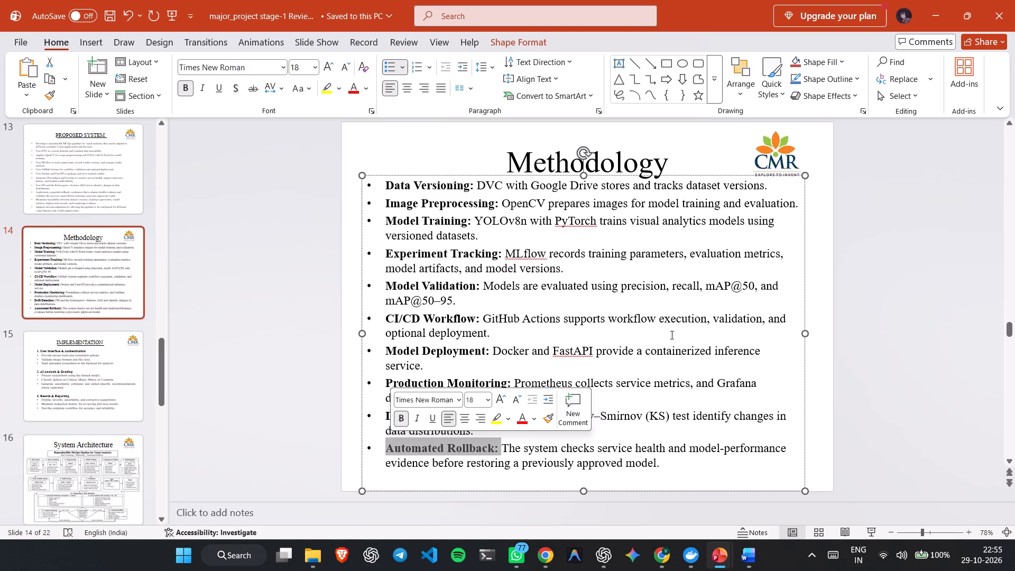
click(672, 334)
click(841, 329)
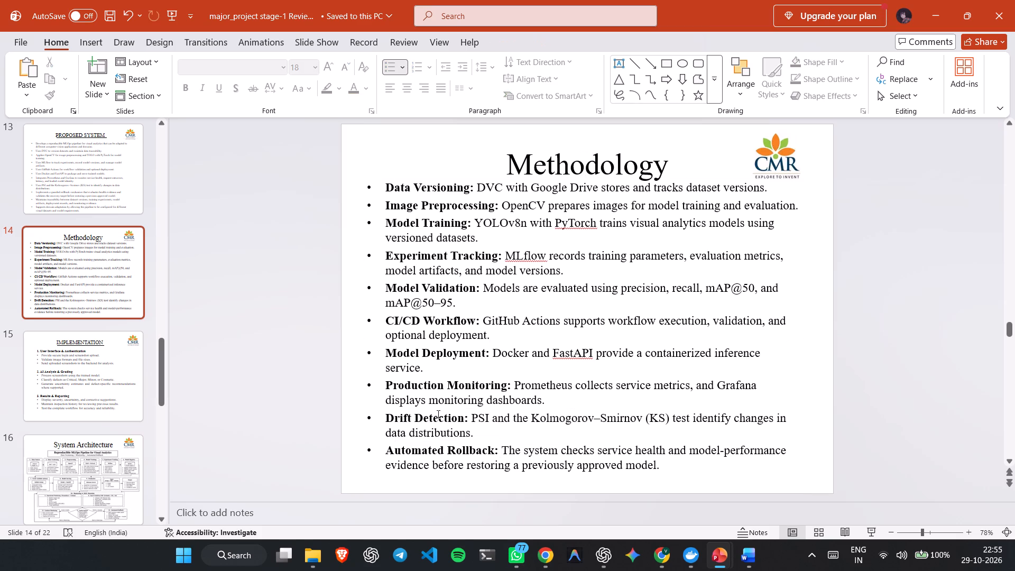
click(99, 363)
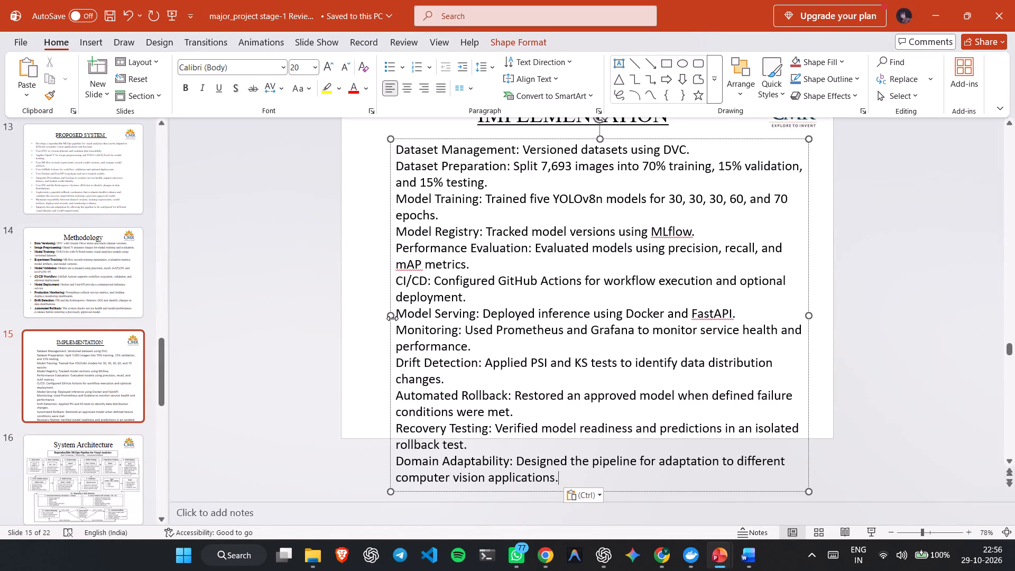
Widen the Implementation slide's body text box on both sides, extending it slightly past the slide's right edge.
drag(392, 318, 360, 310)
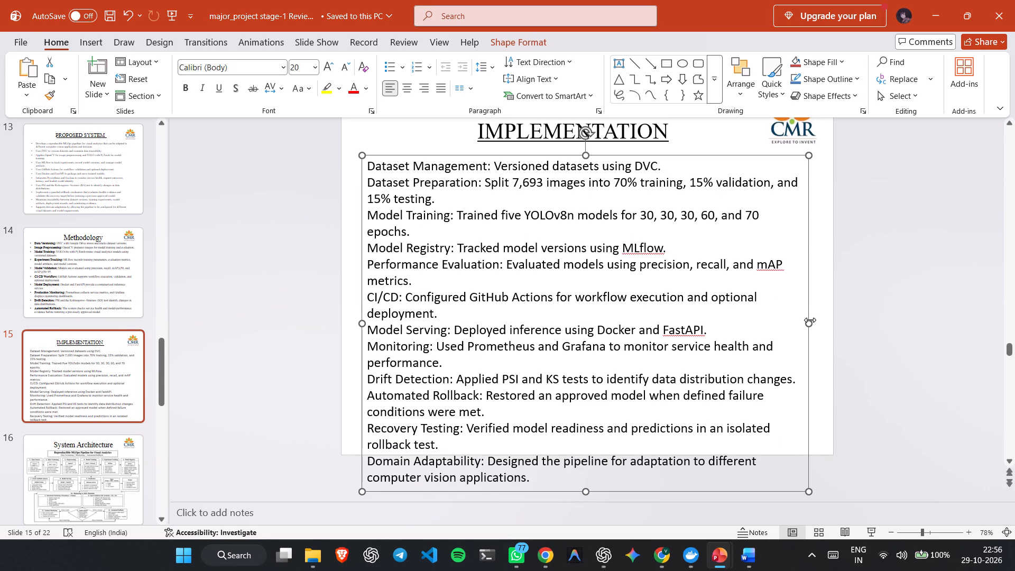
drag(810, 320, 848, 307)
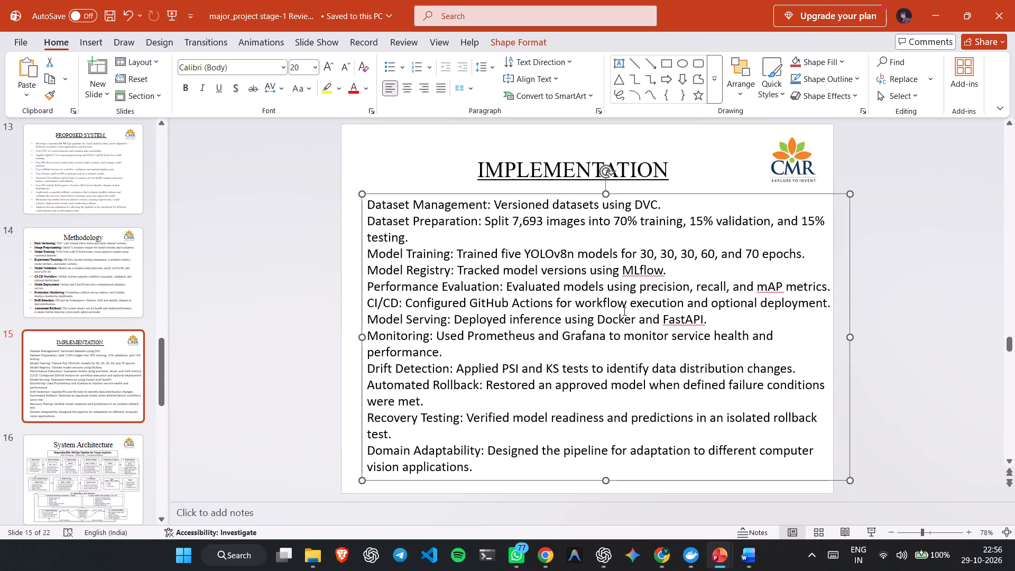
Set the font of all the Implementation slide's body text to Times New Roman.
click(621, 317)
key(ctrl+a)
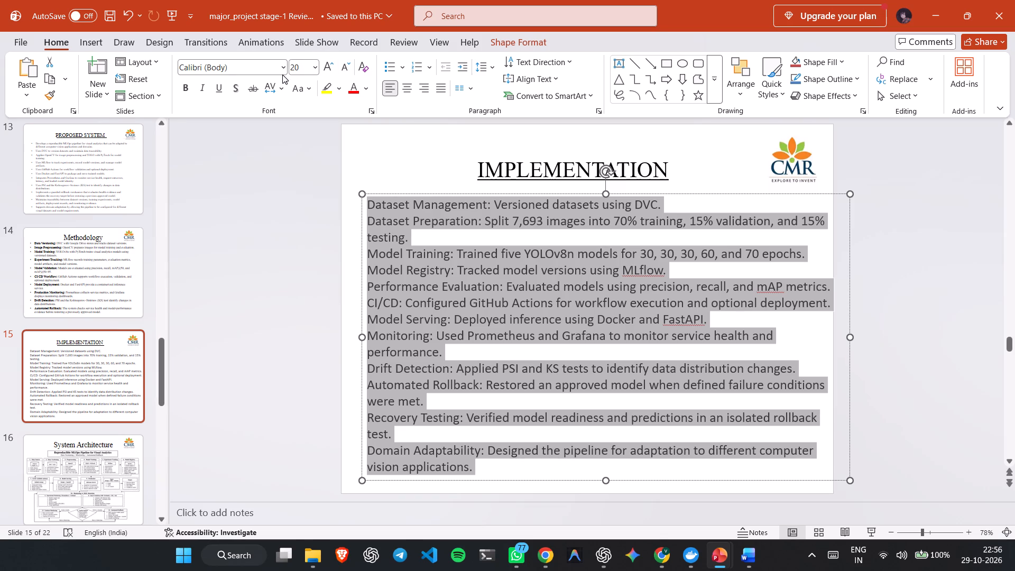
click(282, 72)
click(252, 163)
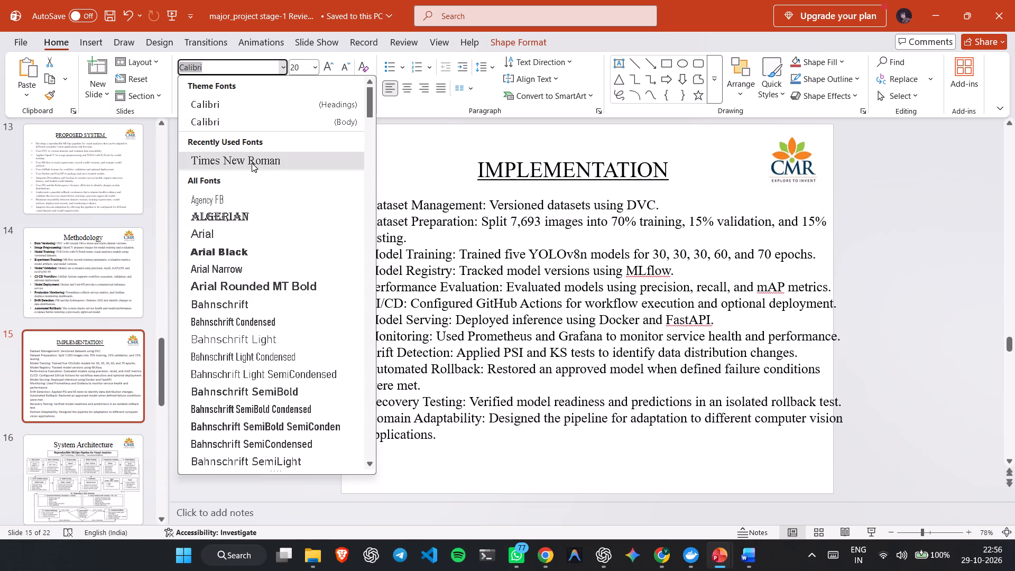
Move the Implementation slide's body text box slightly left and narrow it from its right side, closer to the slide's right edge.
click(632, 305)
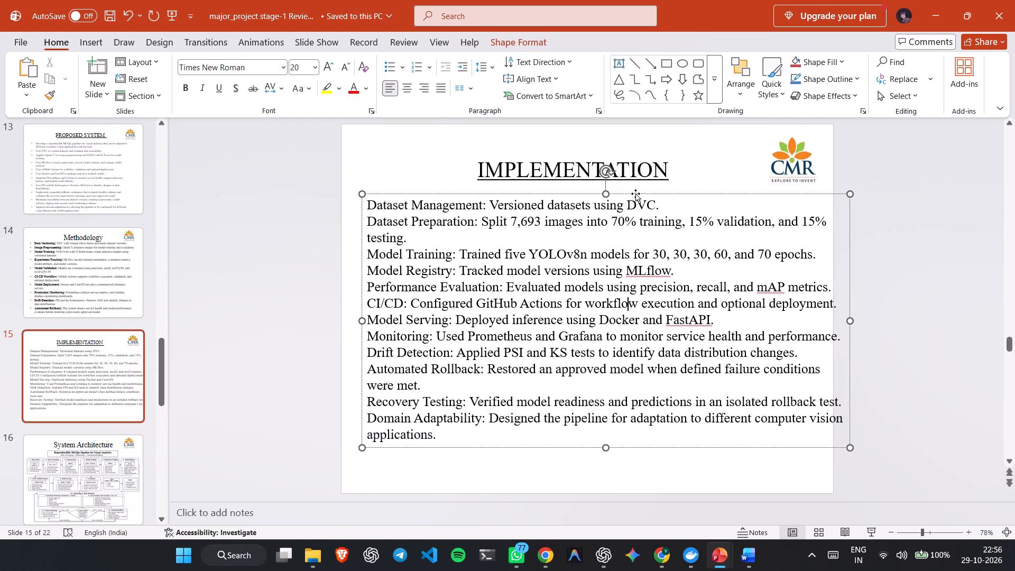
drag(635, 193, 624, 193)
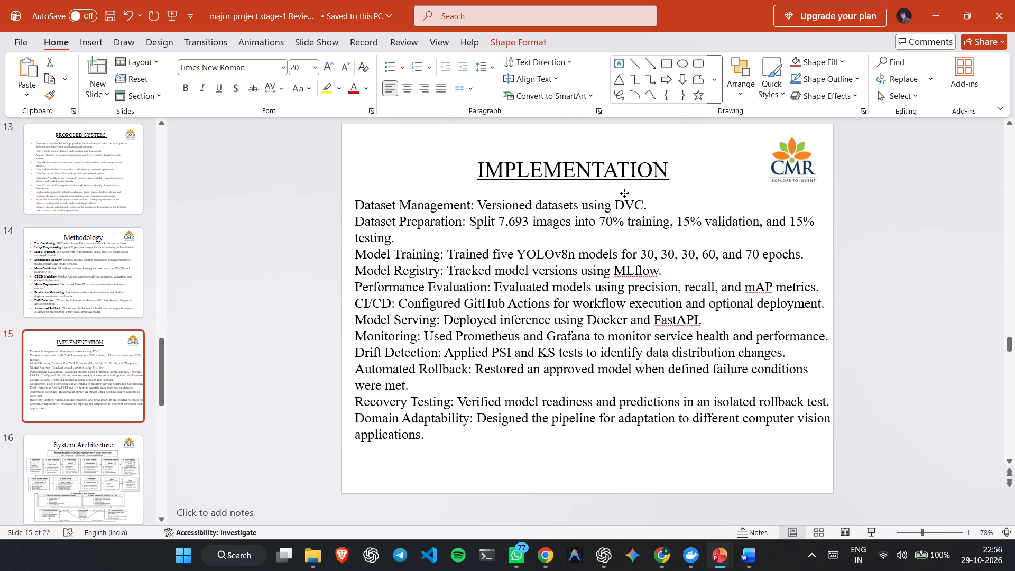
drag(624, 193, 625, 194)
click(679, 472)
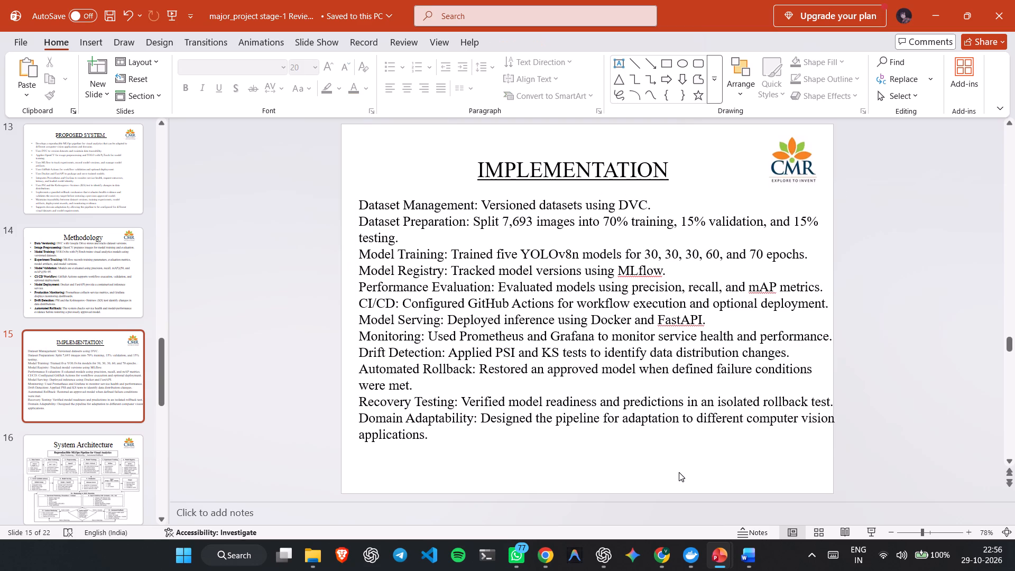
click(806, 369)
click(841, 321)
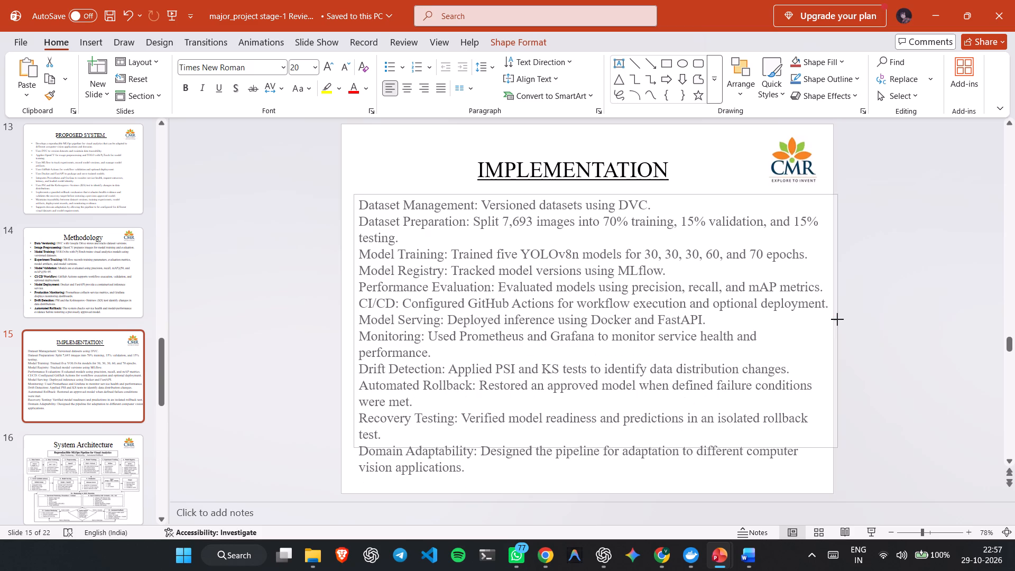
click(809, 382)
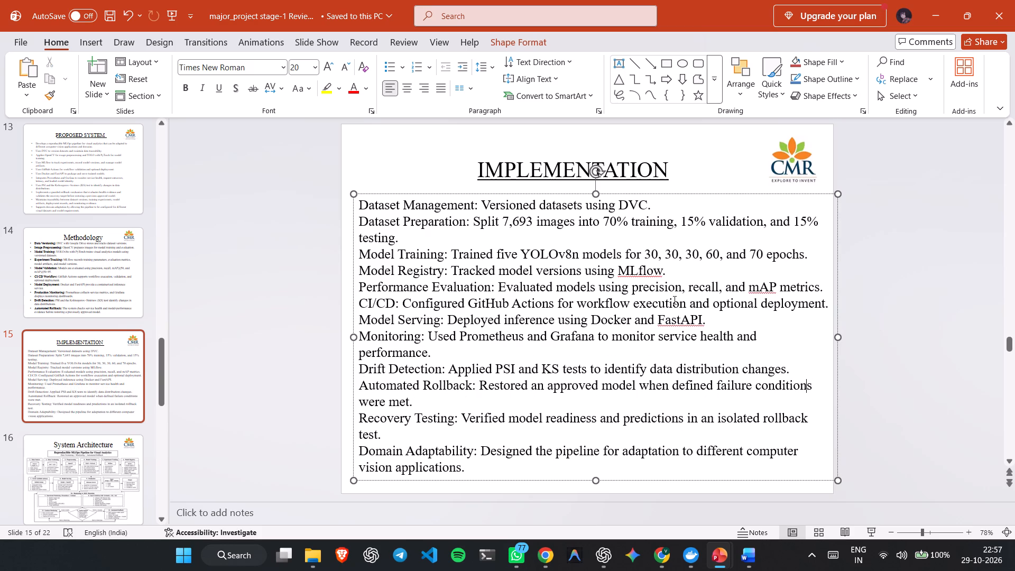
Bold the labels Dataset Management, Dataset Preparation, Model Training, Model Registry and Performance Evaluation, with their colons, on the Implementation slide.
drag(478, 205, 385, 206)
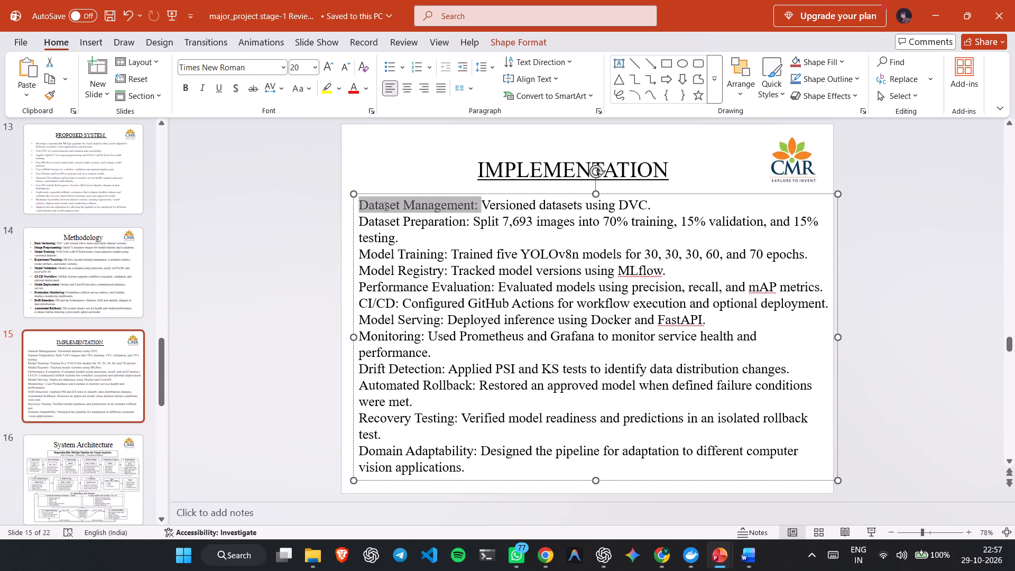
drag(385, 206, 371, 206)
click(379, 189)
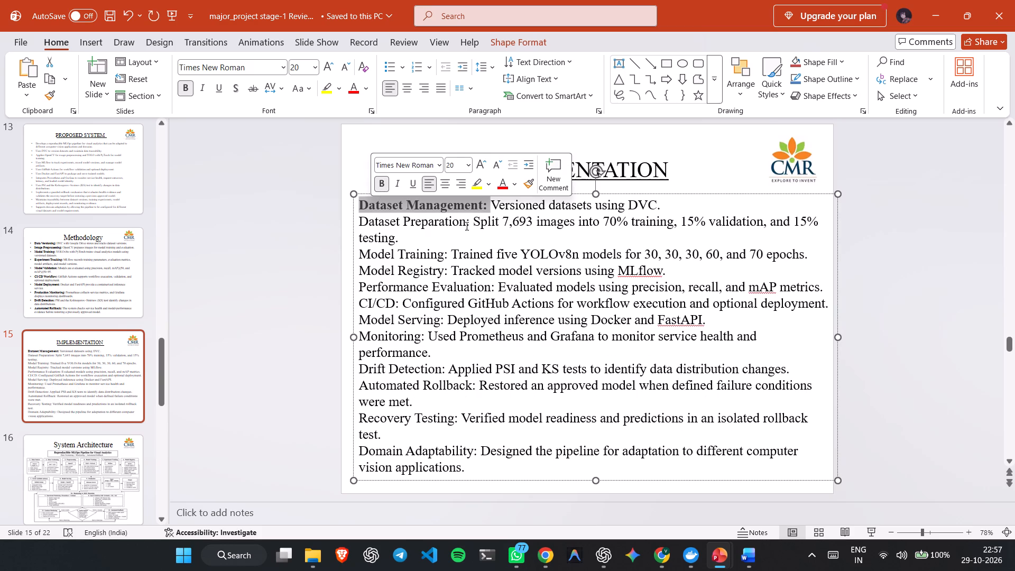
drag(469, 225, 361, 214)
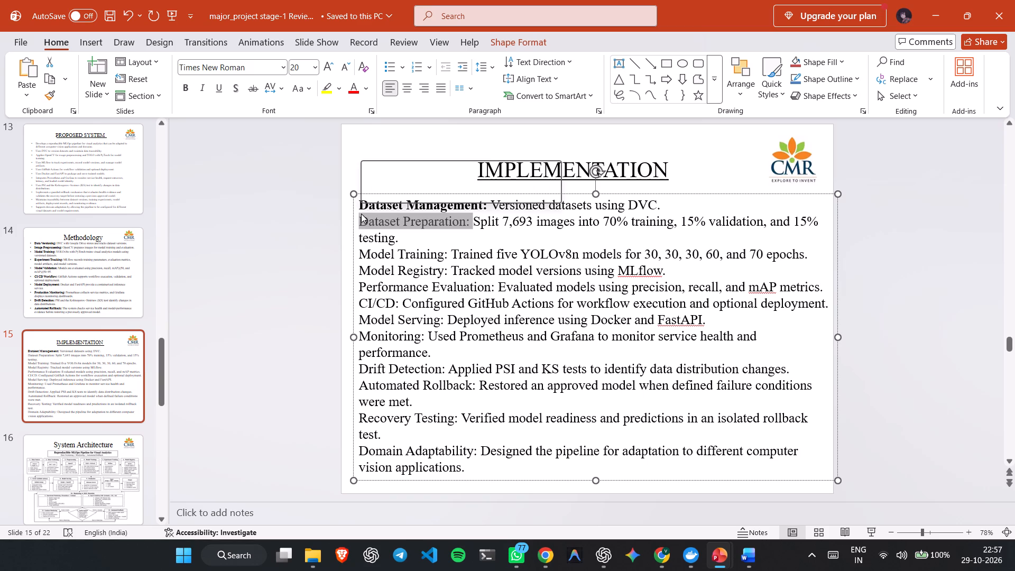
click(368, 193)
click(398, 266)
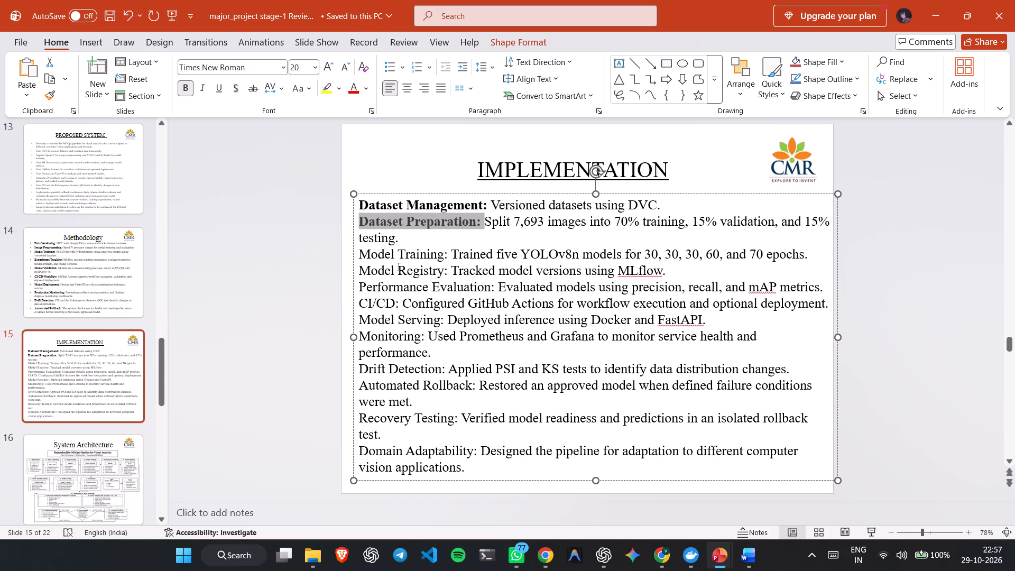
drag(448, 254, 442, 254)
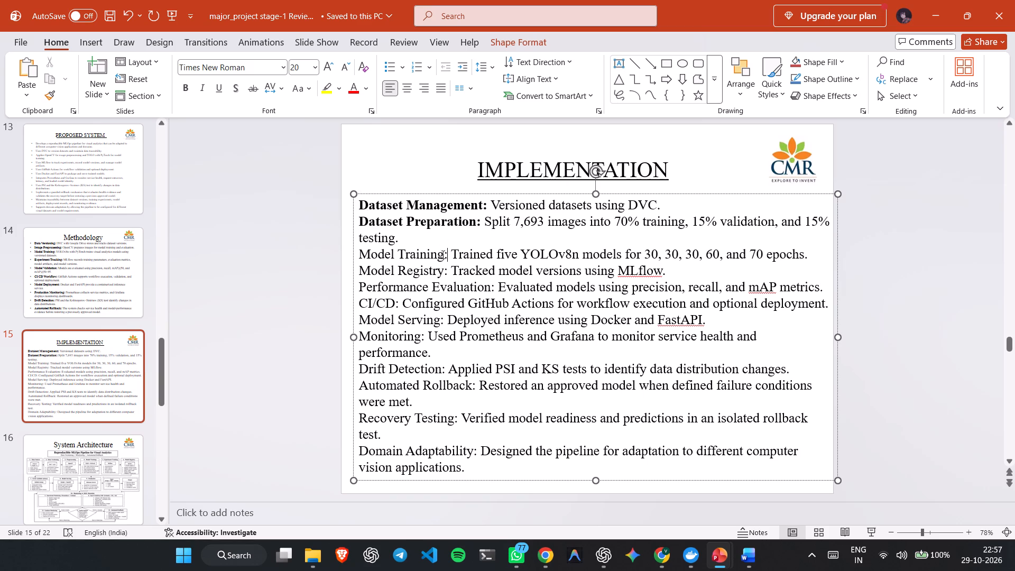
drag(442, 254, 367, 255)
click(372, 237)
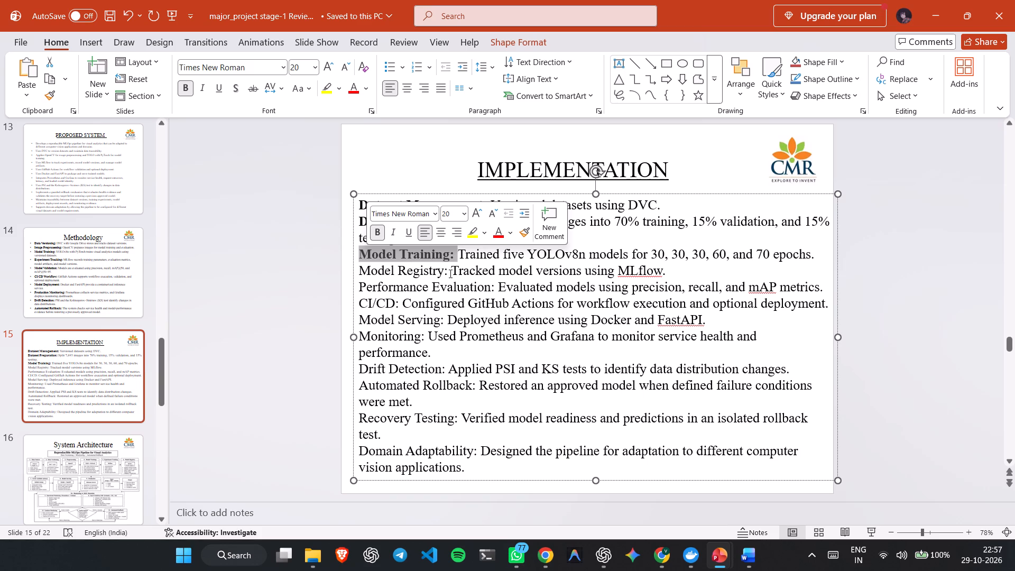
drag(449, 273, 347, 263)
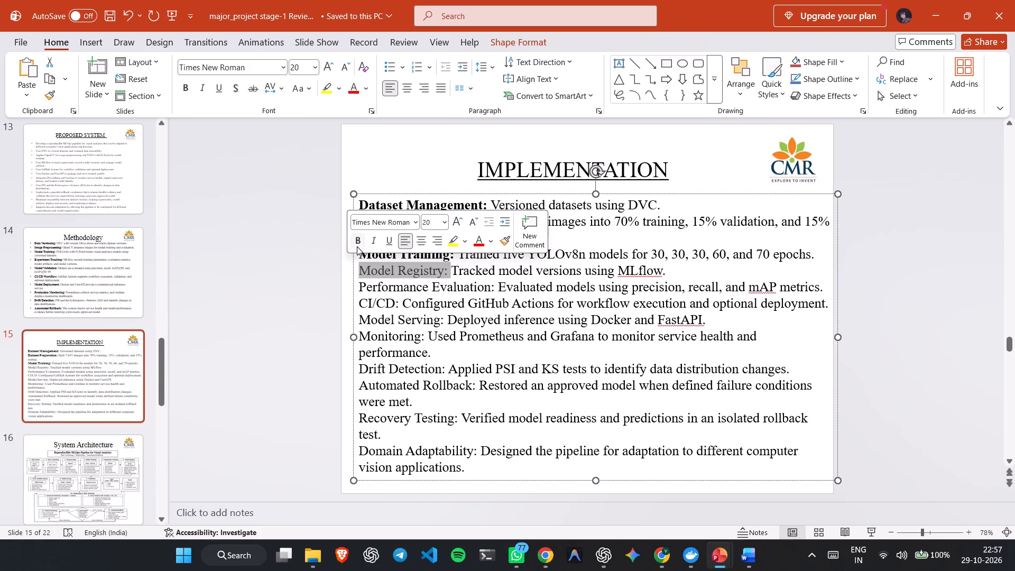
click(357, 246)
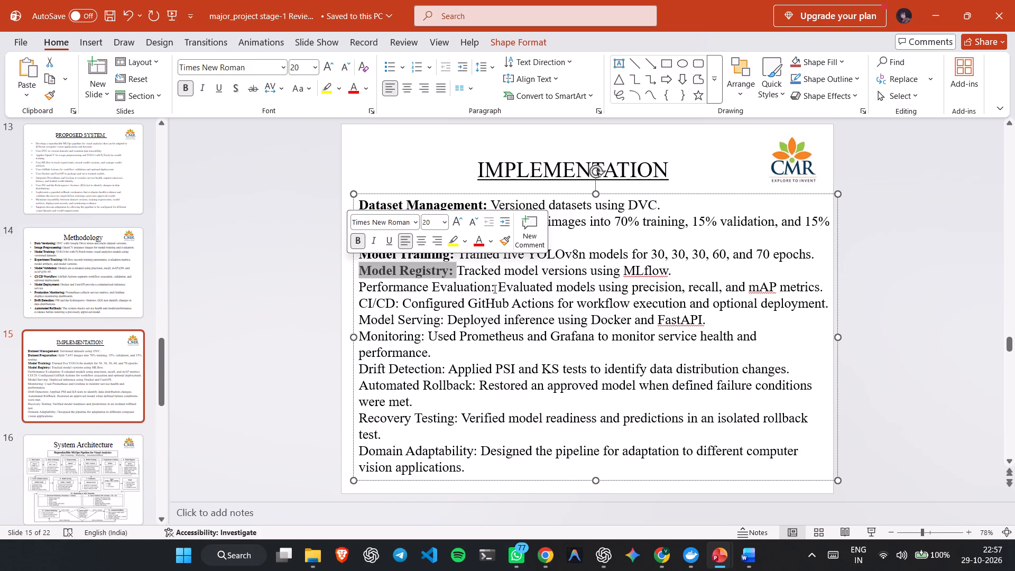
drag(494, 289, 391, 285)
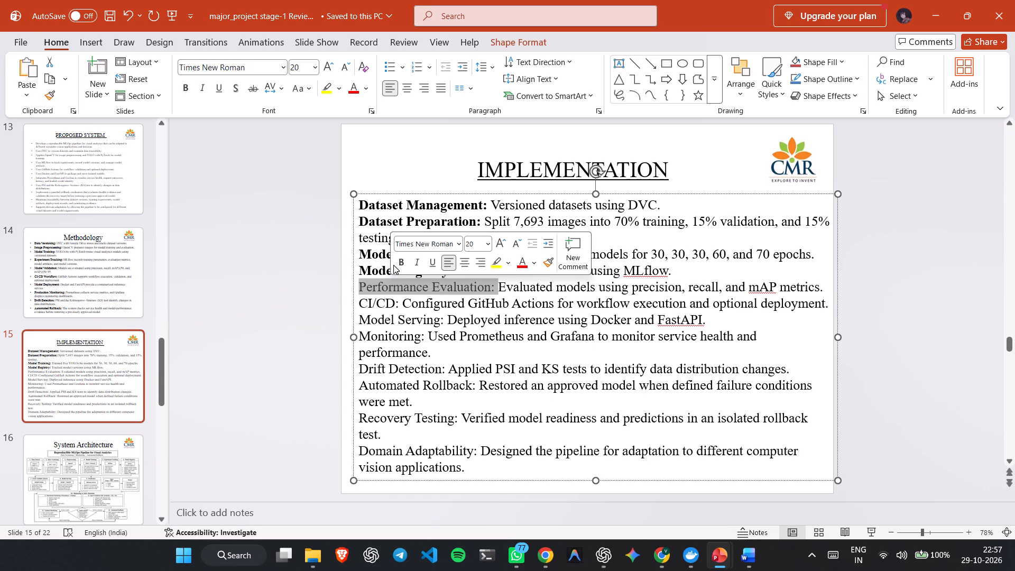
click(394, 265)
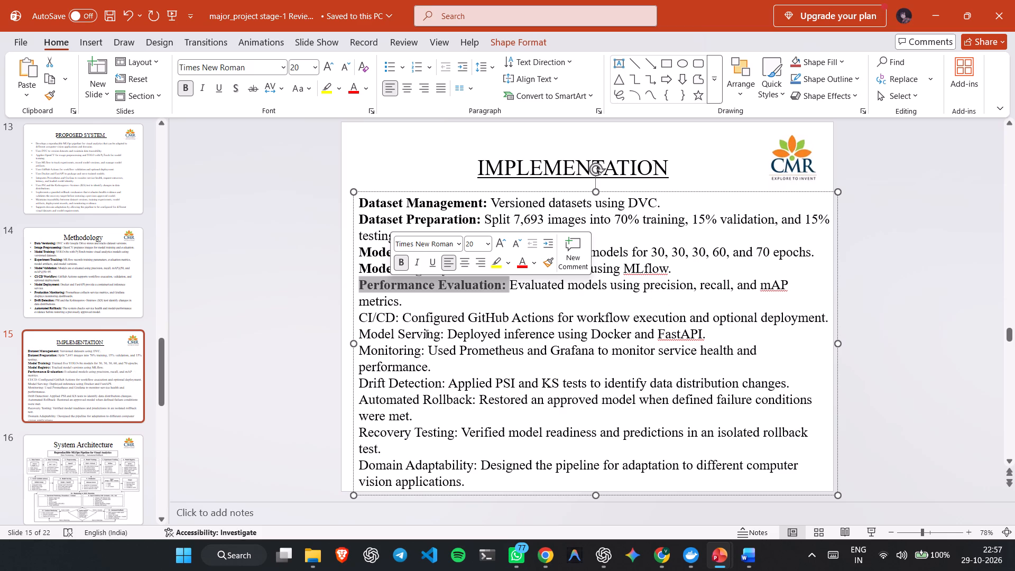
Bold the labels CI/CD, Monitoring, Drift Detection and Automated Rollback in the Implementation slide's body text.
drag(400, 321, 361, 316)
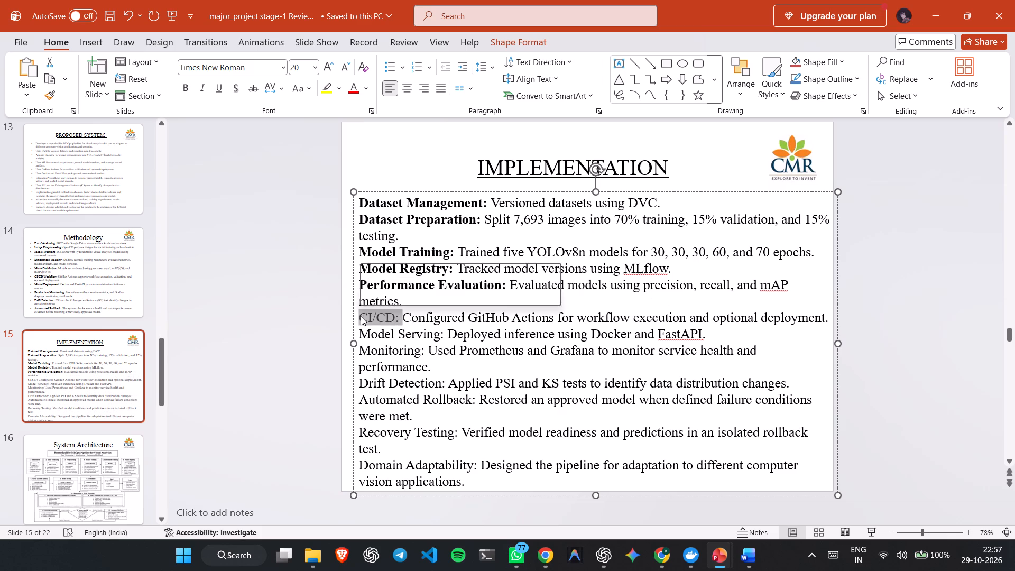
click(372, 293)
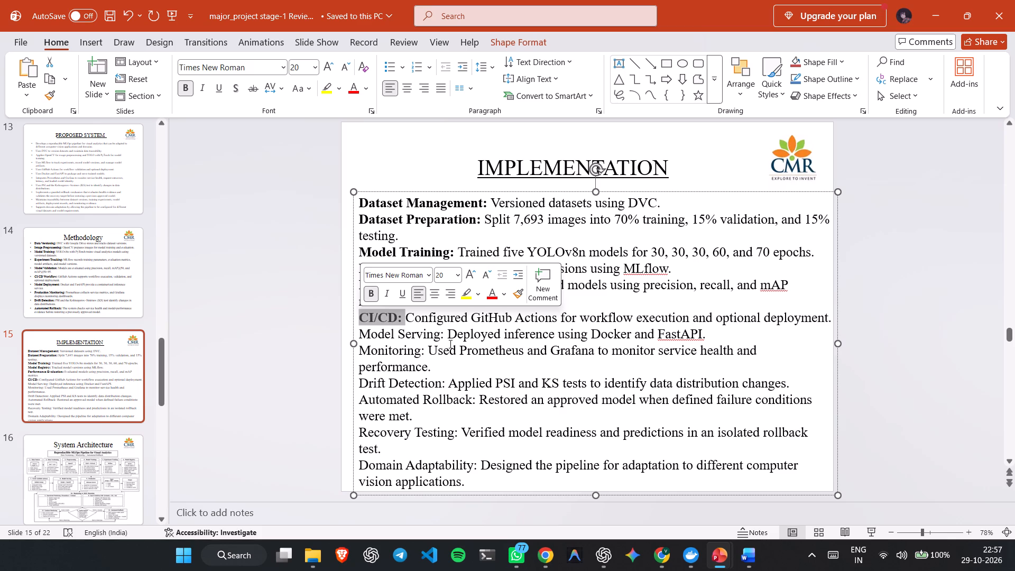
drag(423, 352, 366, 348)
click(374, 325)
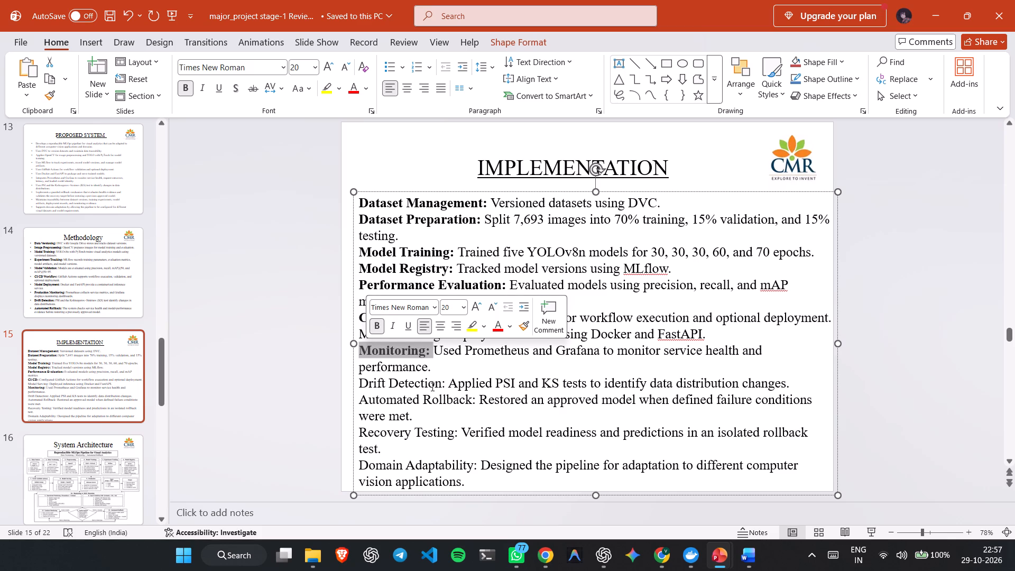
drag(444, 383, 364, 375)
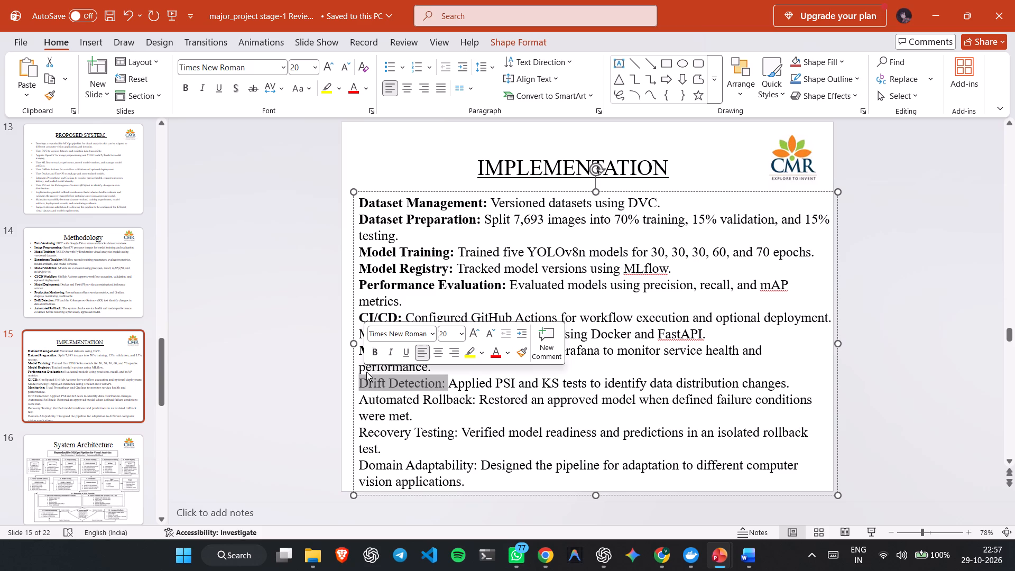
click(373, 347)
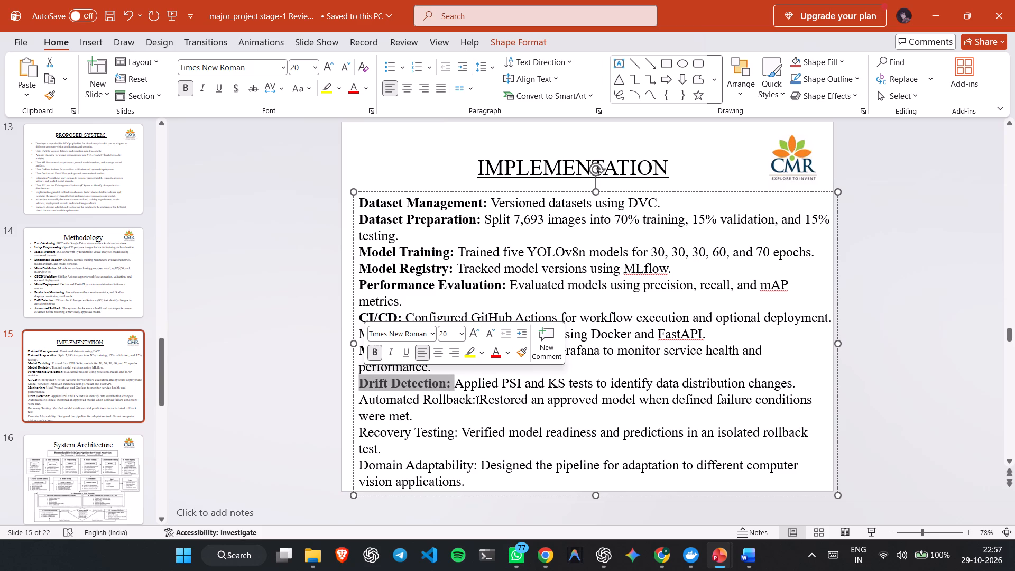
drag(473, 399, 381, 397)
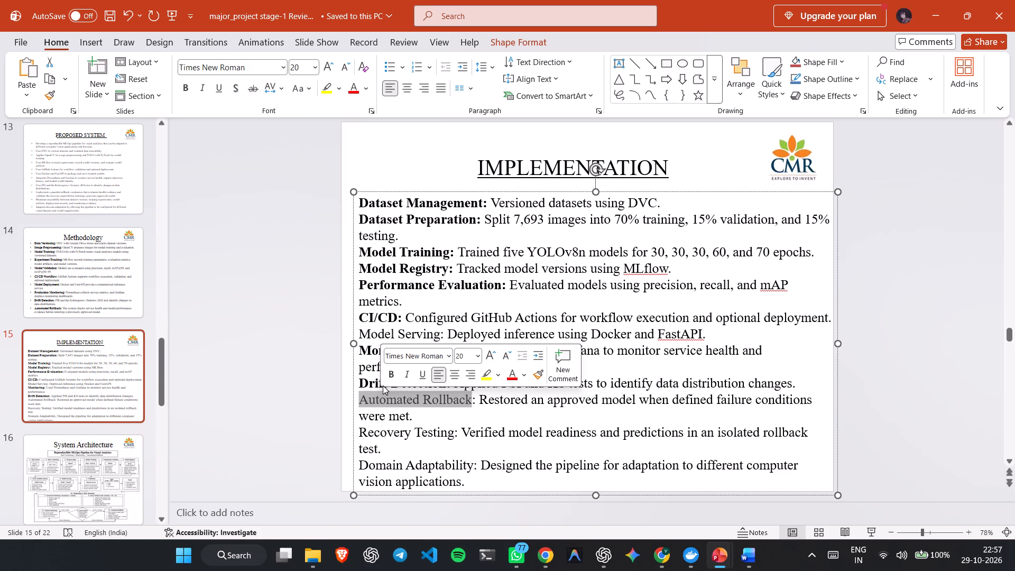
click(387, 373)
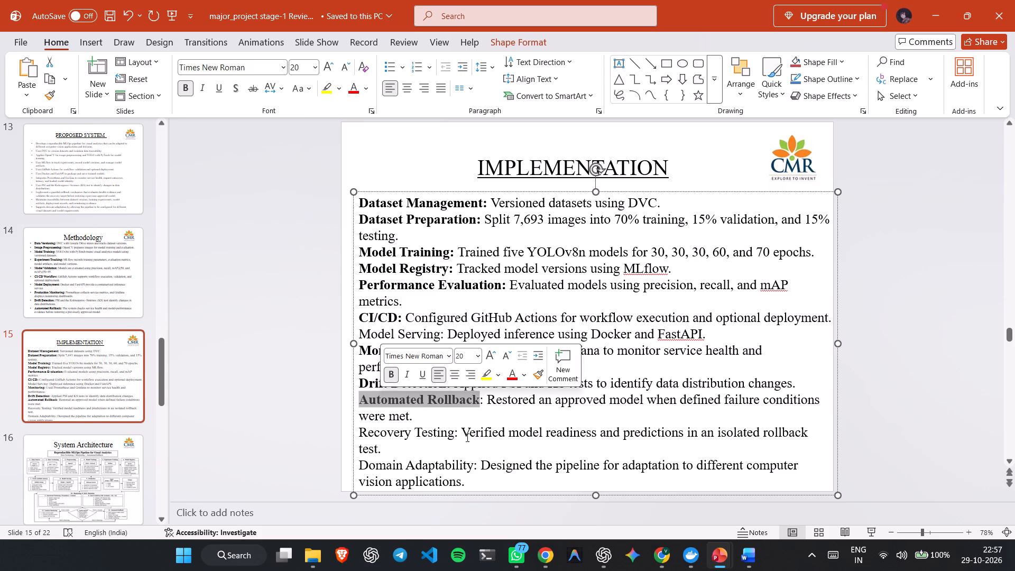
Delete the whole Domain Adaptability point from the end of the Implementation slide's body text.
drag(468, 486, 403, 459)
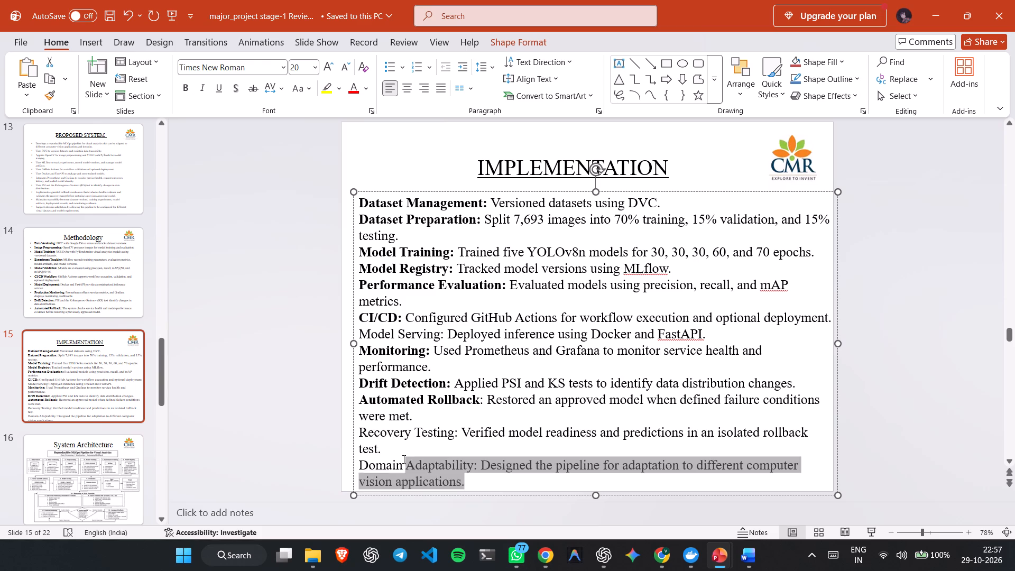
drag(403, 459, 366, 432)
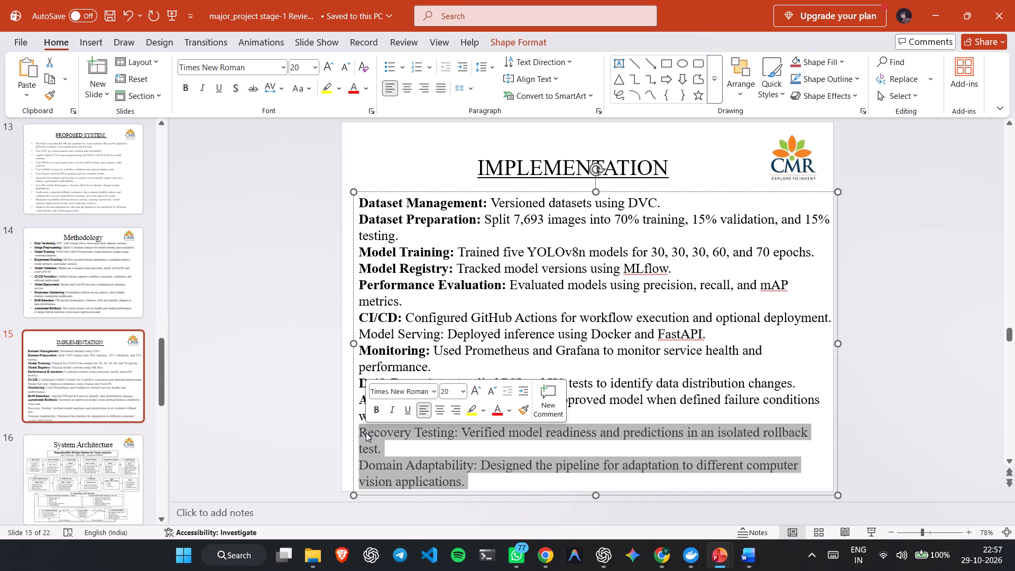
click(473, 476)
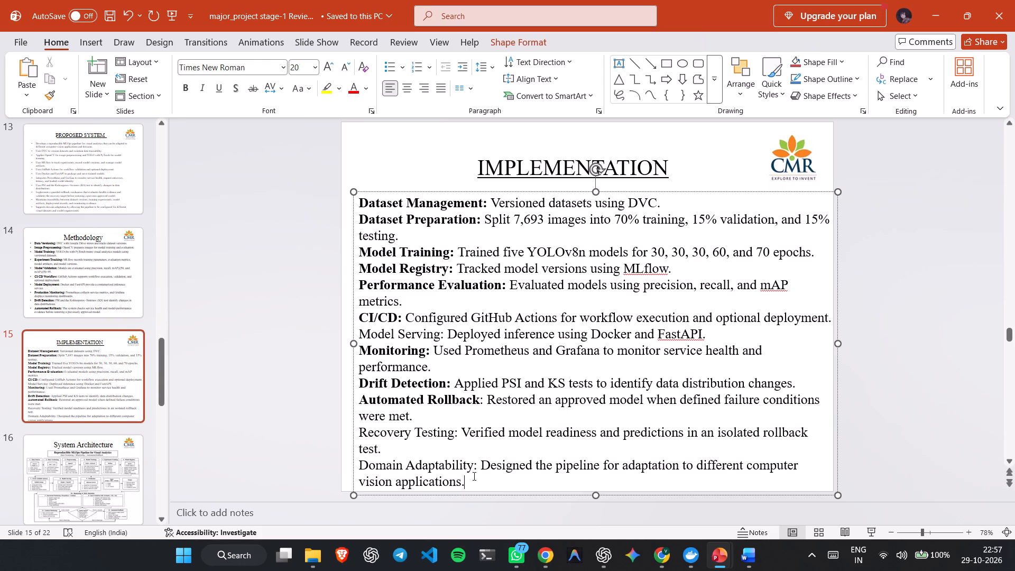
drag(474, 476, 372, 460)
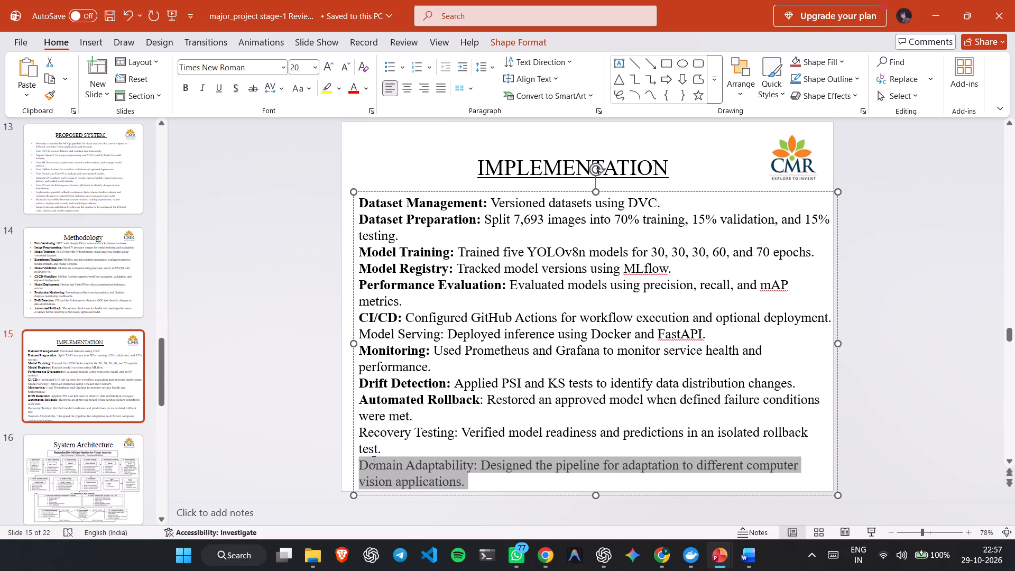
drag(372, 460, 364, 462)
key(BackSpace)
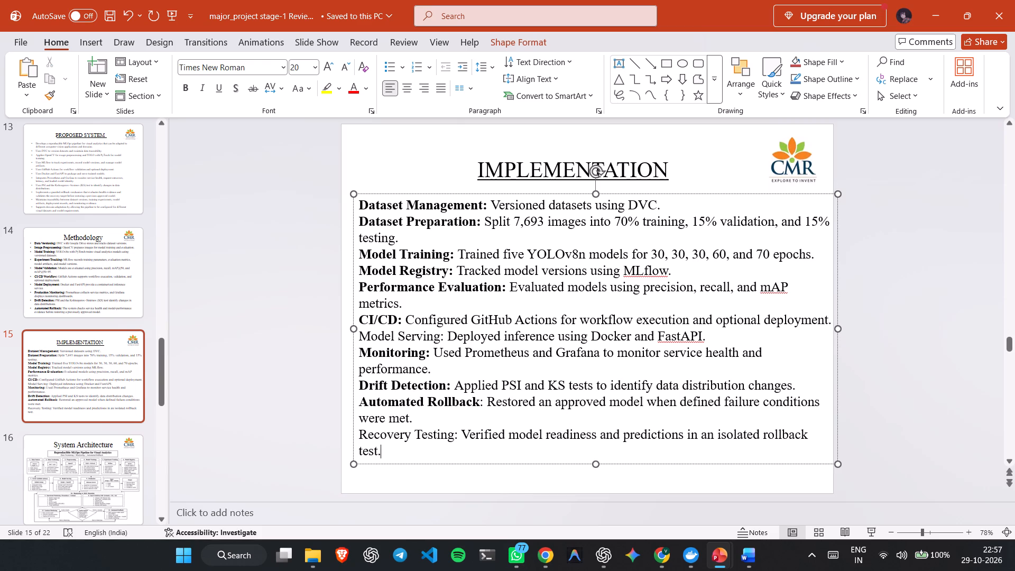
Bold the Recovery Testing label in the last point of the Implementation slide's body text.
drag(457, 436, 383, 432)
click(393, 408)
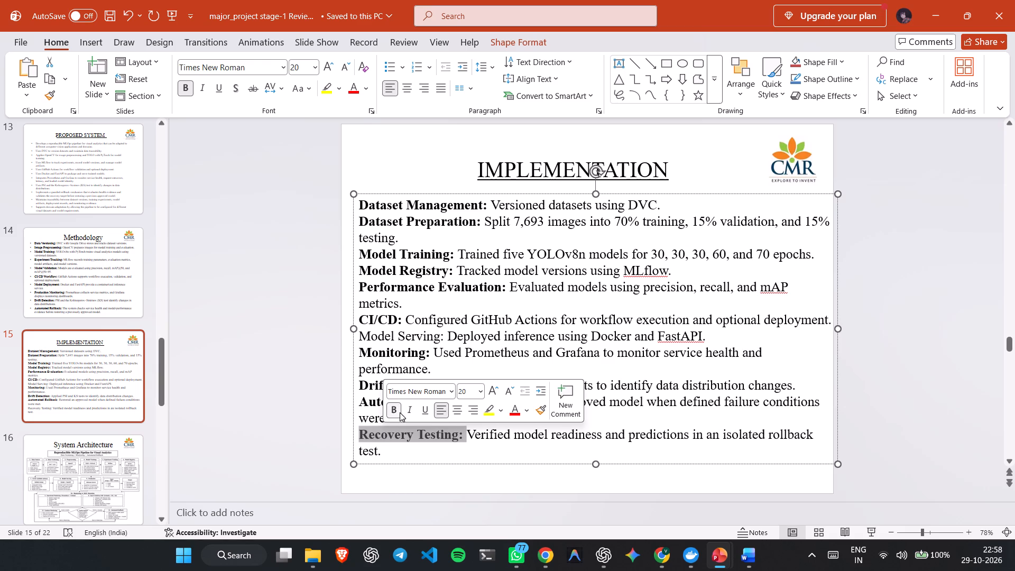
click(536, 452)
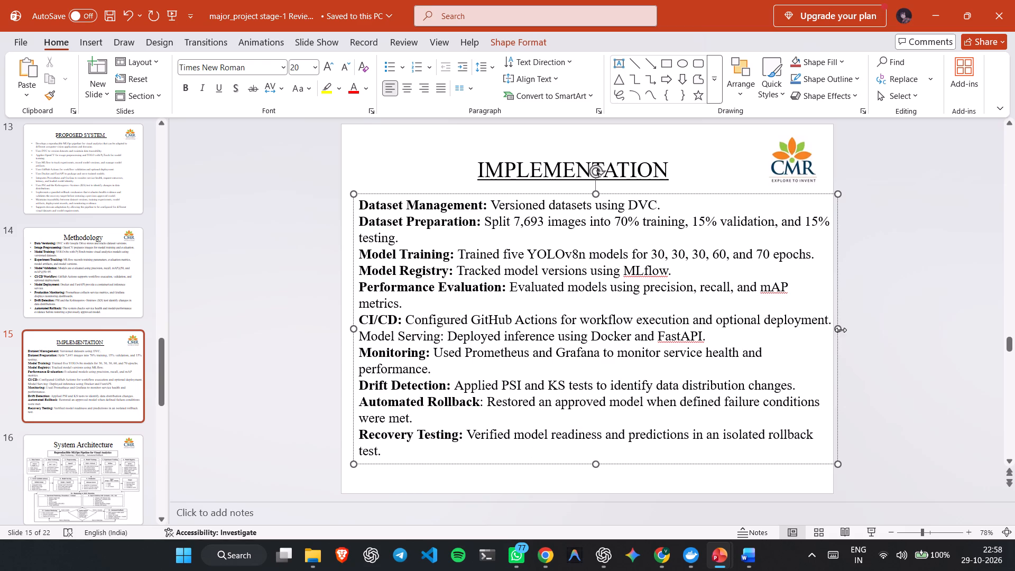
Narrow the Implementation slide's body text box so that its right side lines up with the slide's right edge.
drag(839, 328, 832, 328)
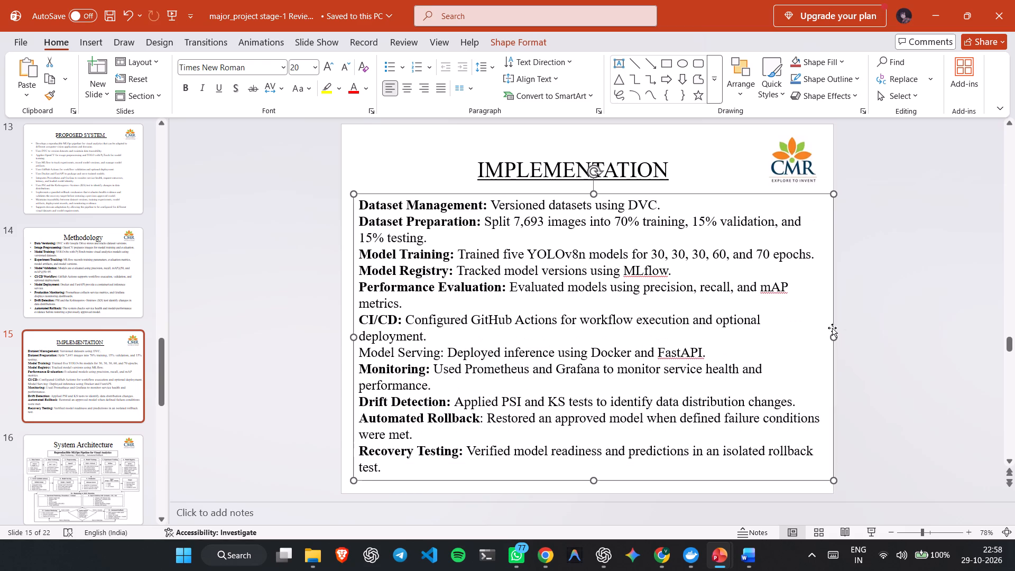
click(887, 418)
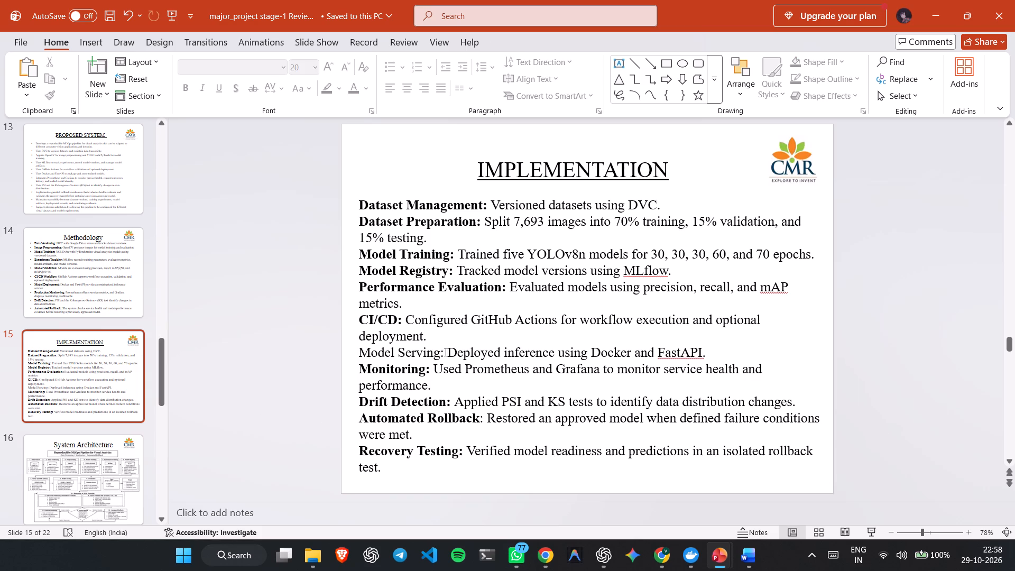
Bold the remaining Model Serving label on the Implementation slide and save the presentation.
drag(444, 352, 363, 345)
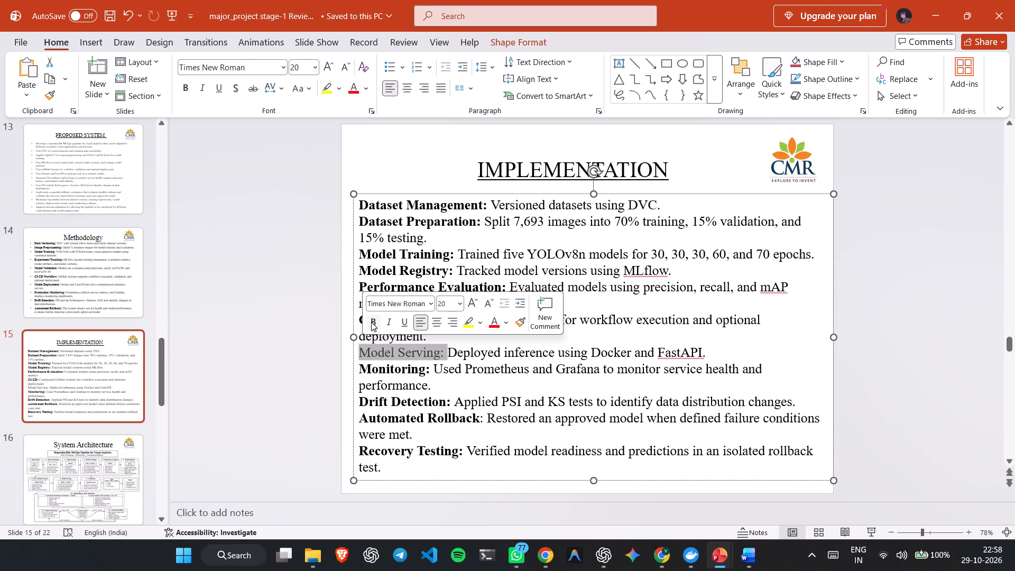
click(371, 322)
click(500, 397)
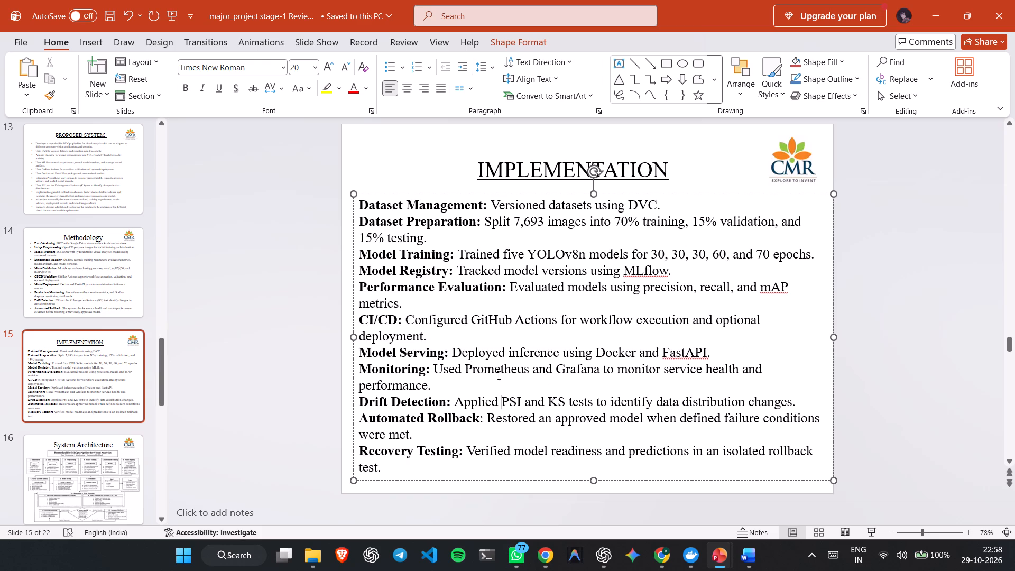
key(ctrl+s)
key(alt+Tab)
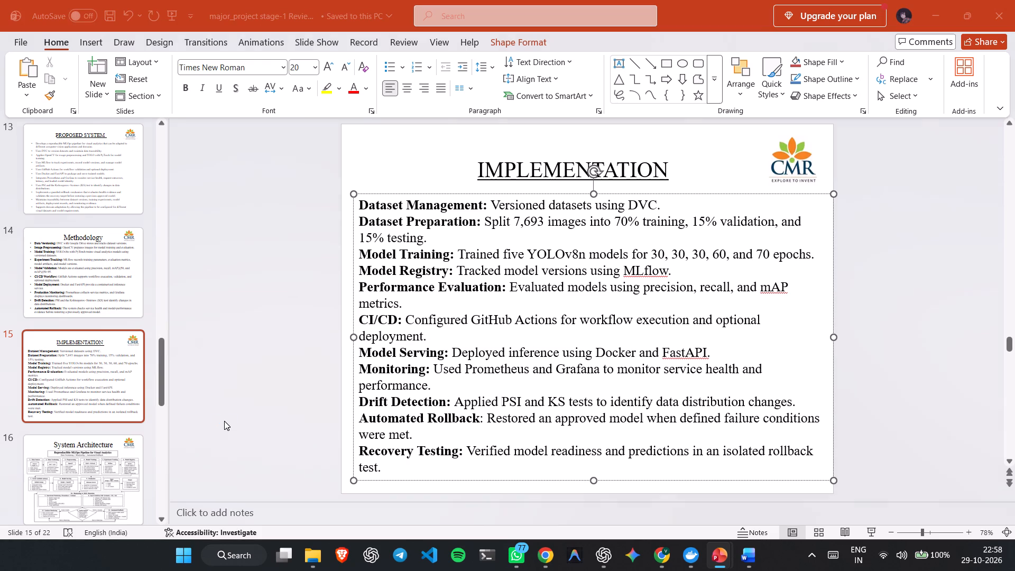
key(alt+Tab)
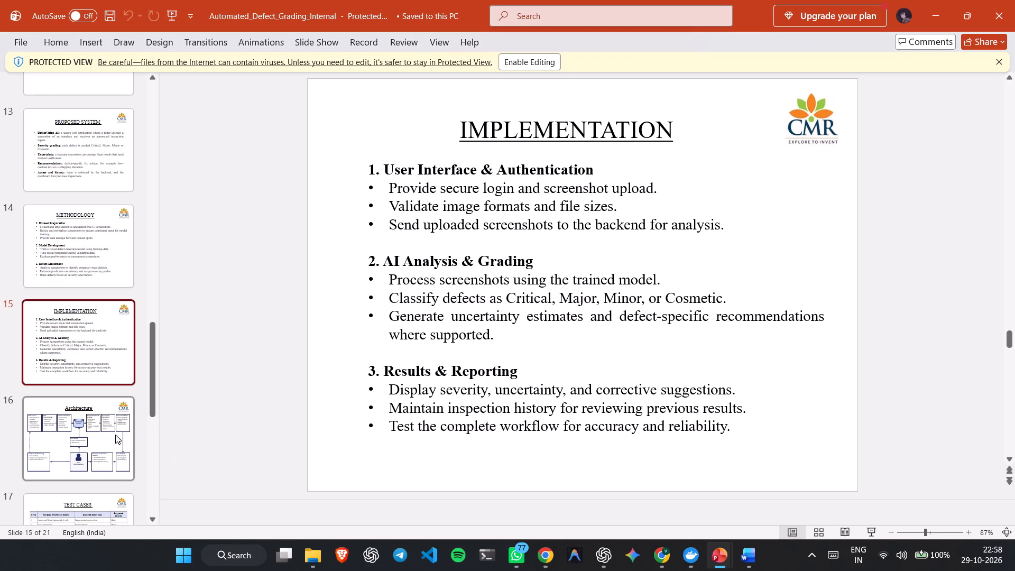
key(alt+Tab)
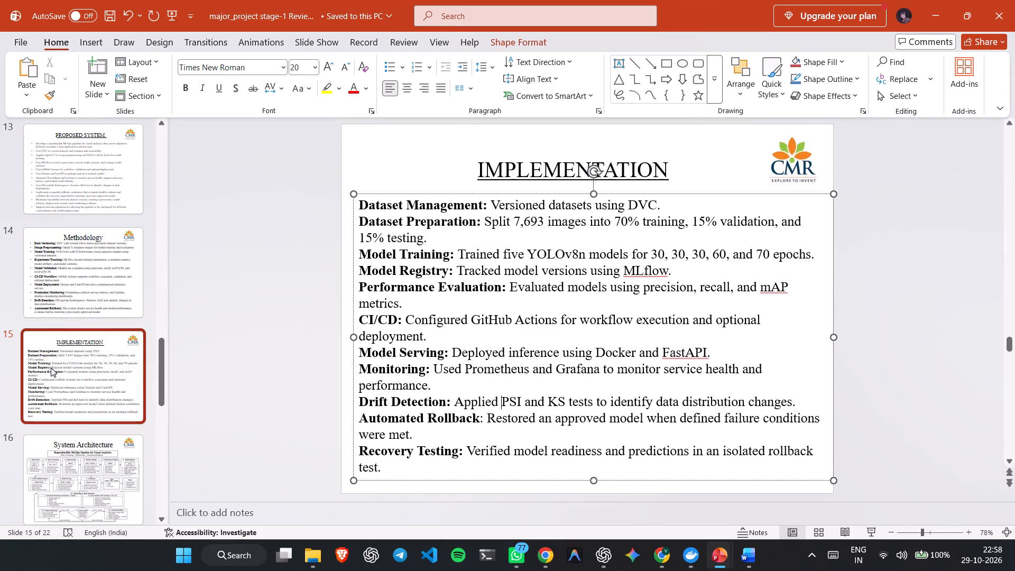
scroll(49, 365, up, 3)
scroll(99, 231, up, 4)
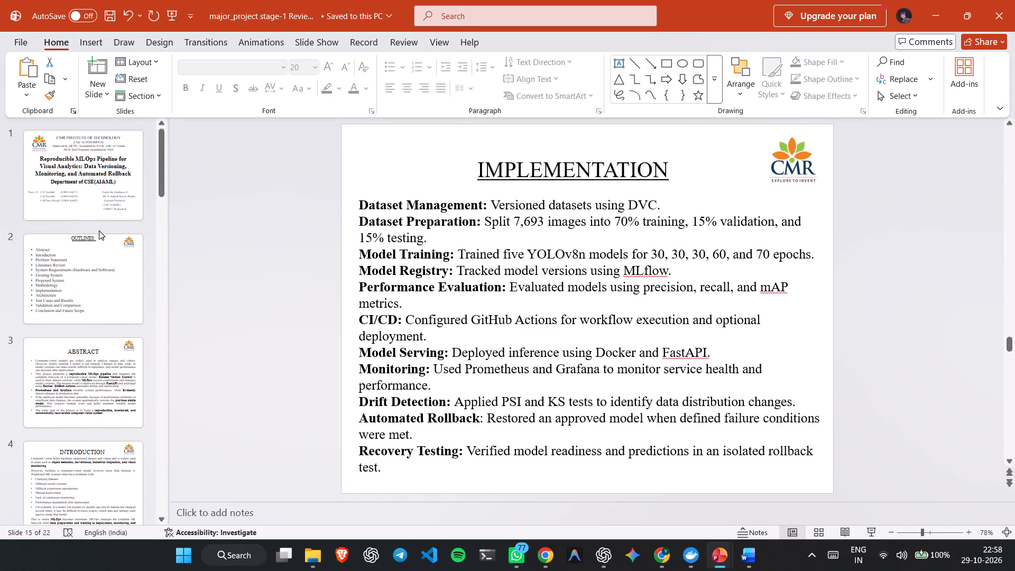
click(99, 281)
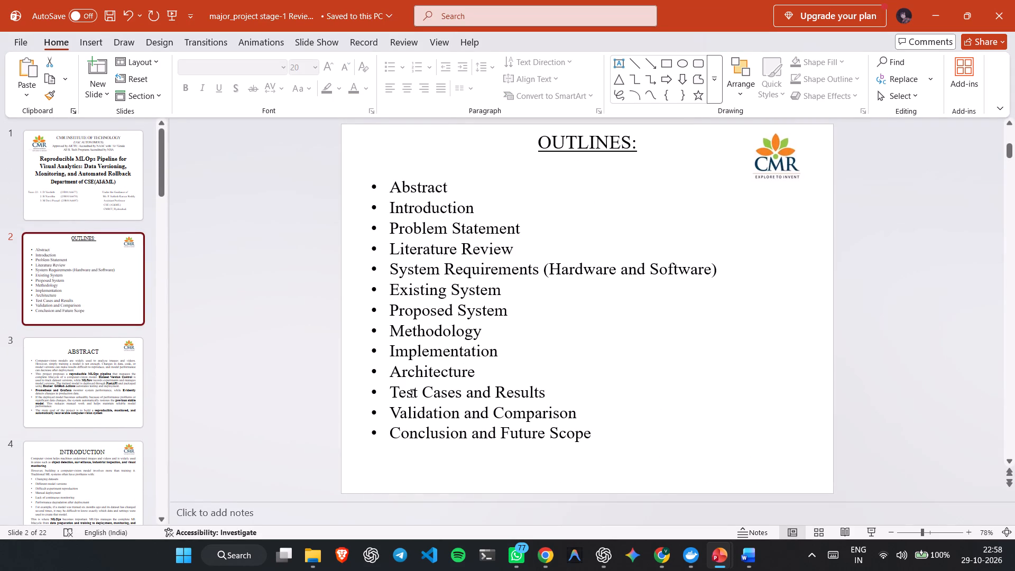
drag(395, 389, 510, 409)
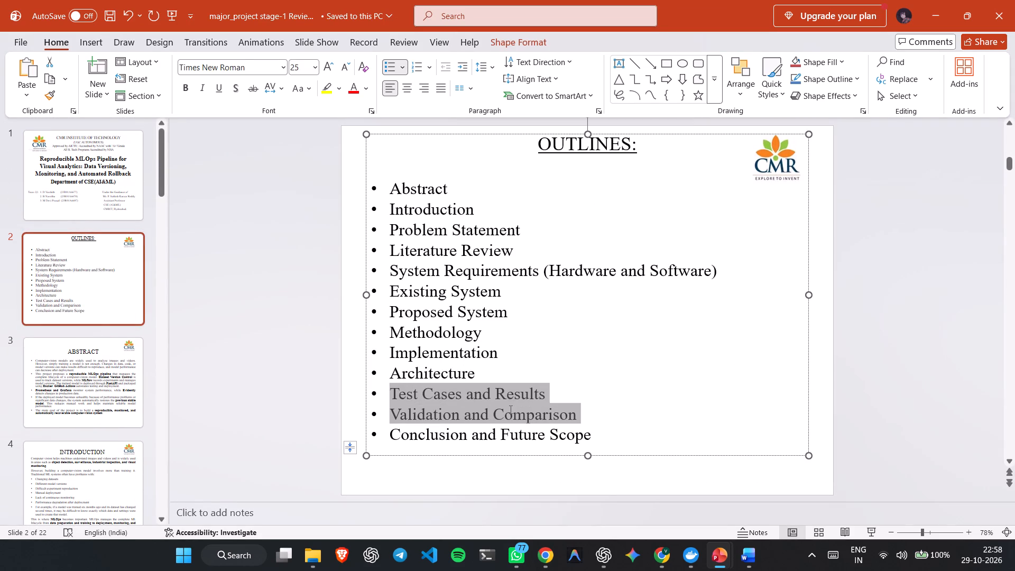
drag(510, 409, 589, 429)
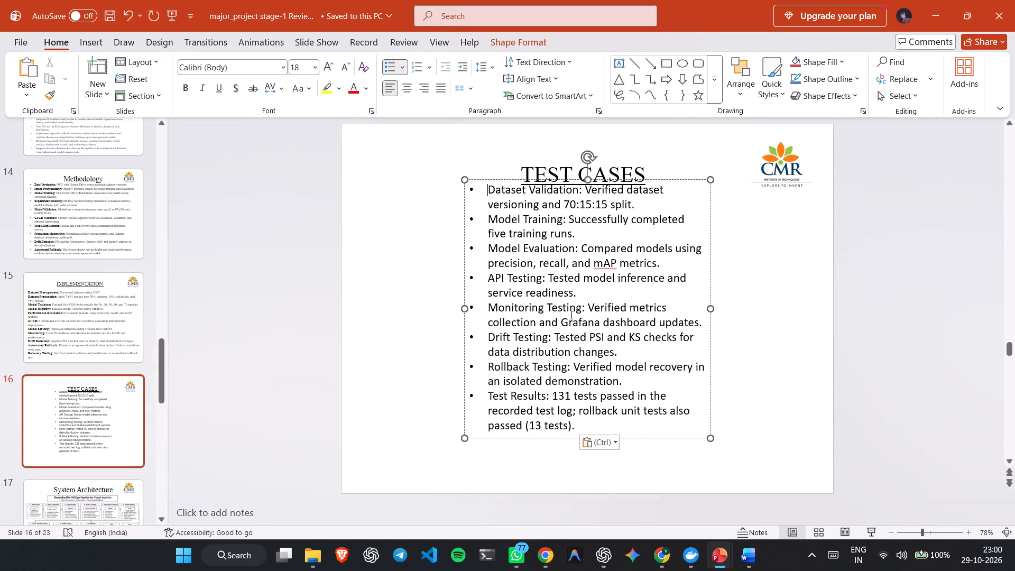
Widen the pasted bullet text box on both sides and move it down below the TEST CASES title.
drag(466, 310, 431, 309)
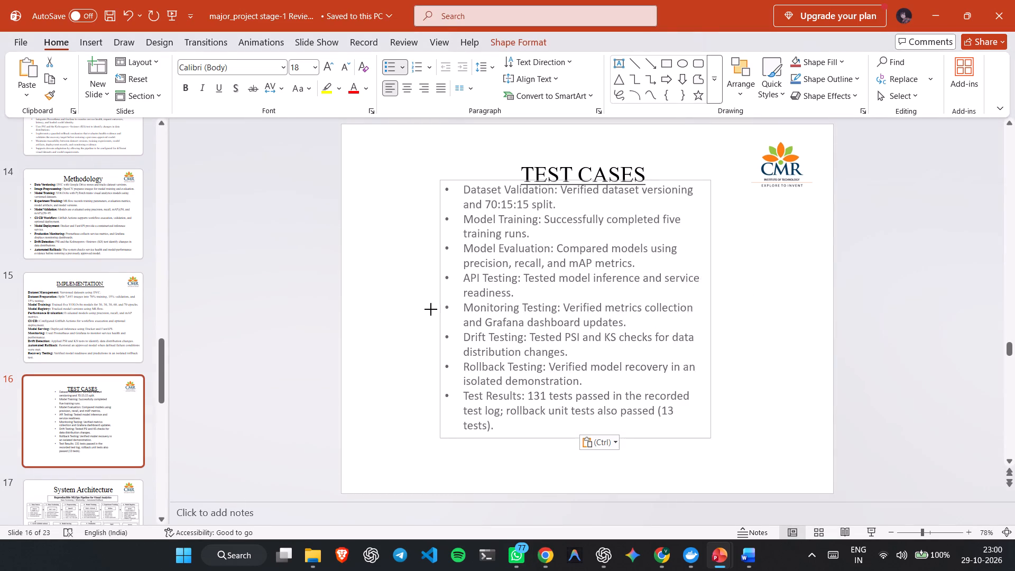
drag(431, 309, 382, 309)
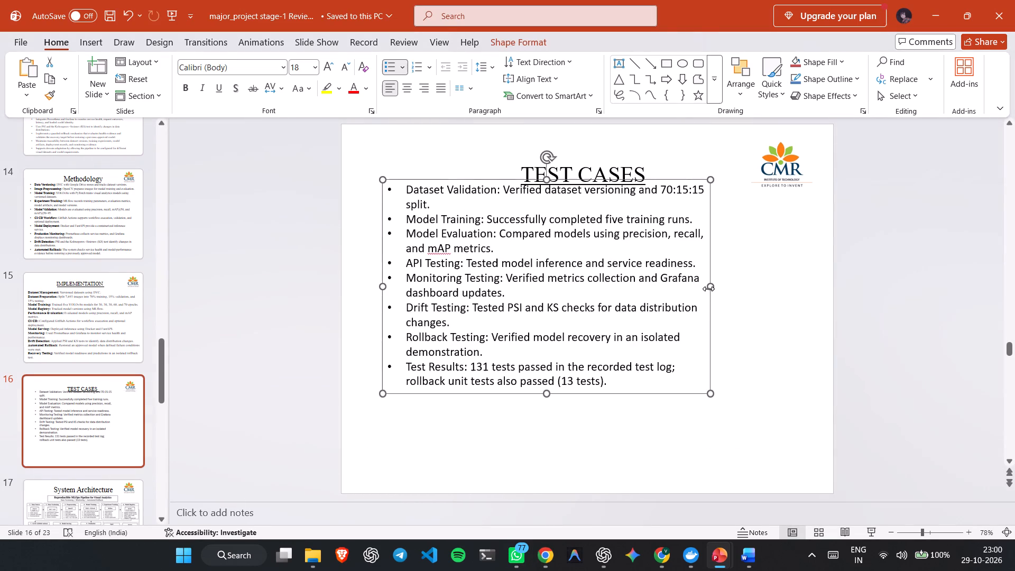
drag(708, 288, 783, 290)
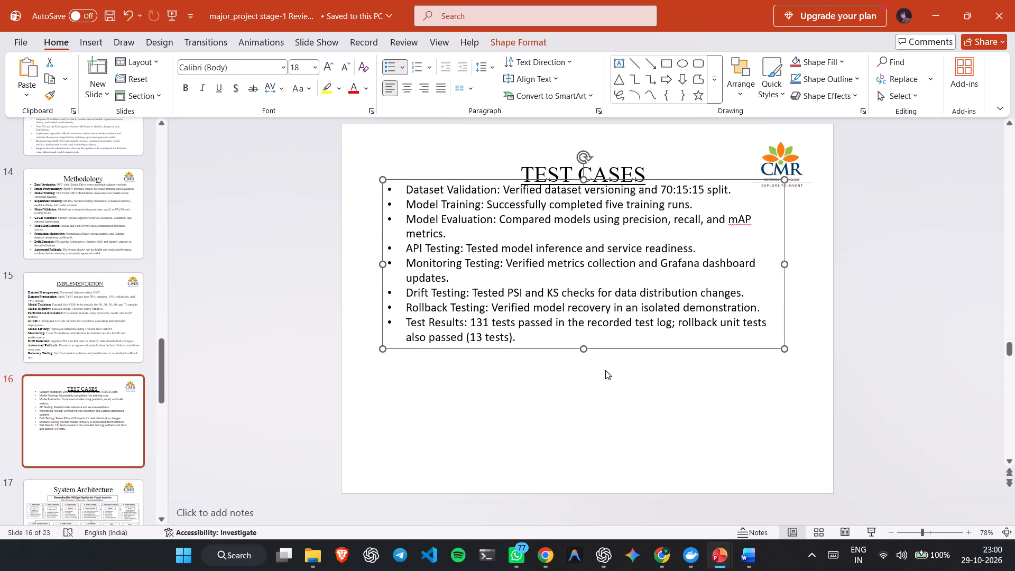
drag(625, 346, 633, 388)
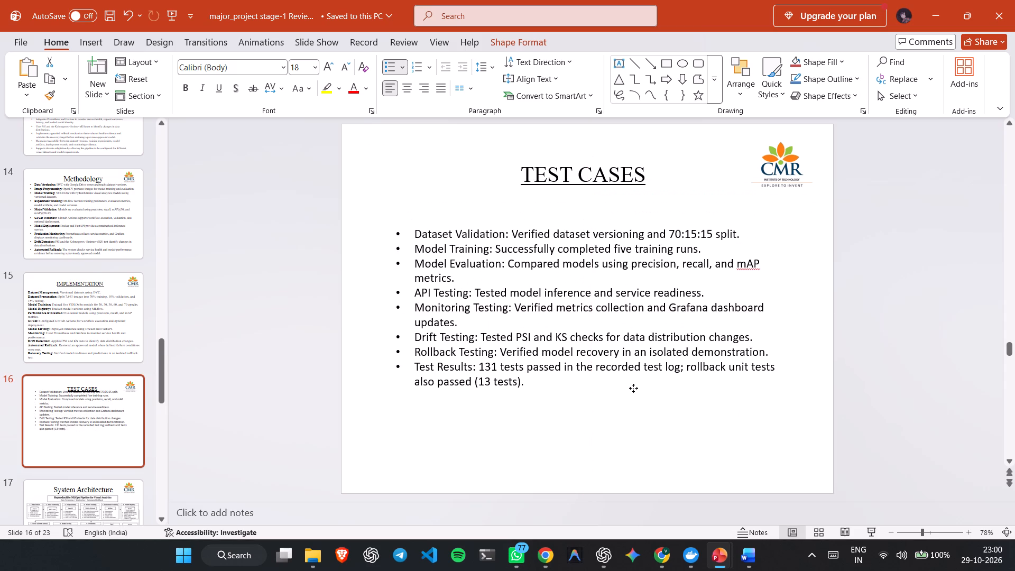
drag(633, 388, 630, 392)
Set the font of all the Test Cases bullet text to Times New Roman.
click(597, 331)
key(ctrl+a)
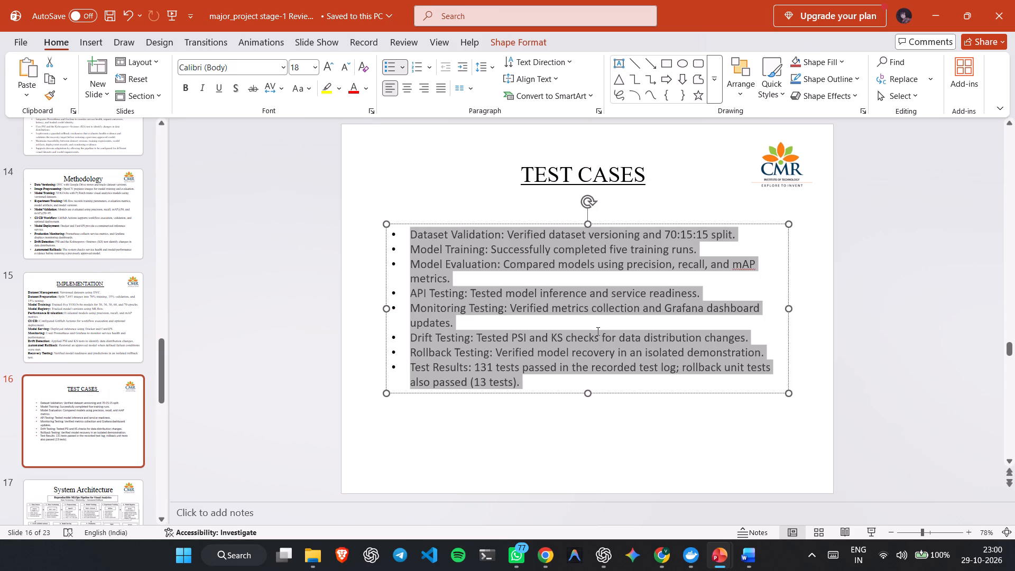
click(286, 67)
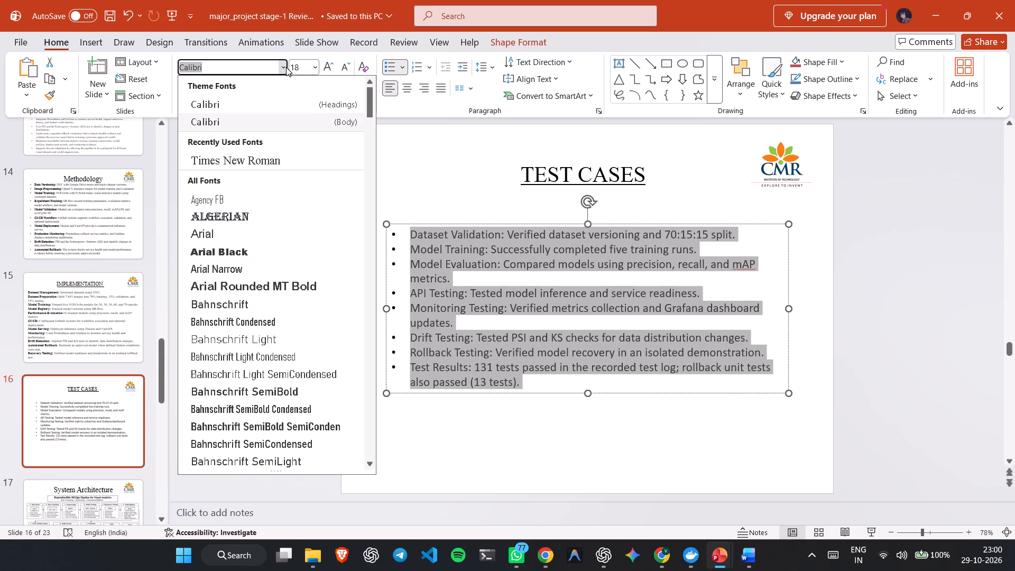
click(280, 159)
click(515, 407)
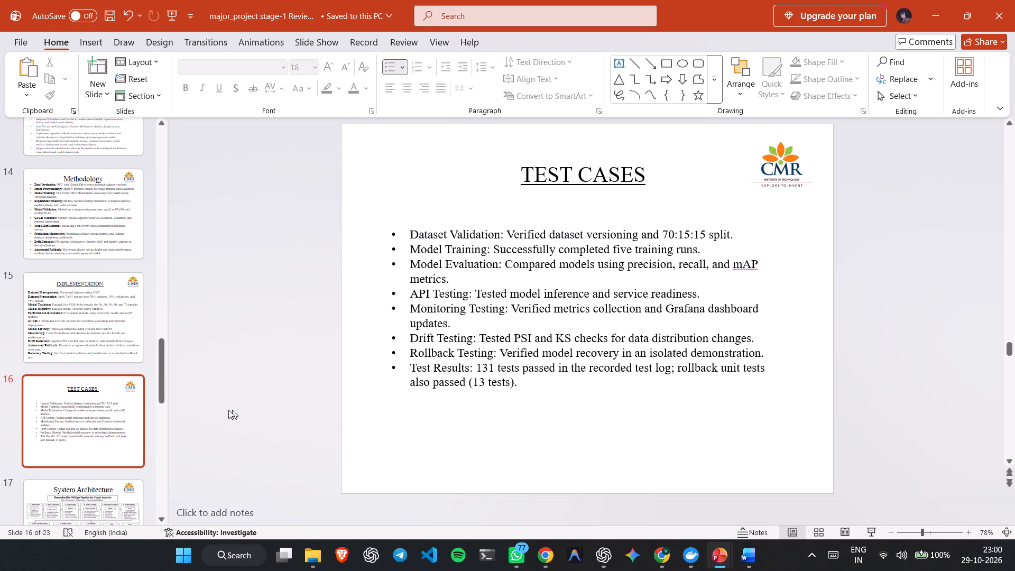
Copy the Results slide from the Automated_Defect_Grading_Internal deck and paste it after the Test Cases slide in the major project deck.
key(alt+Tab)
key(alt+Tab)
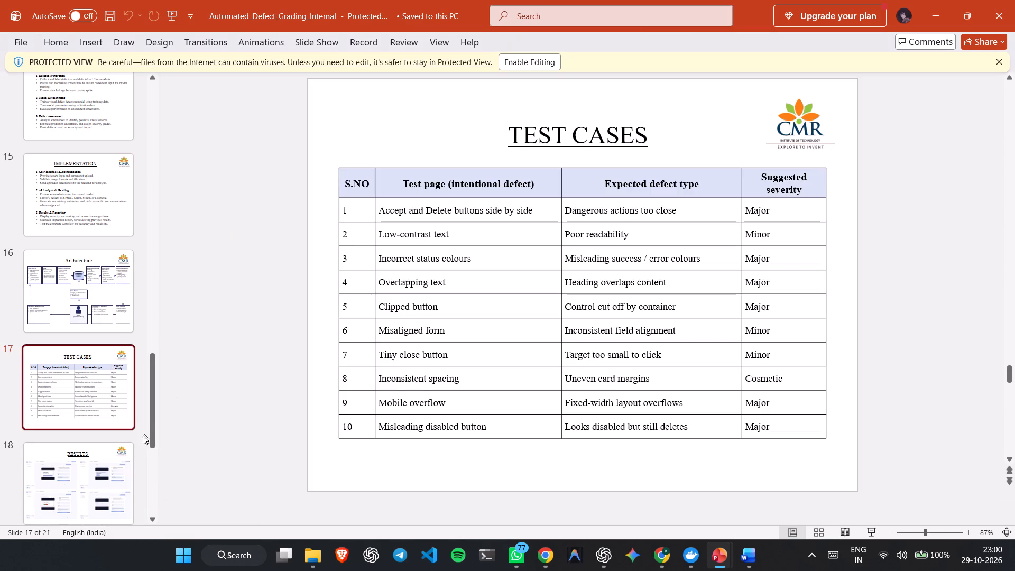
click(81, 477)
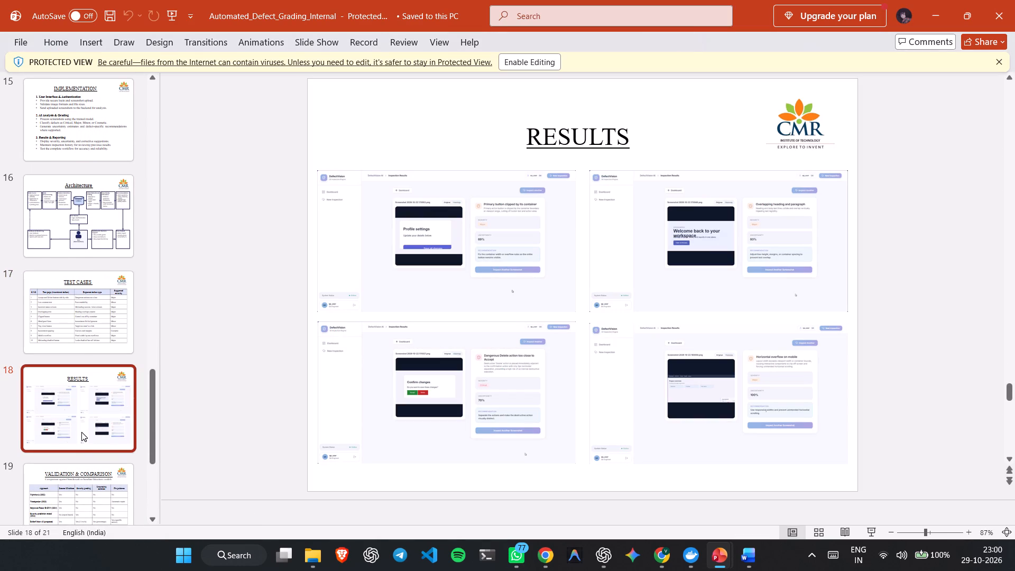
right_click(81, 432)
click(127, 135)
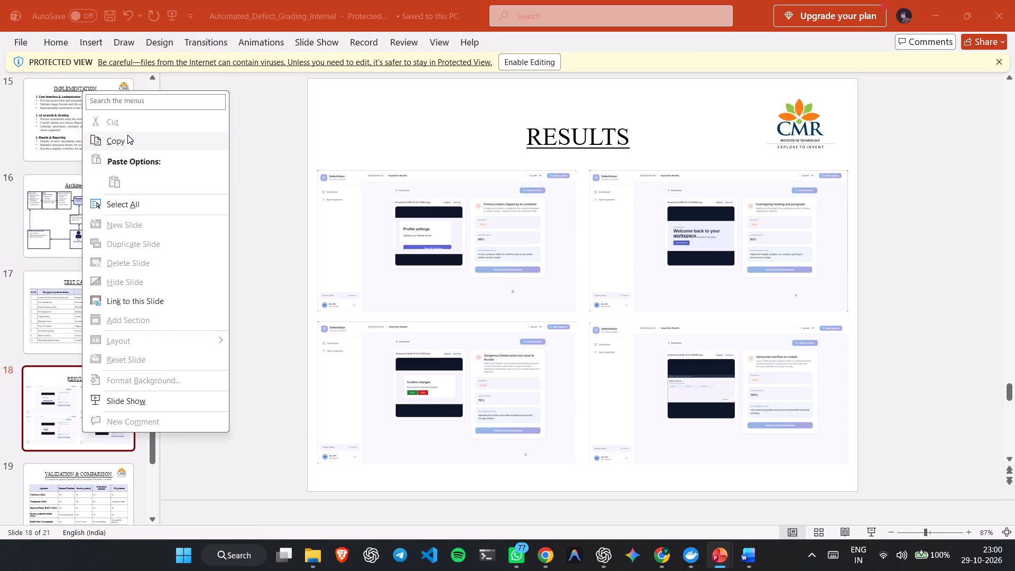
key(alt+Tab)
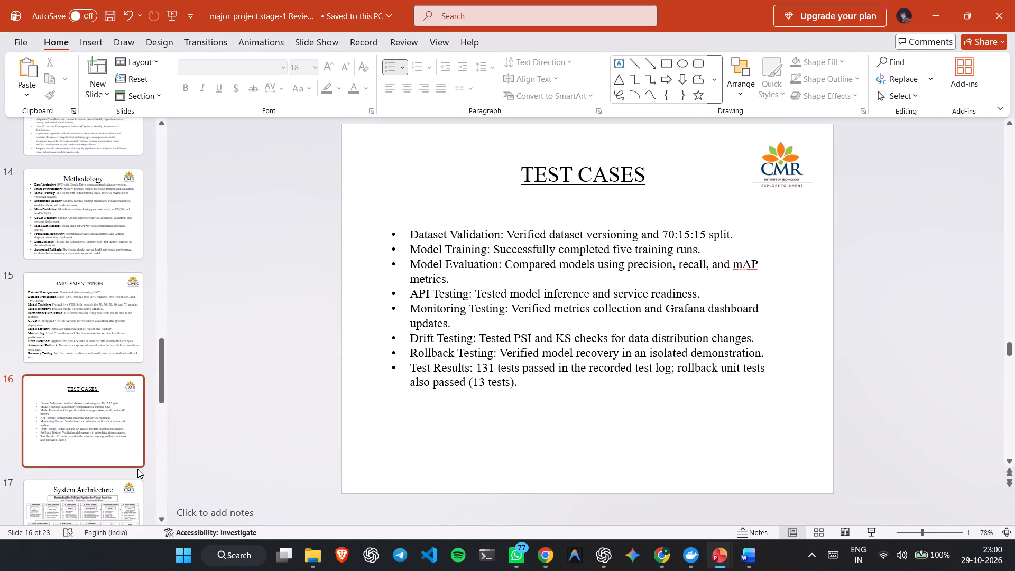
click(137, 469)
key(ctrl+v)
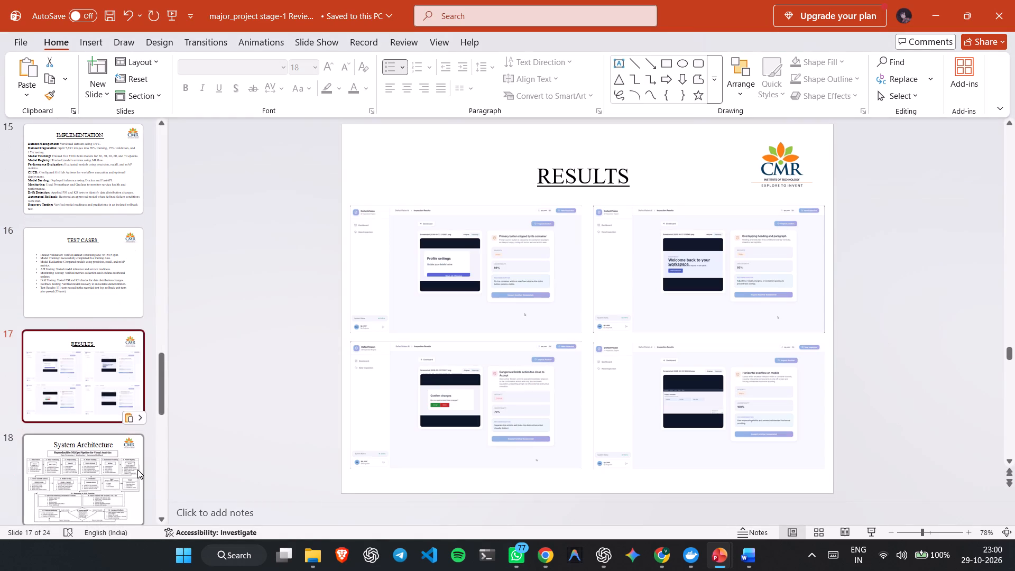
Move the System Architecture slide to between the Implementation and Test Cases slides.
drag(116, 466, 122, 243)
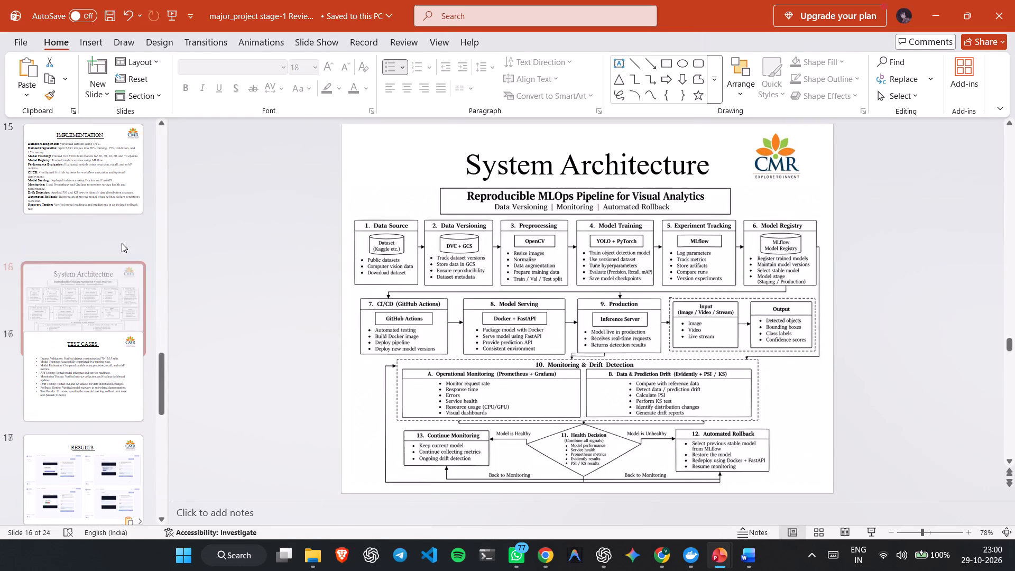
Delete the four screenshots from the pasted Results slide, keeping the title and logo.
scroll(116, 383, down, 1)
click(116, 383)
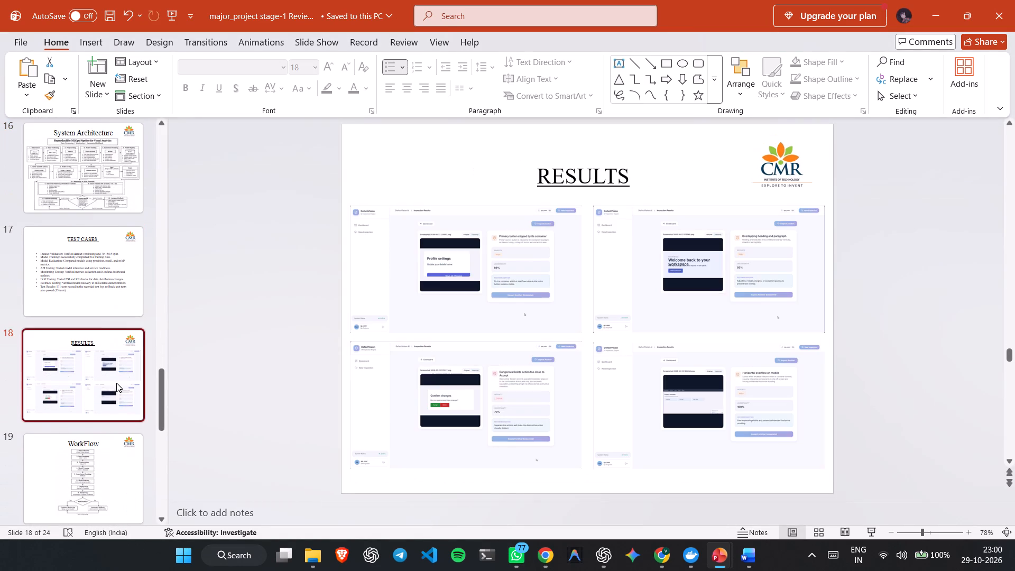
click(447, 428)
key(Delete)
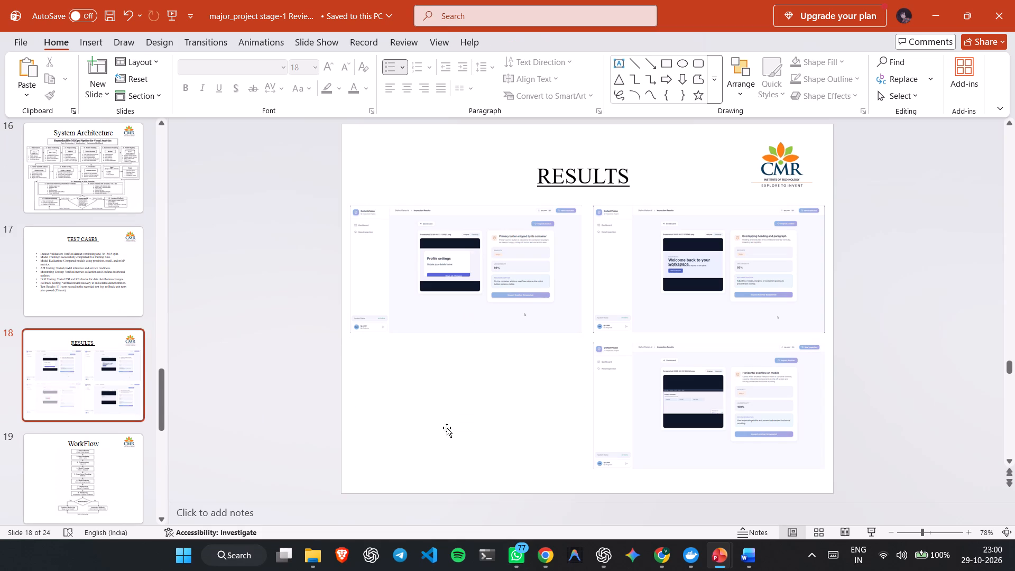
click(498, 302)
key(Delete)
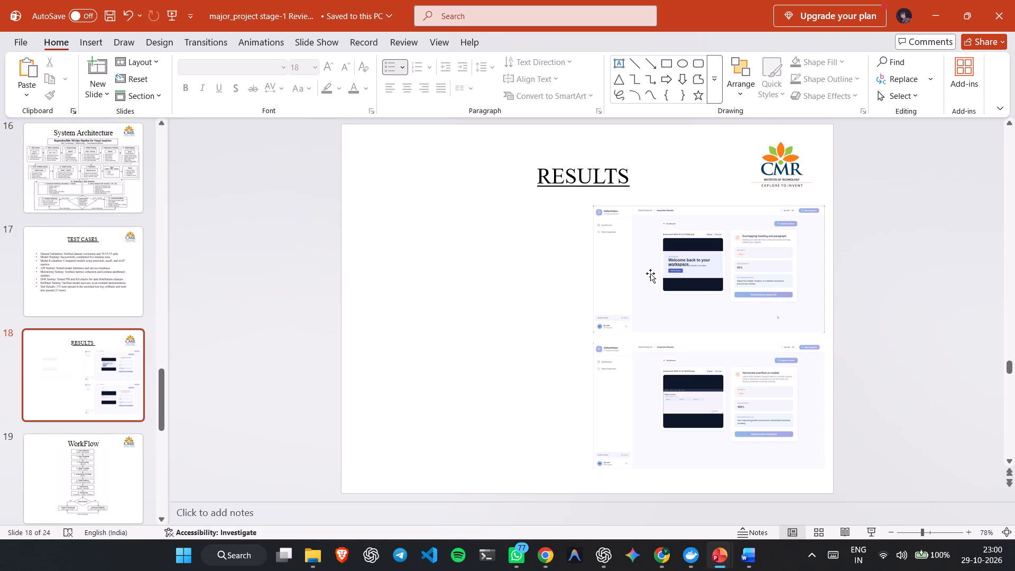
click(650, 273)
key(Delete)
key(Delete)
click(658, 374)
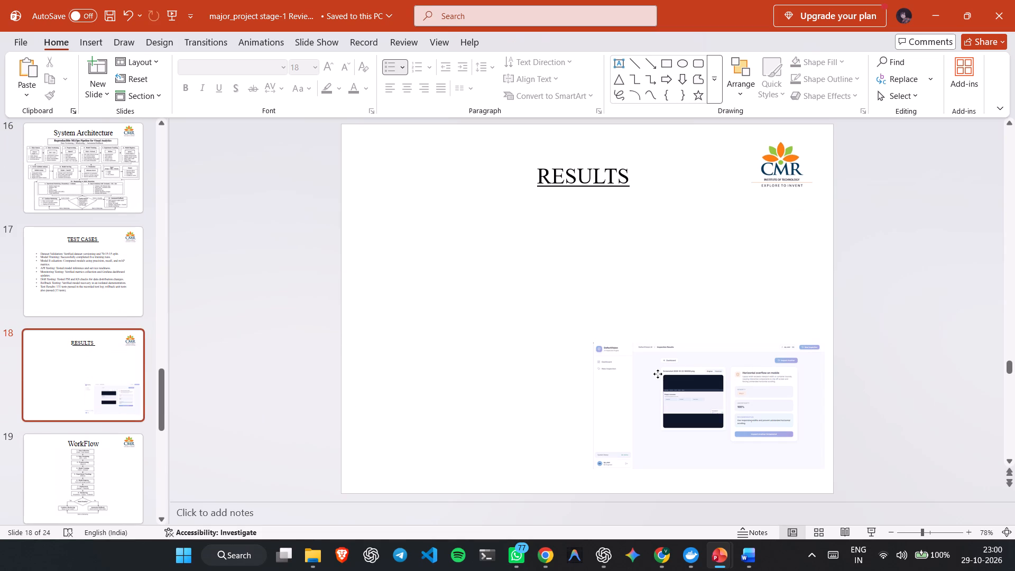
key(Delete)
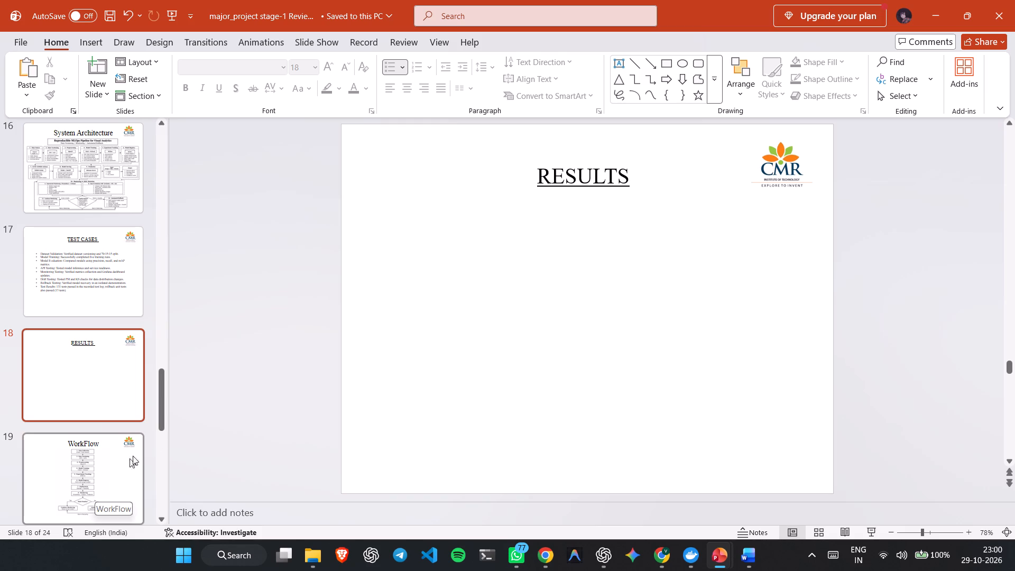
Copy the Validation & Comparison slide from the Automated_Defect_Grading_Internal deck and paste it after the Results slide in the major project deck.
key(alt+Tab)
scroll(145, 415, down, 1)
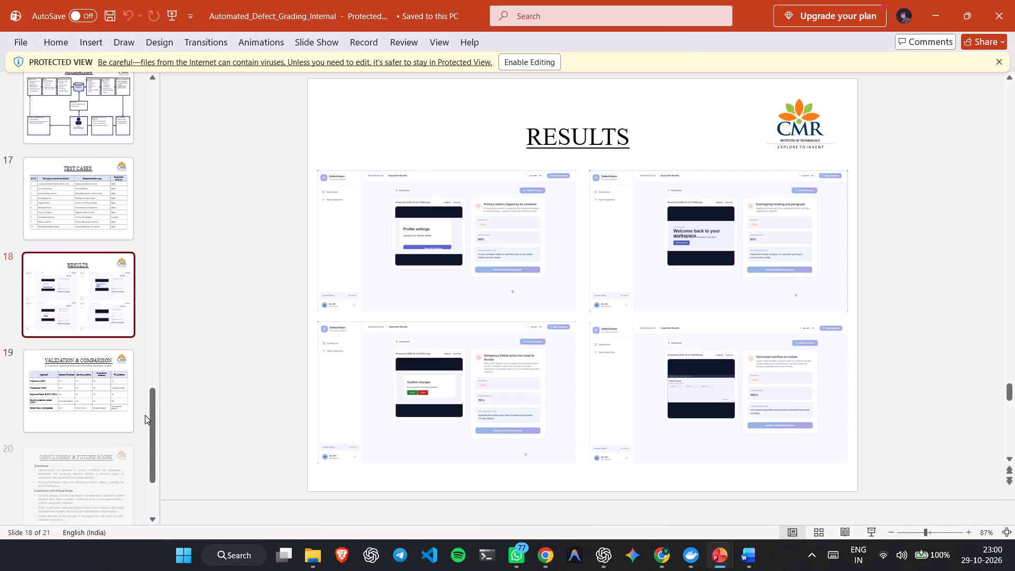
scroll(145, 415, down, 1)
click(106, 308)
right_click(106, 308)
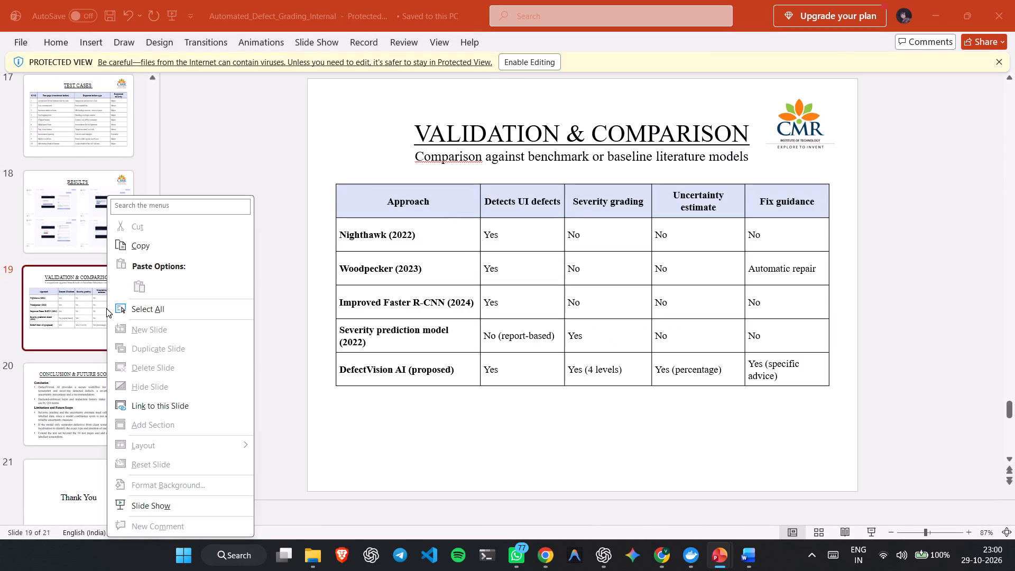
click(168, 237)
key(alt+Tab)
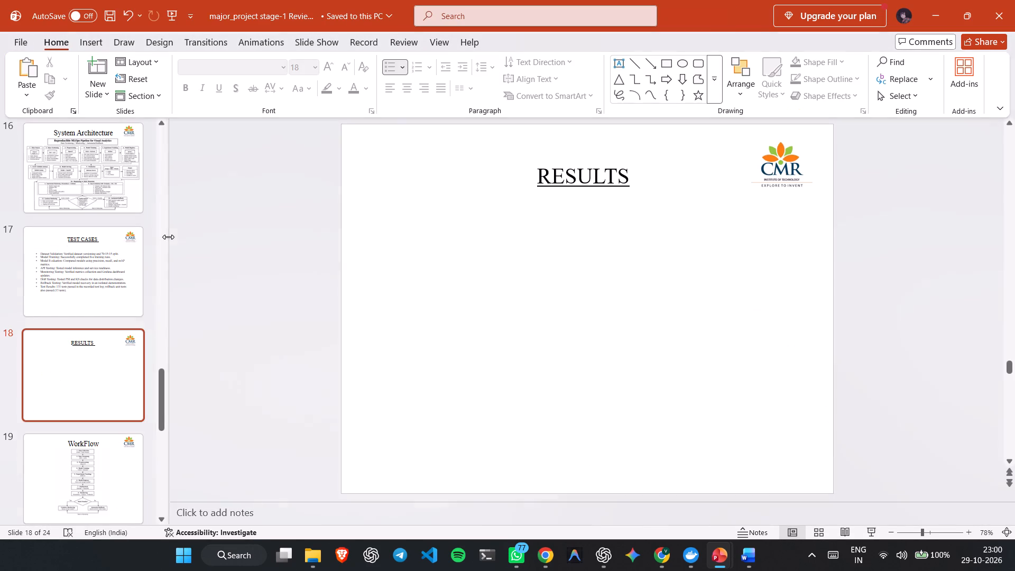
click(126, 426)
right_click(126, 426)
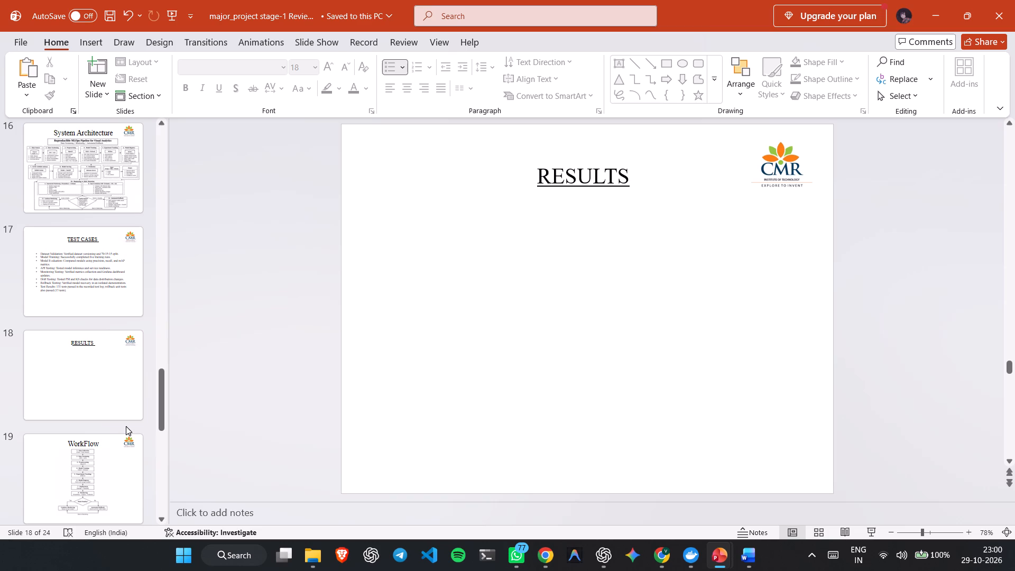
click(116, 426)
click(116, 426)
key(ctrl+v)
Check the slides from WorkFlow onward against the topics listed on the Outlines slide.
scroll(116, 426, down, 1)
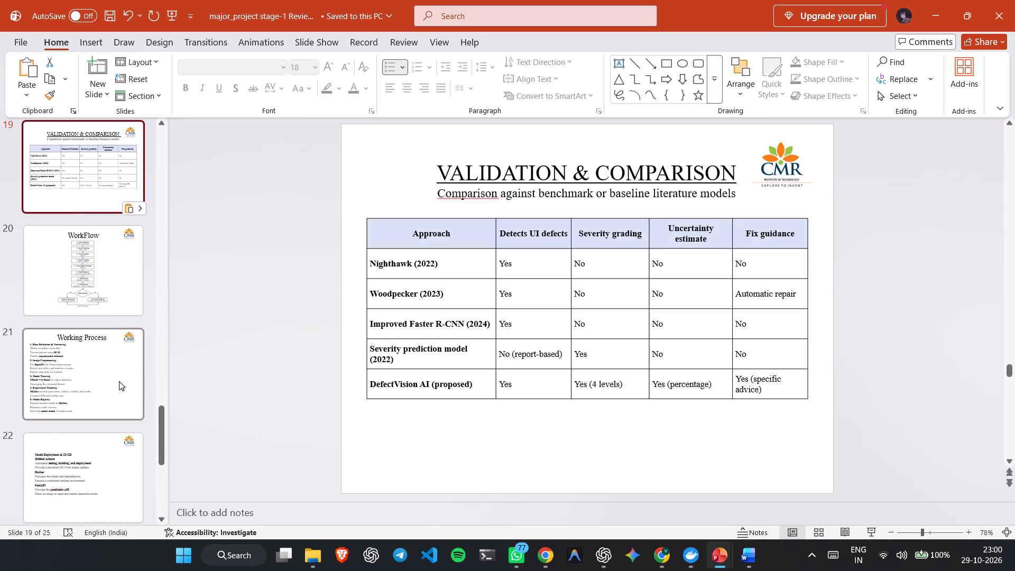
click(111, 305)
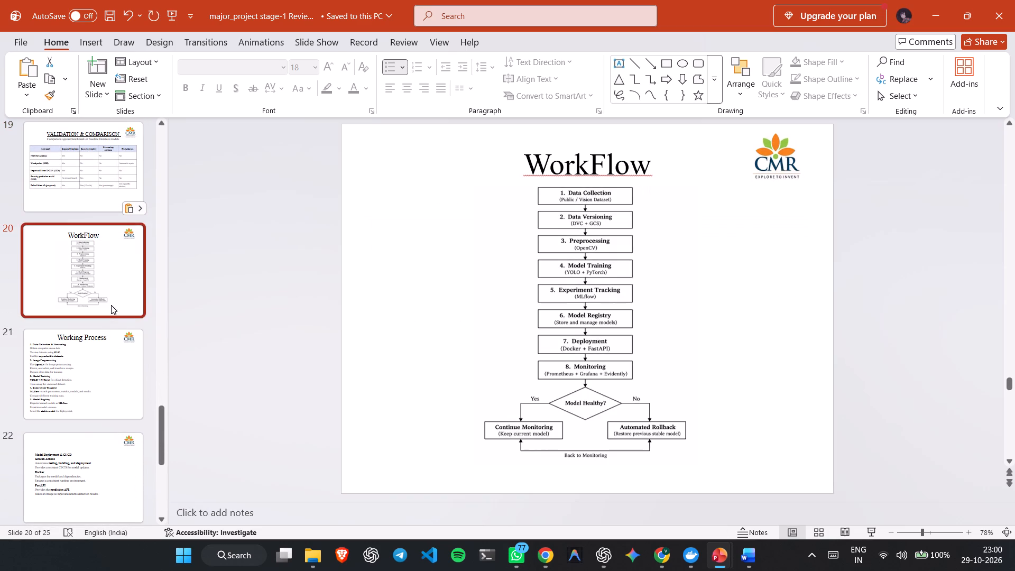
scroll(111, 305, up, 11)
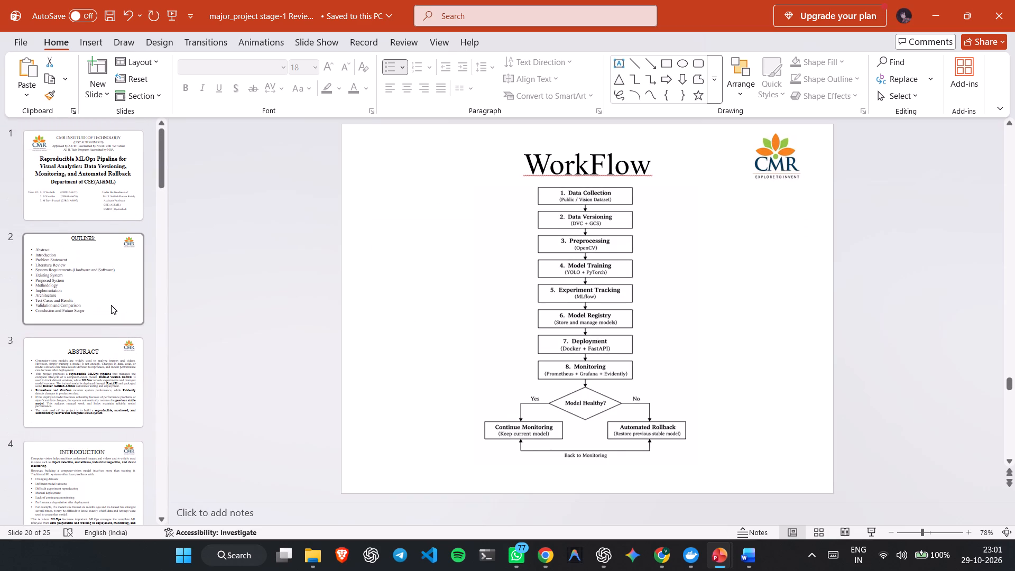
click(110, 302)
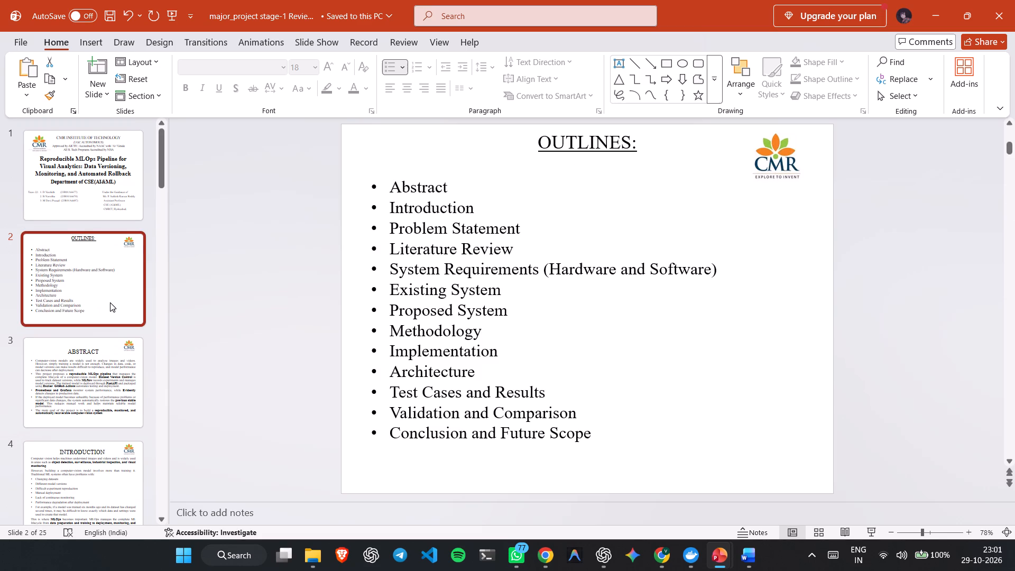
scroll(110, 302, down, 9)
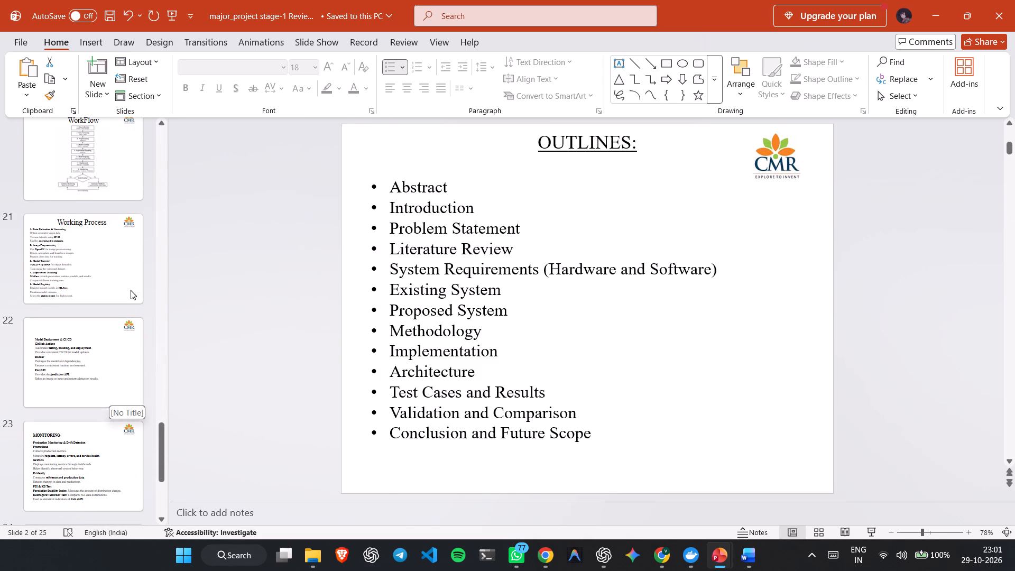
click(136, 264)
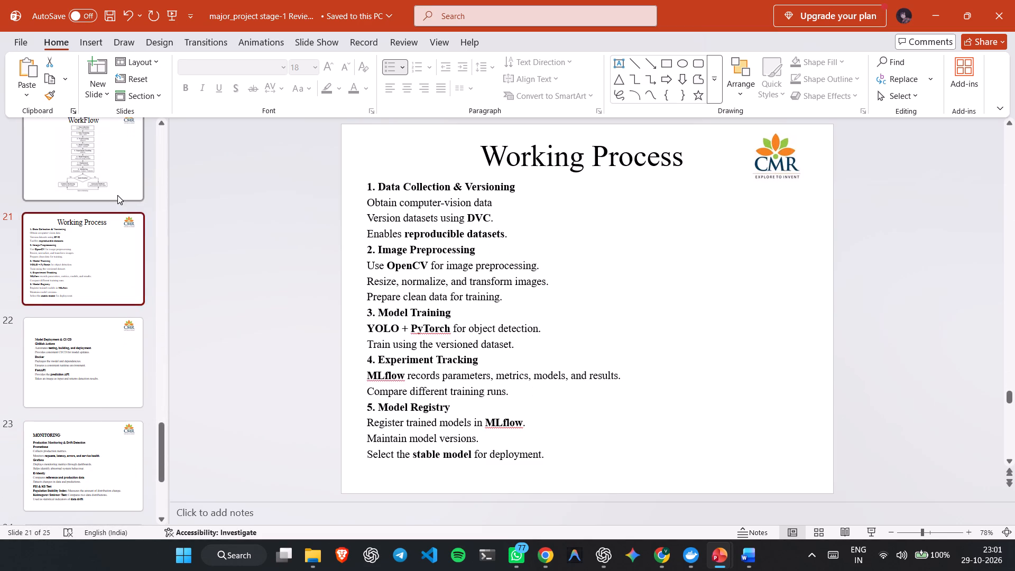
Delete the five slides from WorkFlow through Health Decision & Automated Rollback, between Validation & Comparison and Thank You.
click(117, 195)
key(Delete)
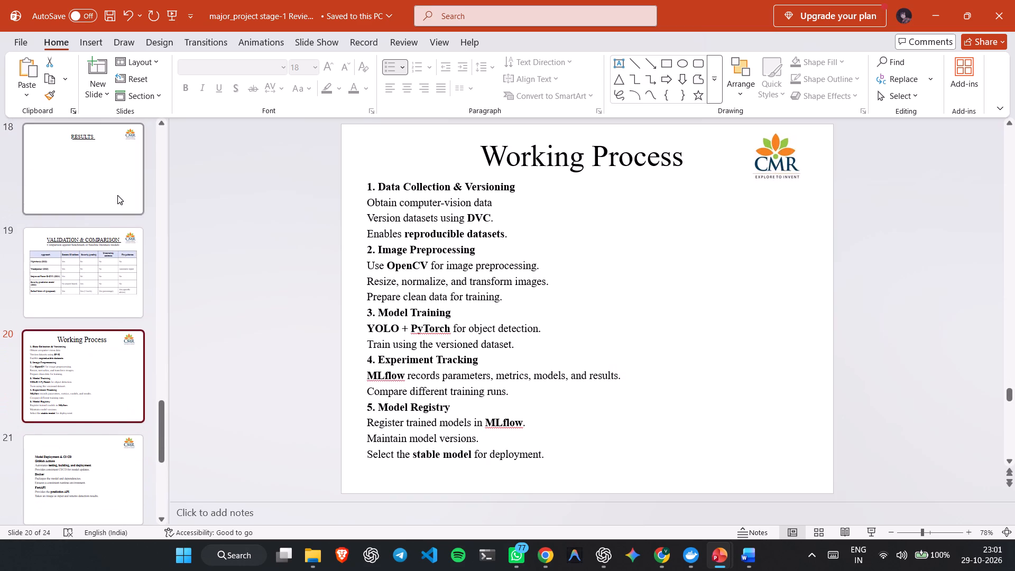
key(Delete)
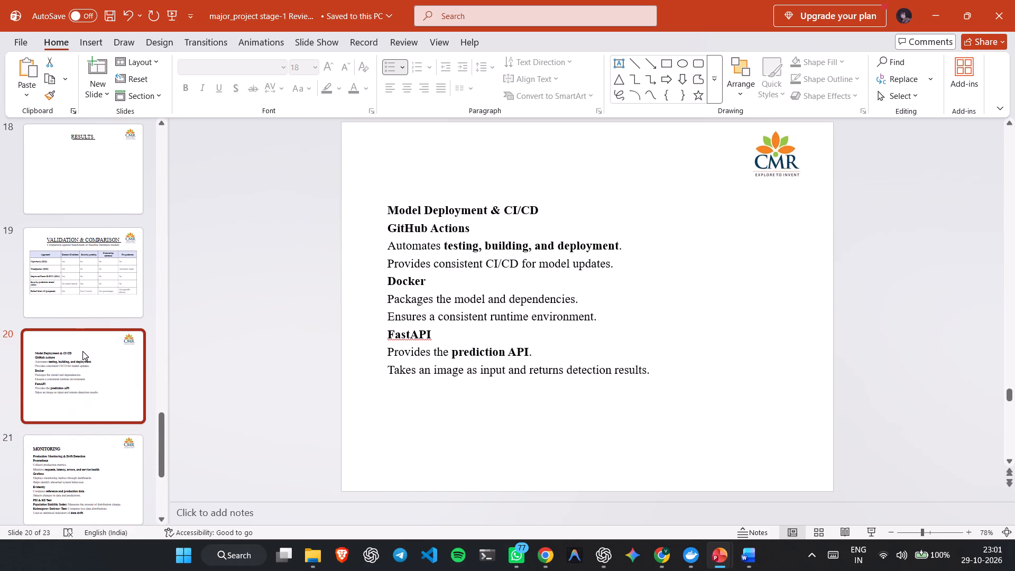
key(Delete)
key(Delete)
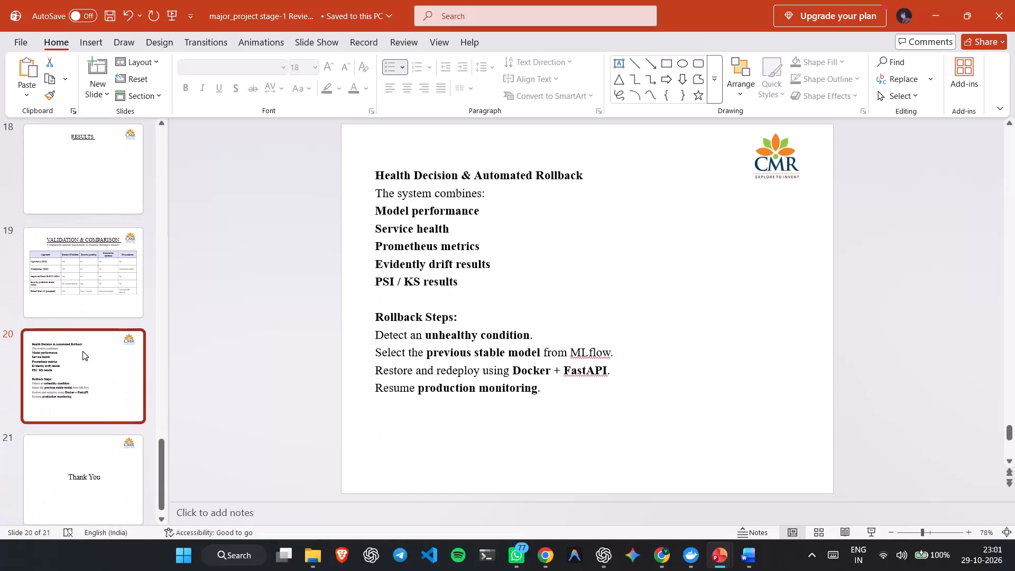
key(Delete)
Delete the comparison table from the Validation & Comparison slide, keeping its title, subtitle and logo.
click(104, 364)
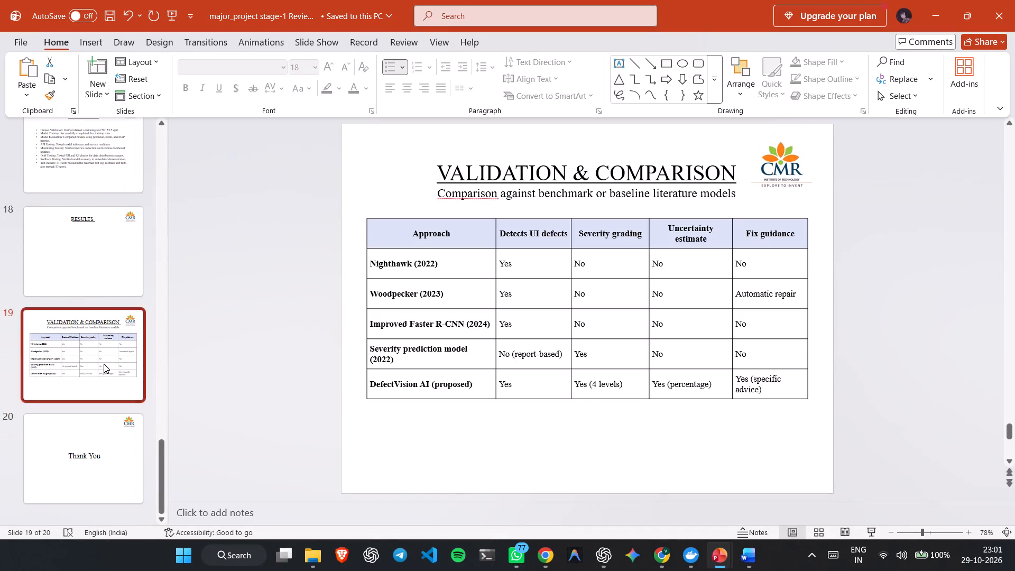
click(571, 402)
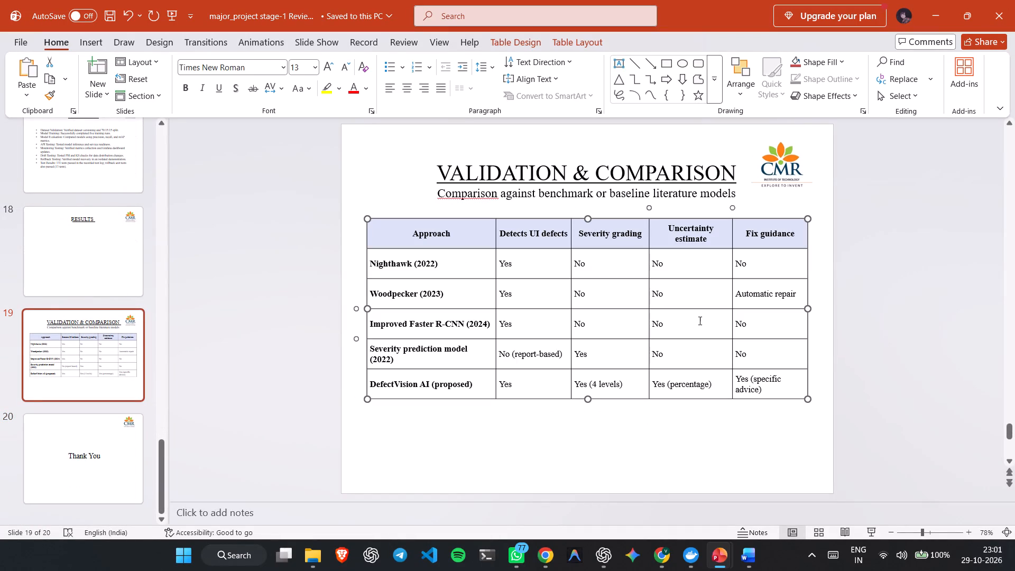
key(Delete)
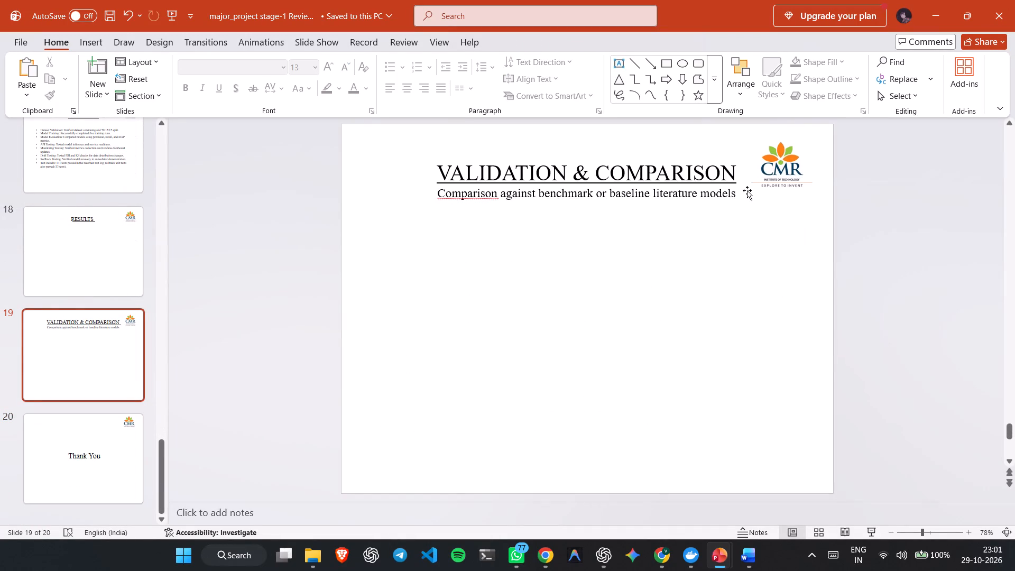
drag(740, 194, 727, 194)
drag(727, 194, 662, 192)
key(alt+Tab)
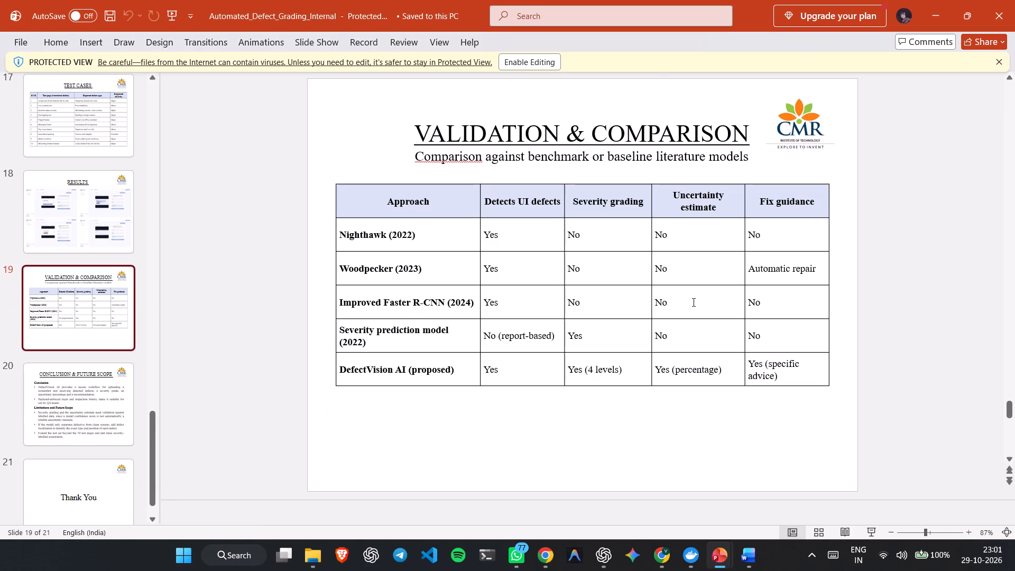
key(alt+Tab)
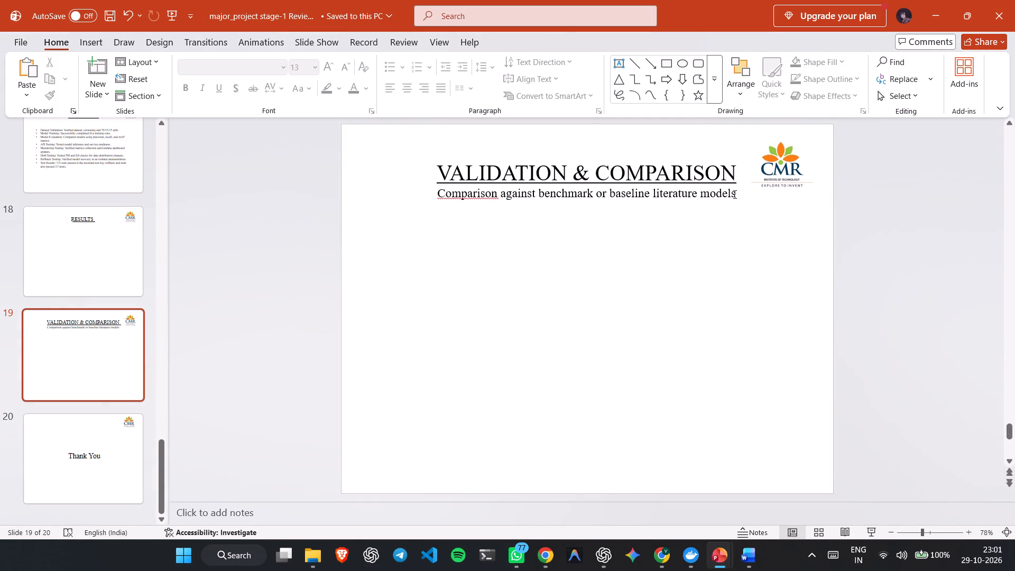
drag(734, 194, 458, 206)
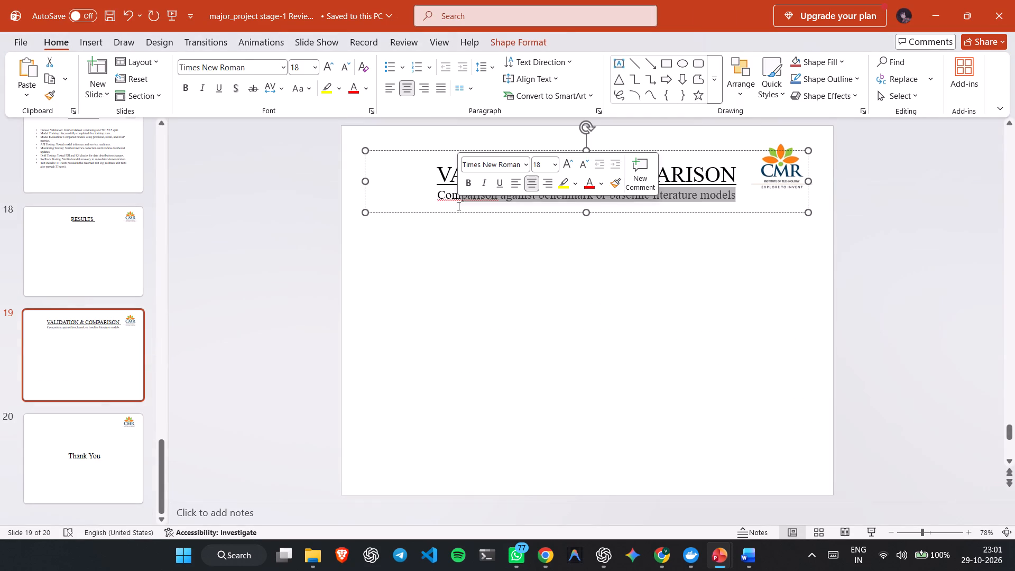
click(745, 195)
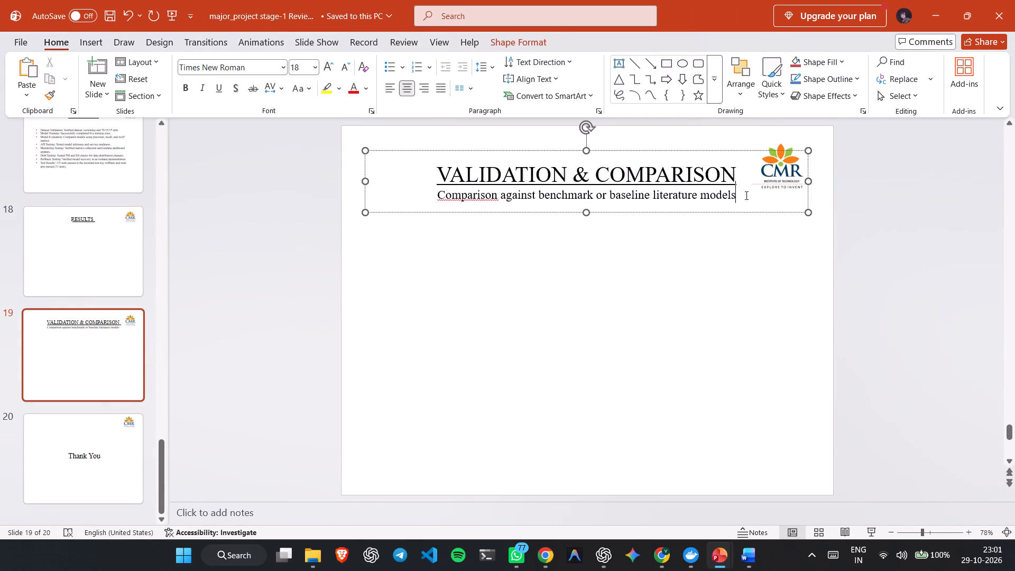
drag(745, 195, 424, 198)
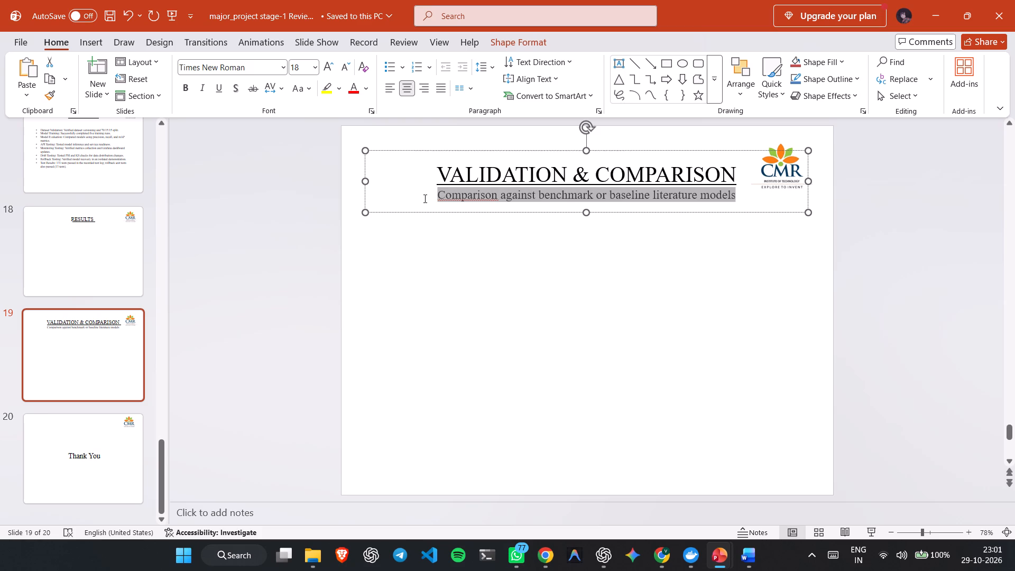
key(ctrl+c)
key(alt+Tab)
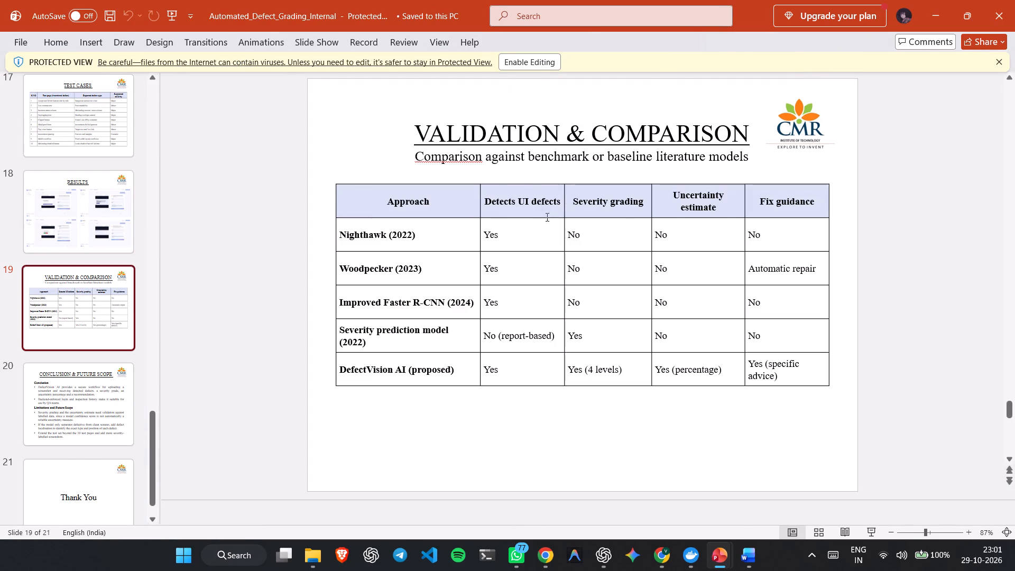
key(alt+Tab)
click(740, 191)
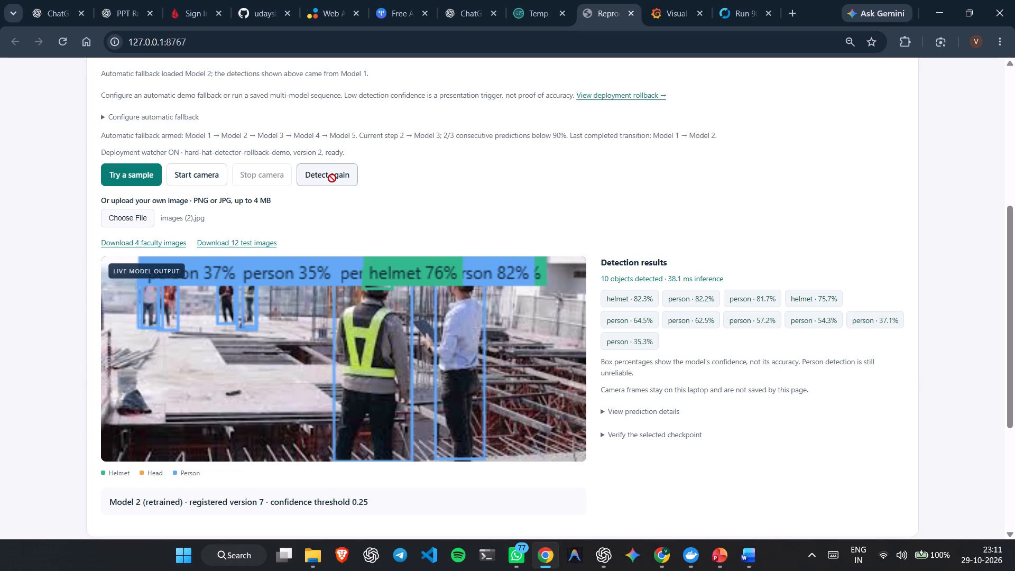
click(332, 178)
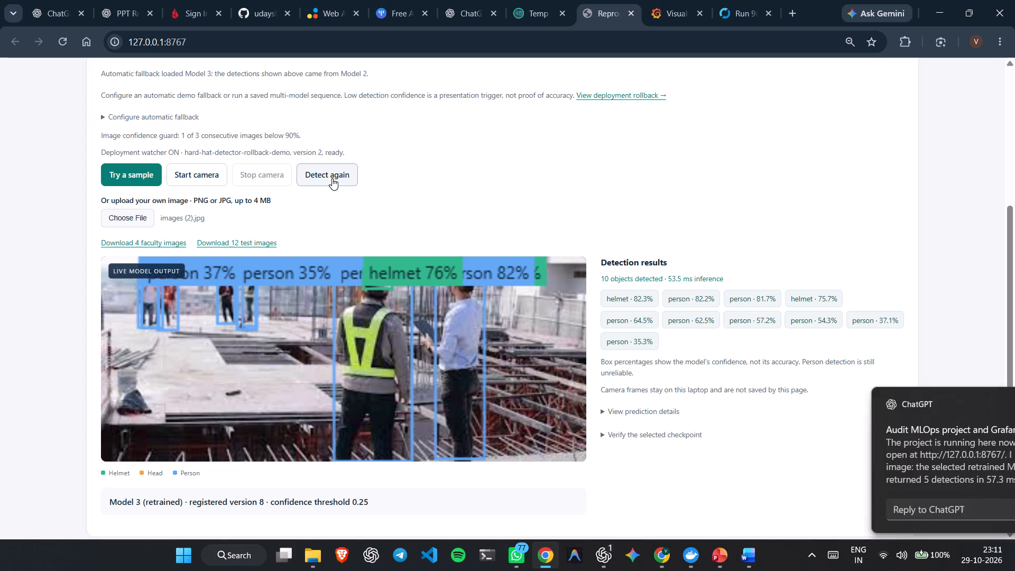
click(332, 178)
click(332, 178)
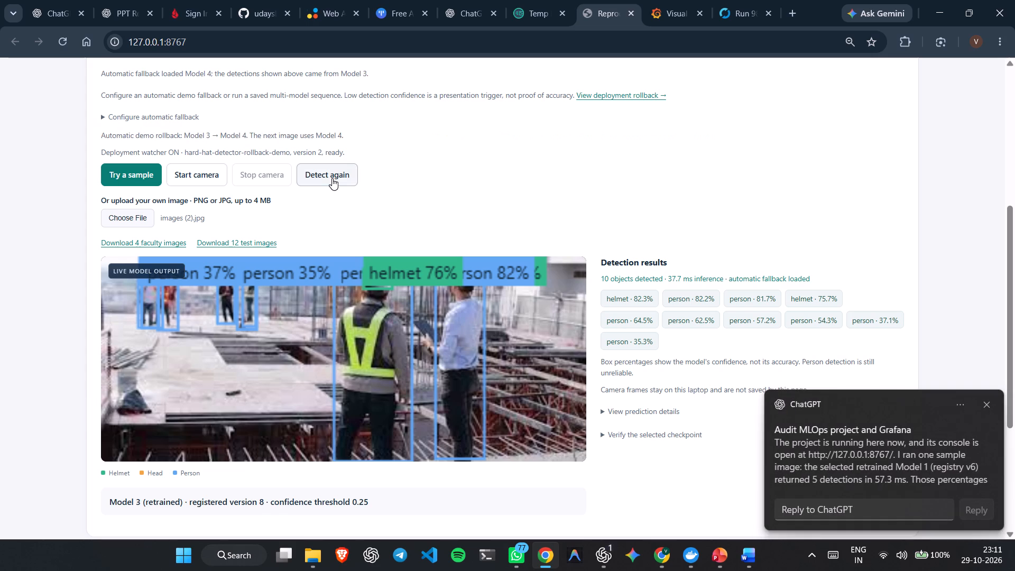
click(332, 178)
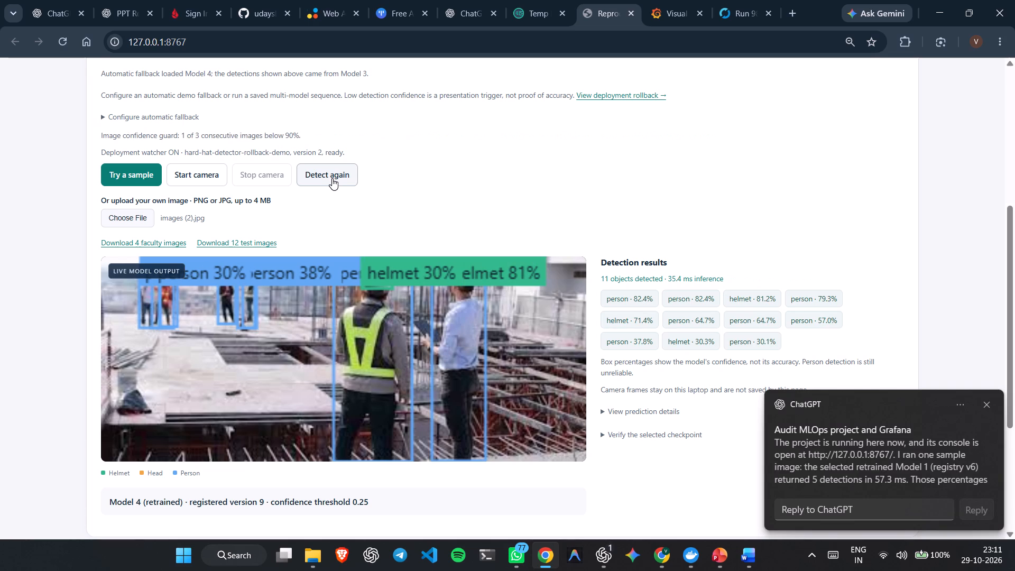
click(332, 178)
click(332, 178)
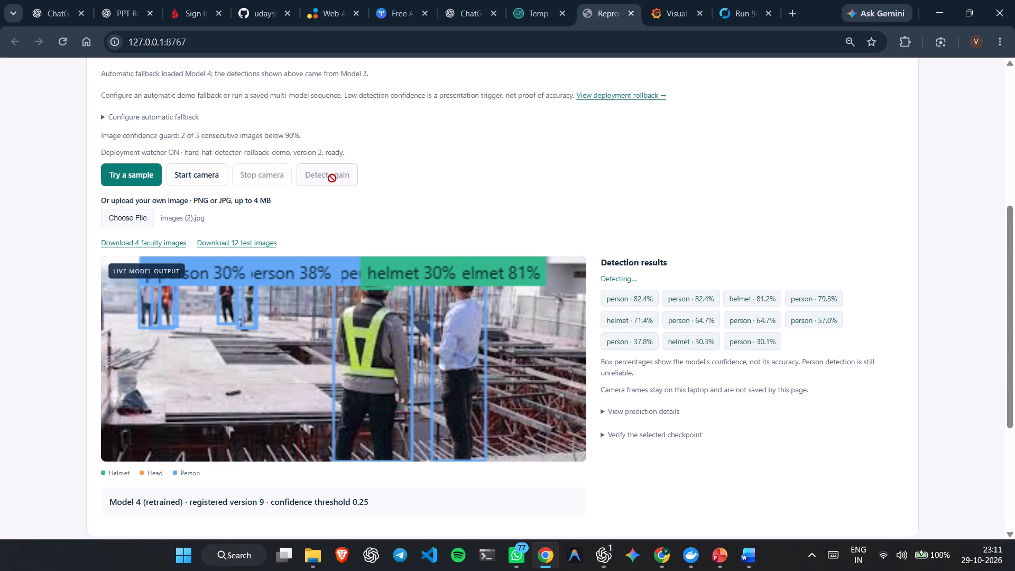
click(332, 178)
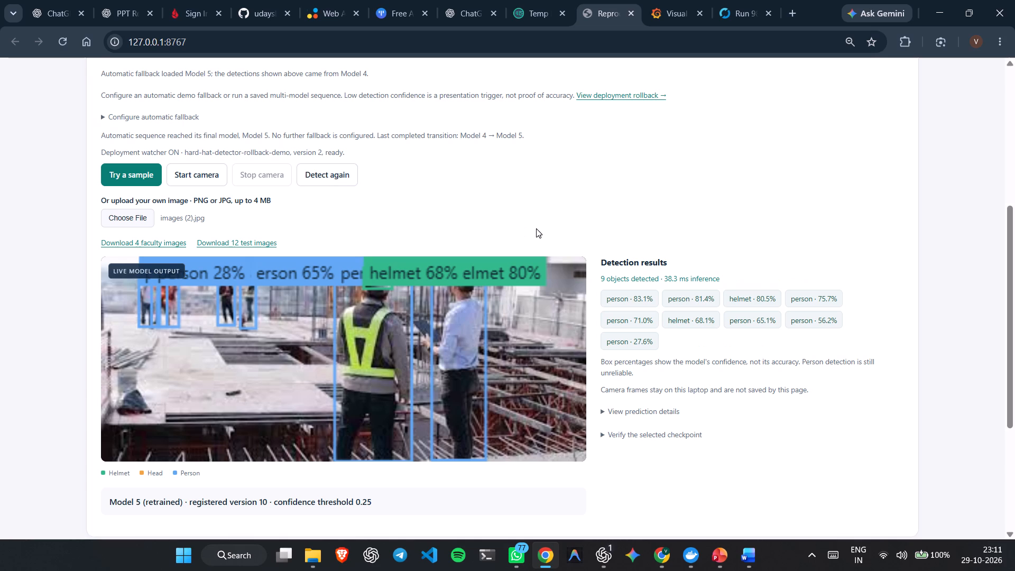
Select Model 1 · version 6 as the demonstration model and load it.
scroll(538, 229, right, 1)
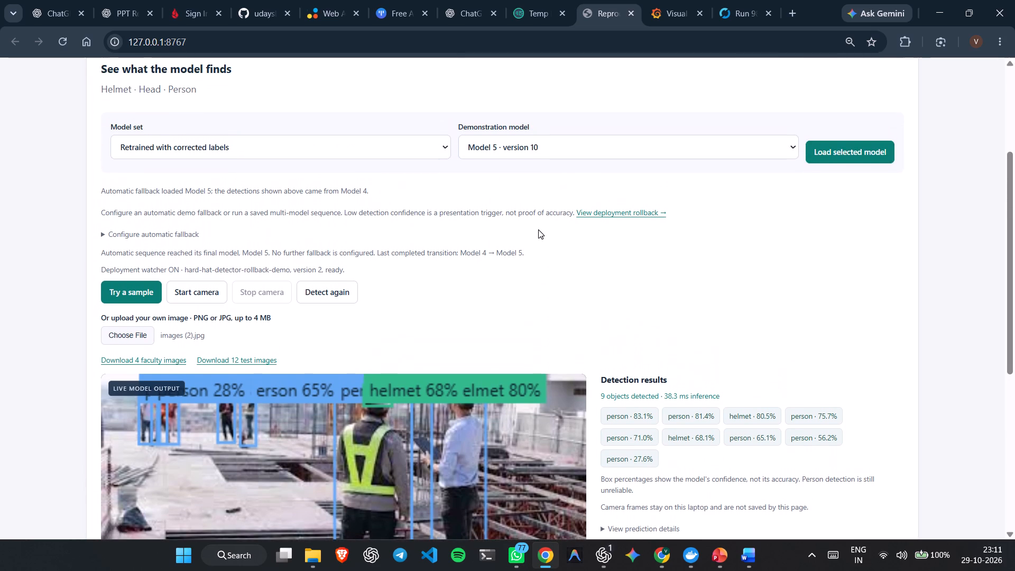
scroll(538, 229, right, 1)
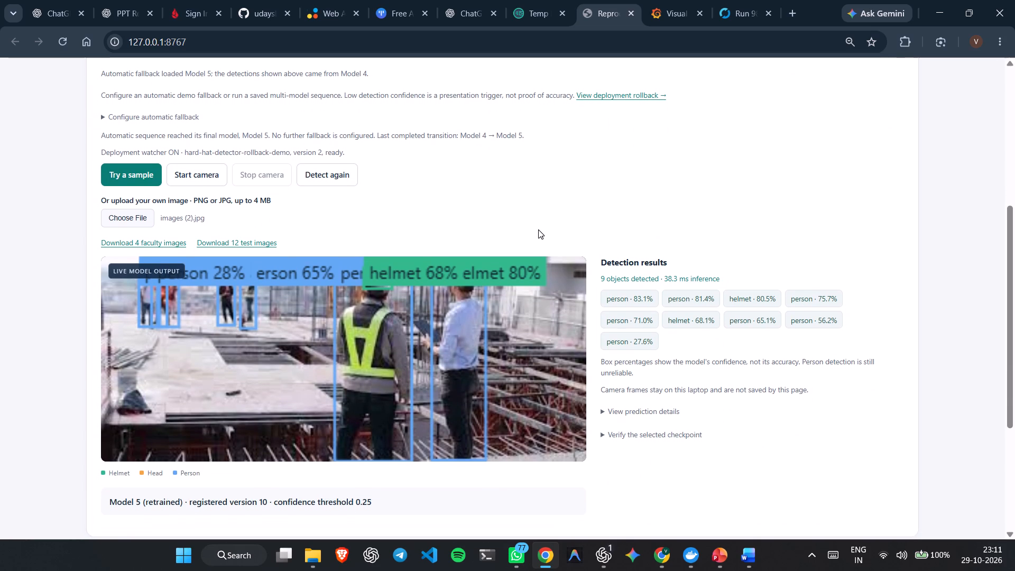
scroll(538, 229, up, 2)
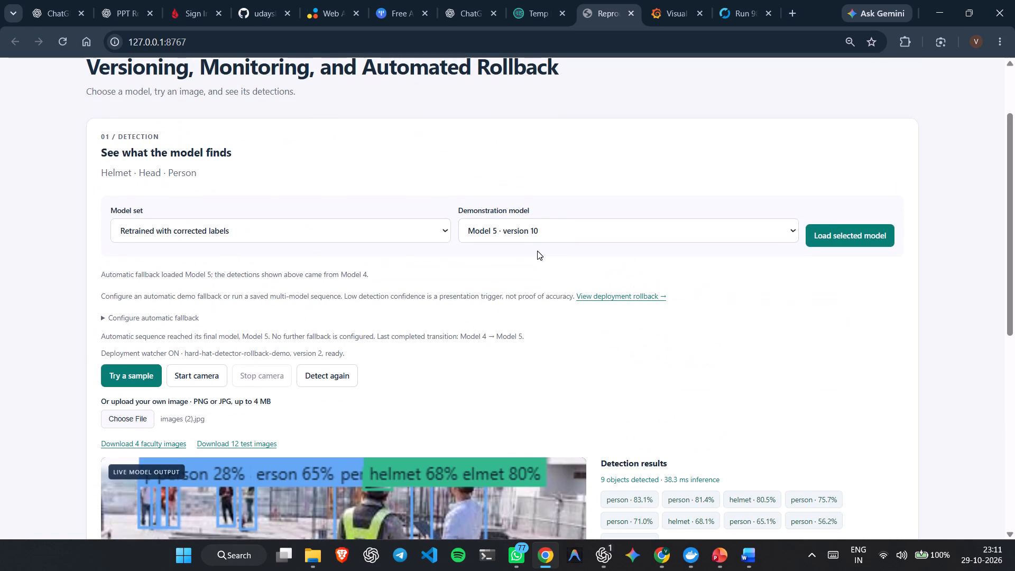
scroll(485, 353, down, 5)
scroll(485, 353, up, 1)
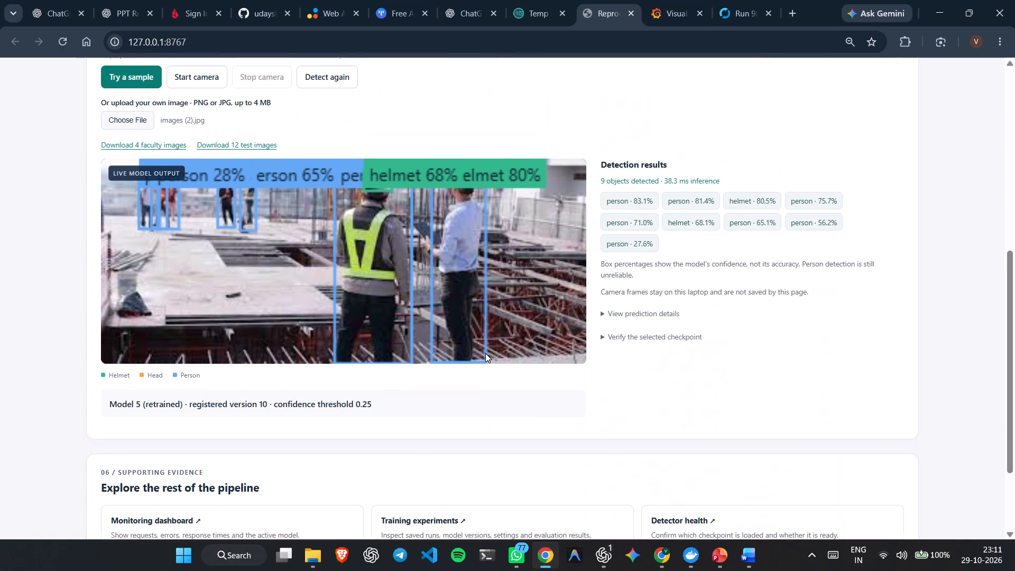
scroll(485, 353, up, 3)
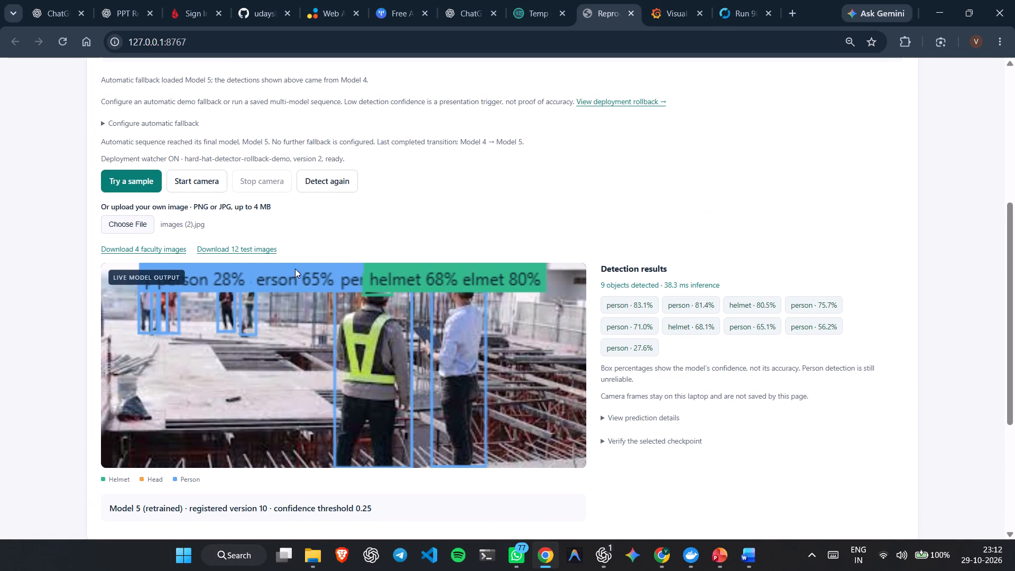
scroll(626, 164, up, 2)
click(612, 170)
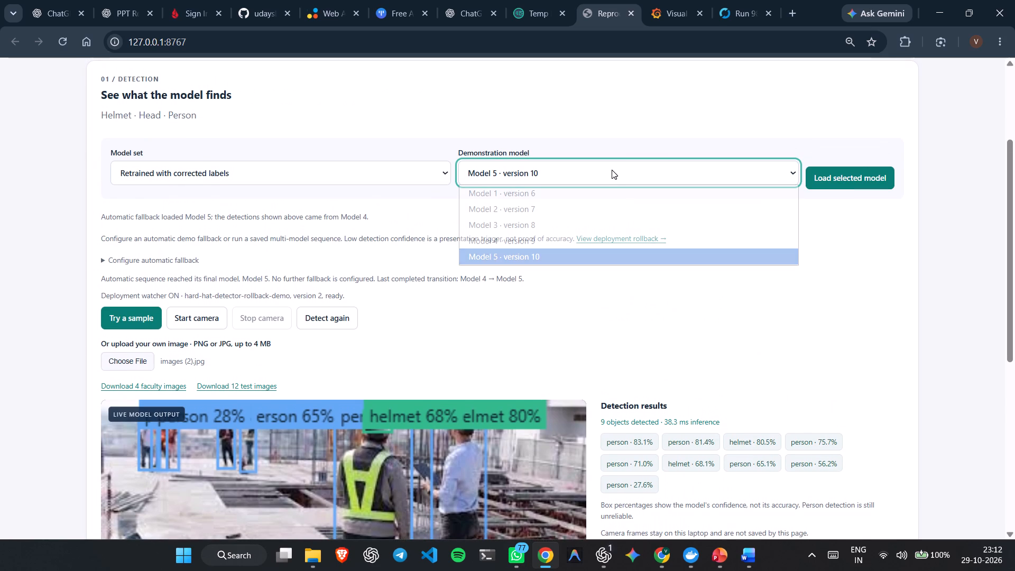
click(576, 194)
scroll(482, 312, down, 1)
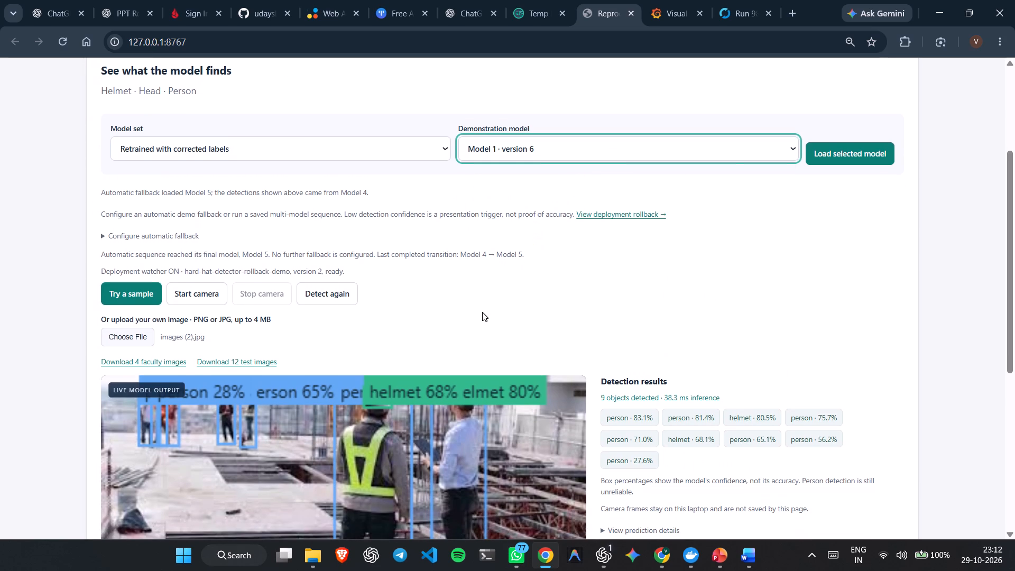
click(837, 148)
scroll(549, 321, right, 2)
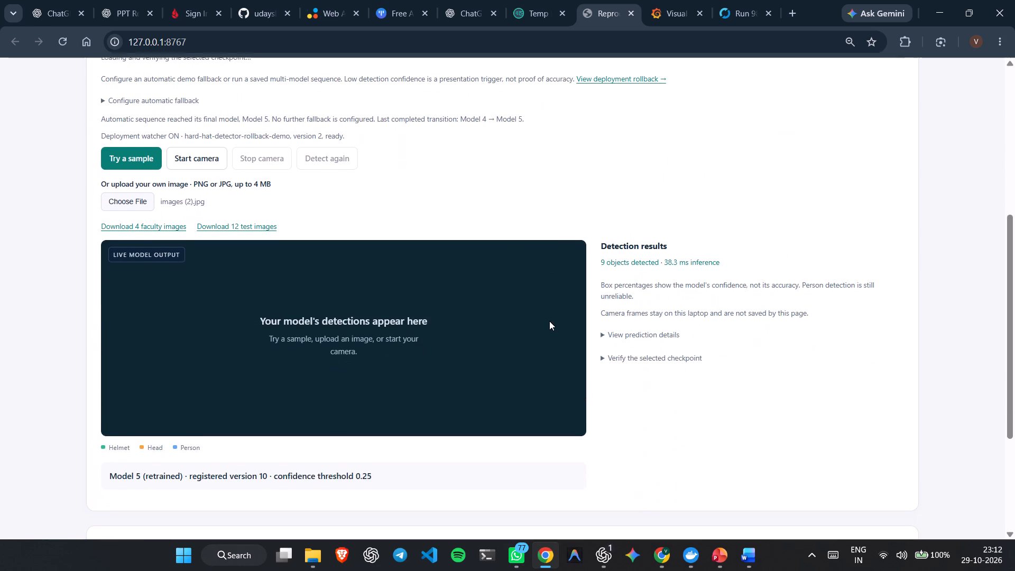
Run detection on images (2).jpg with Model 1 and bring the output and detection results into view together.
scroll(410, 338, up, 1)
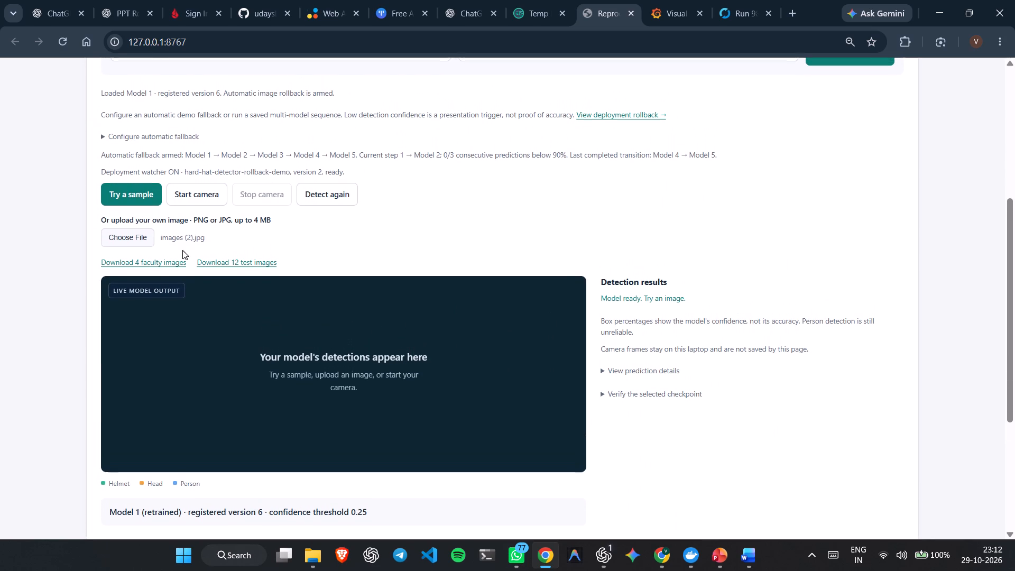
click(340, 201)
scroll(513, 233, down, 1)
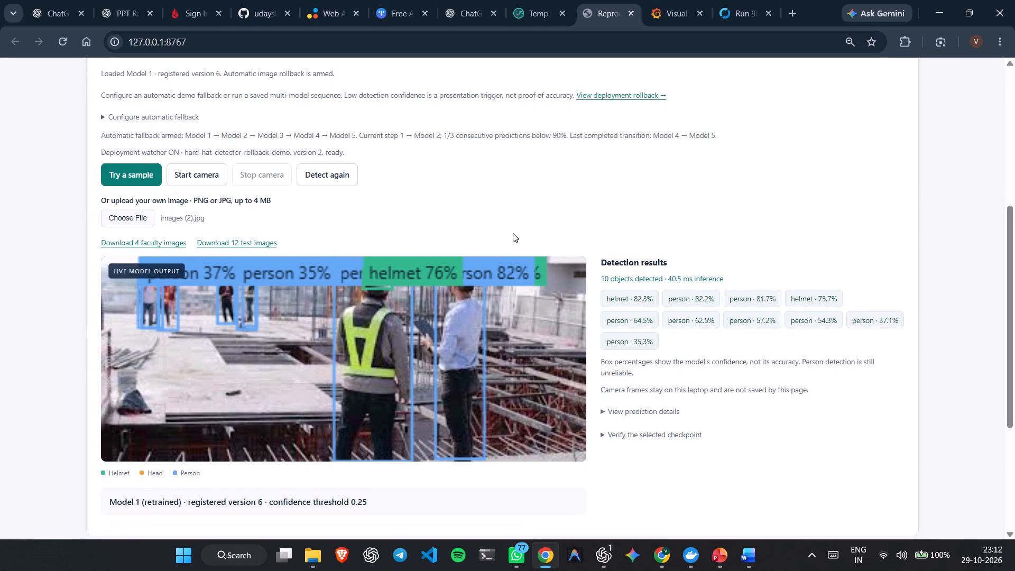
scroll(513, 233, down, 1)
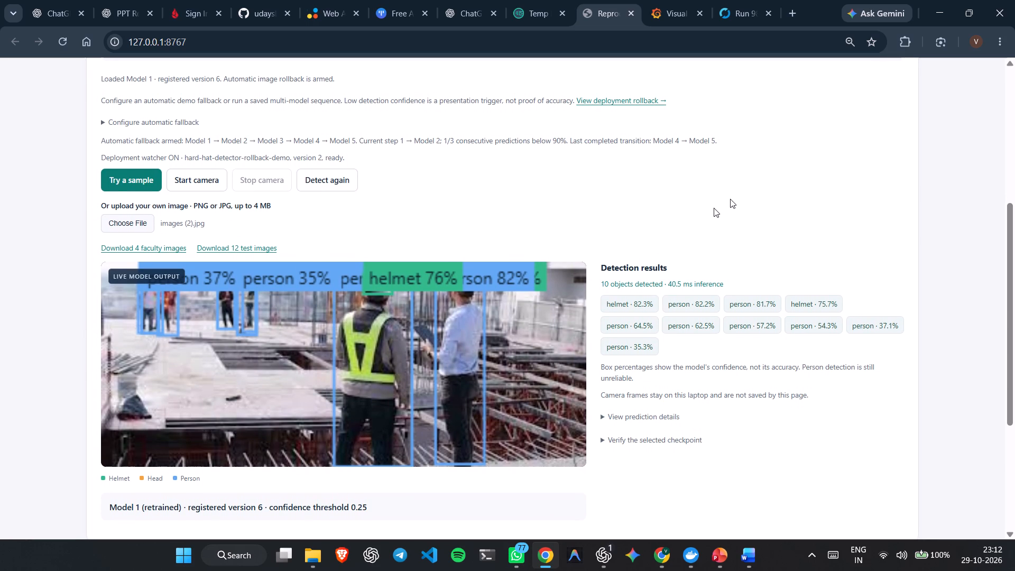
scroll(730, 199, right, 1)
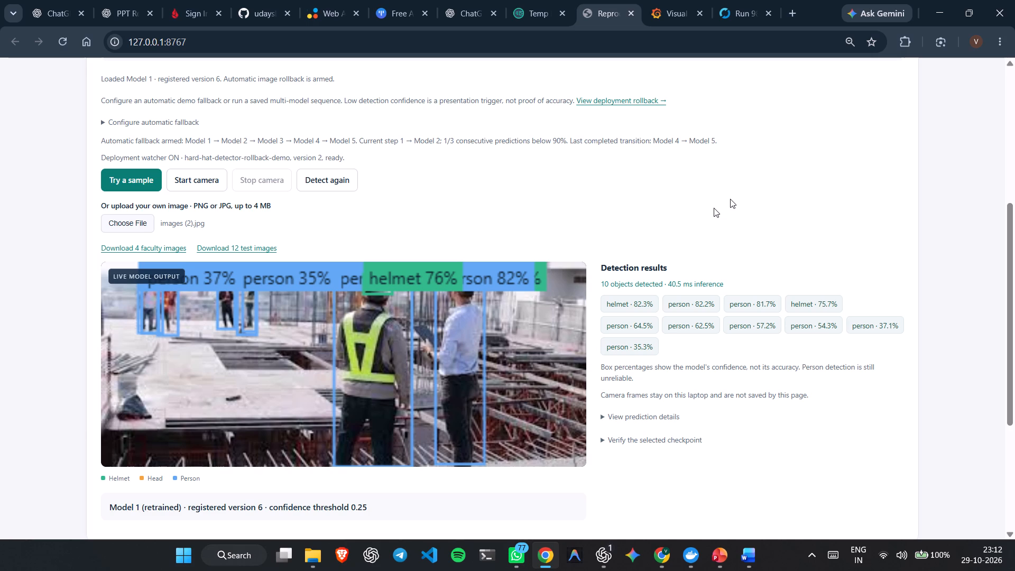
Capture a screenshot of the console page, from the address bar to just above the taskbar, showing Model 1's detections.
key(Print)
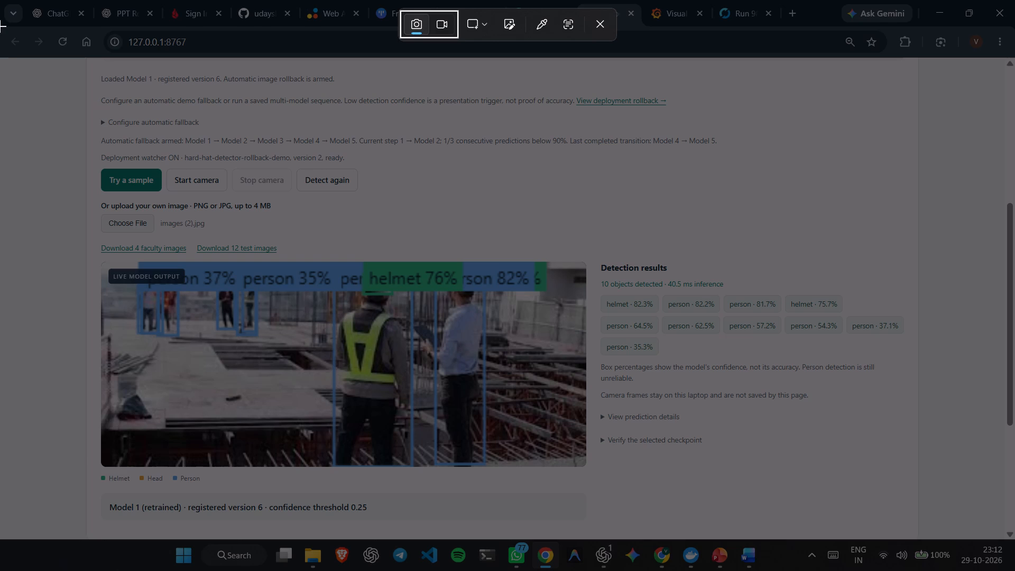
drag(0, 26, 316, 248)
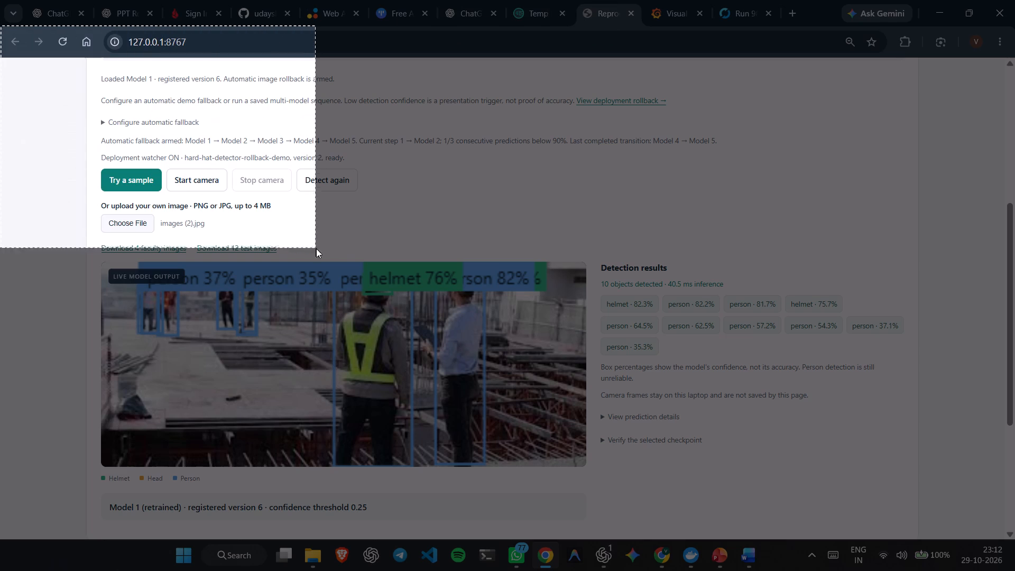
drag(316, 248, 982, 570)
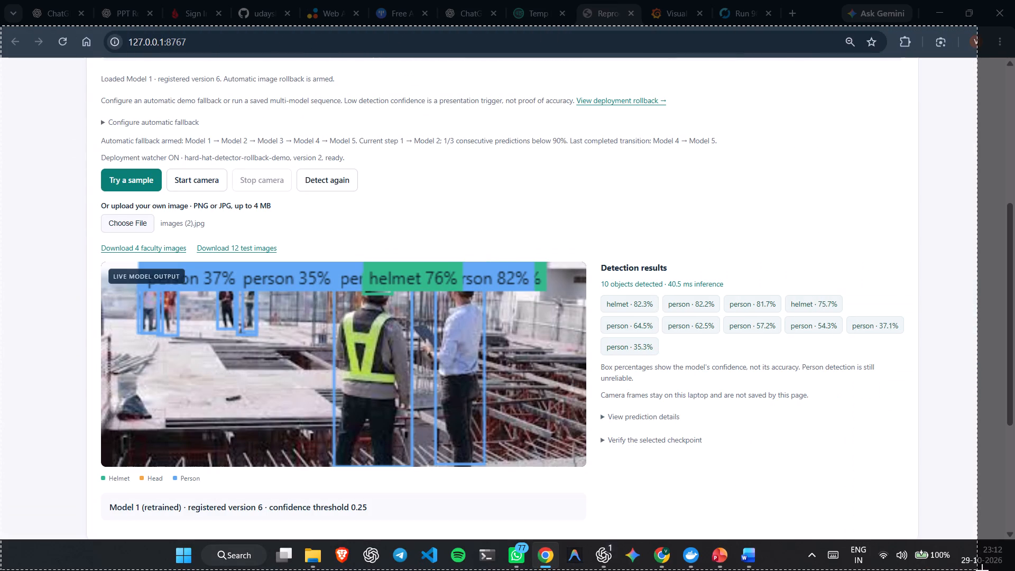
drag(982, 570, 1014, 538)
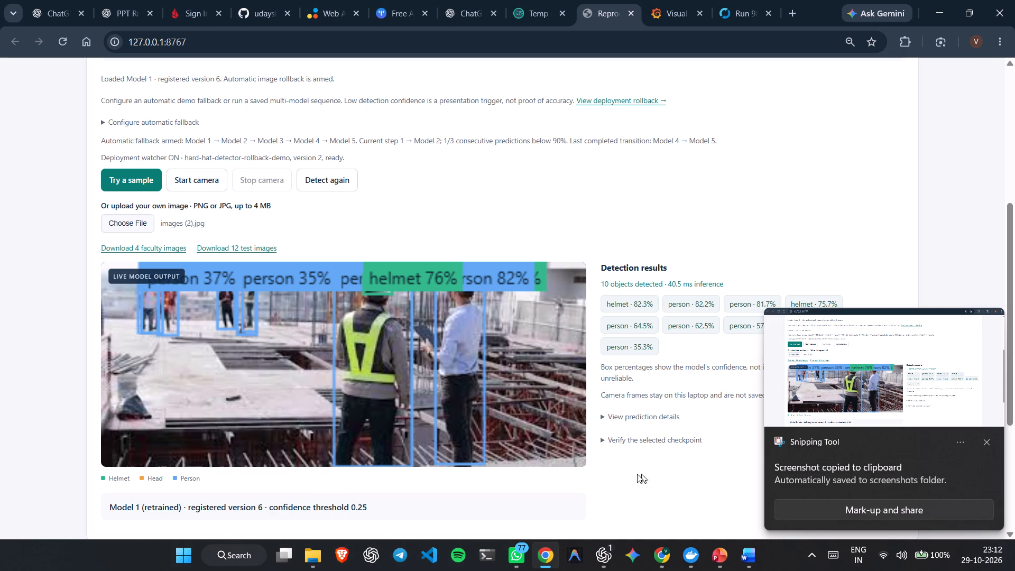
click(603, 485)
Rerun detection on images (2).jpg repeatedly from Model 1 until the automatic fallback loads Model 5.
click(330, 180)
click(330, 180)
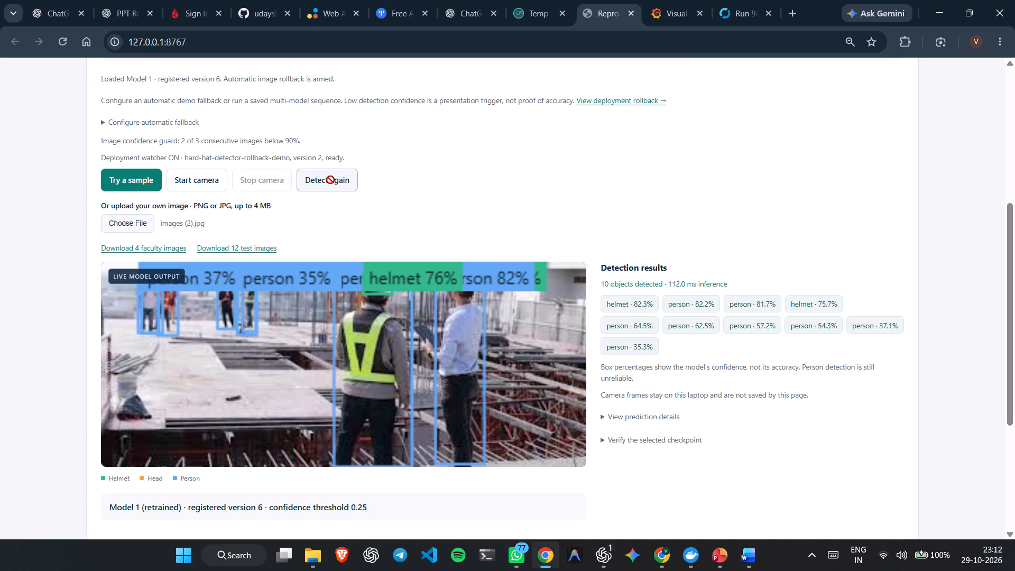
click(330, 180)
click(330, 180)
click(330, 180)
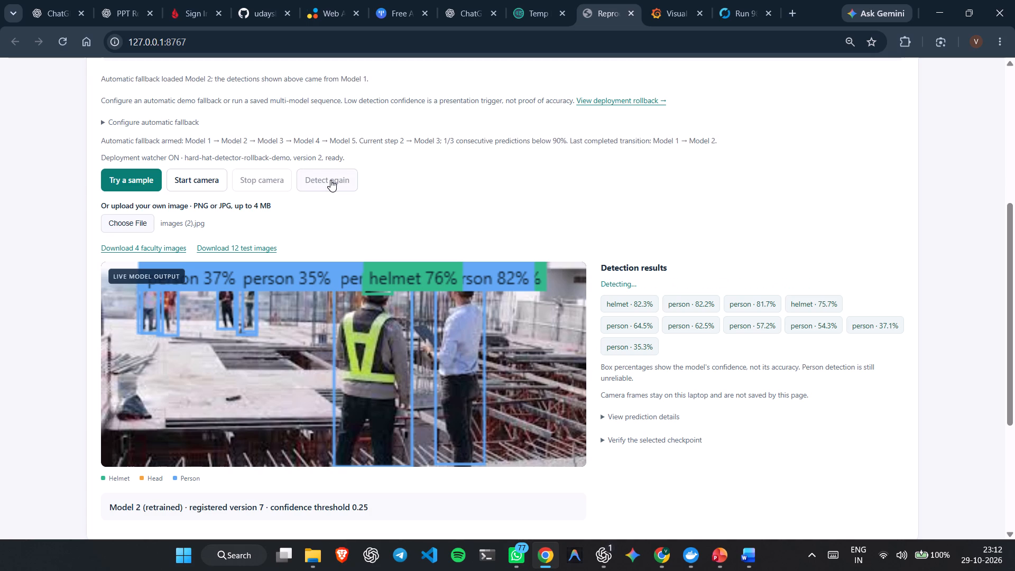
click(330, 180)
click(330, 180)
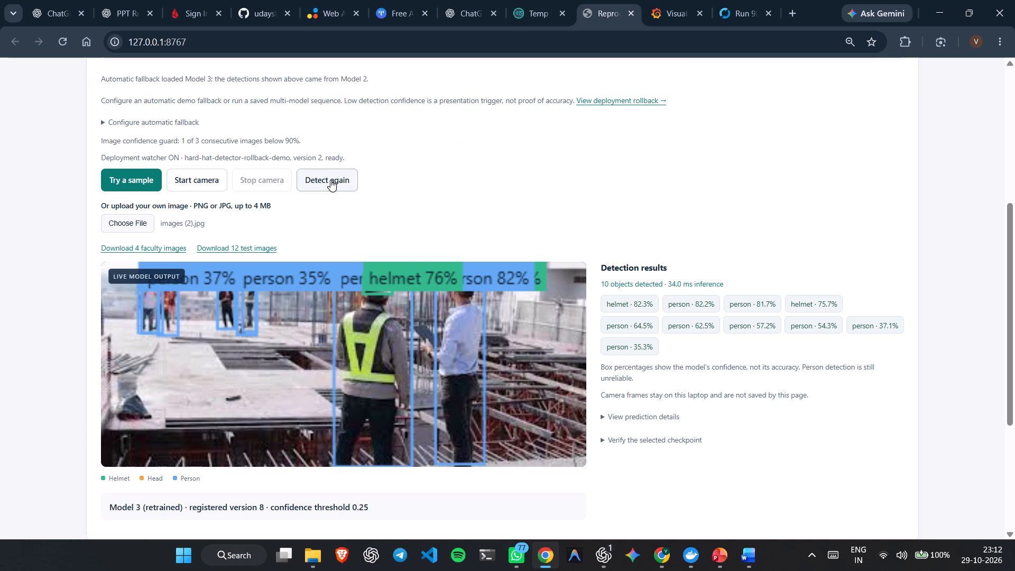
click(330, 180)
click(330, 180)
triple_click(330, 180)
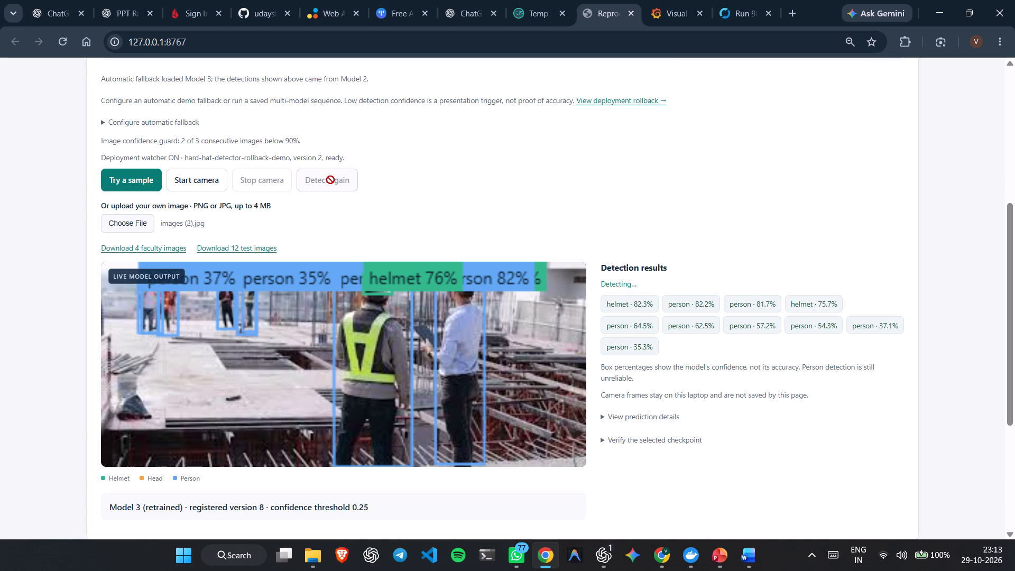
triple_click(330, 180)
triple_click(330, 180)
triple_click(330, 180)
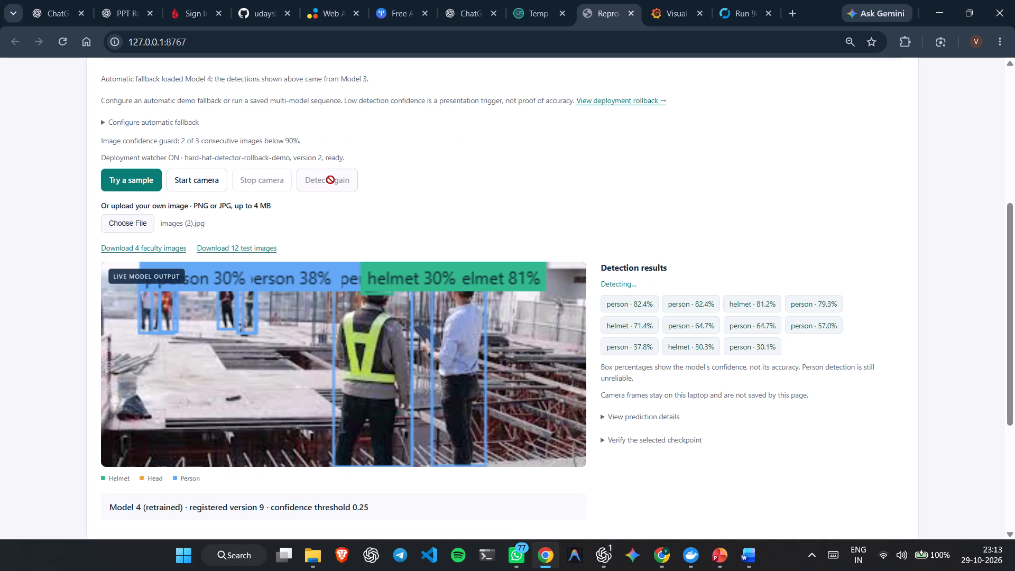
triple_click(330, 180)
double_click(330, 180)
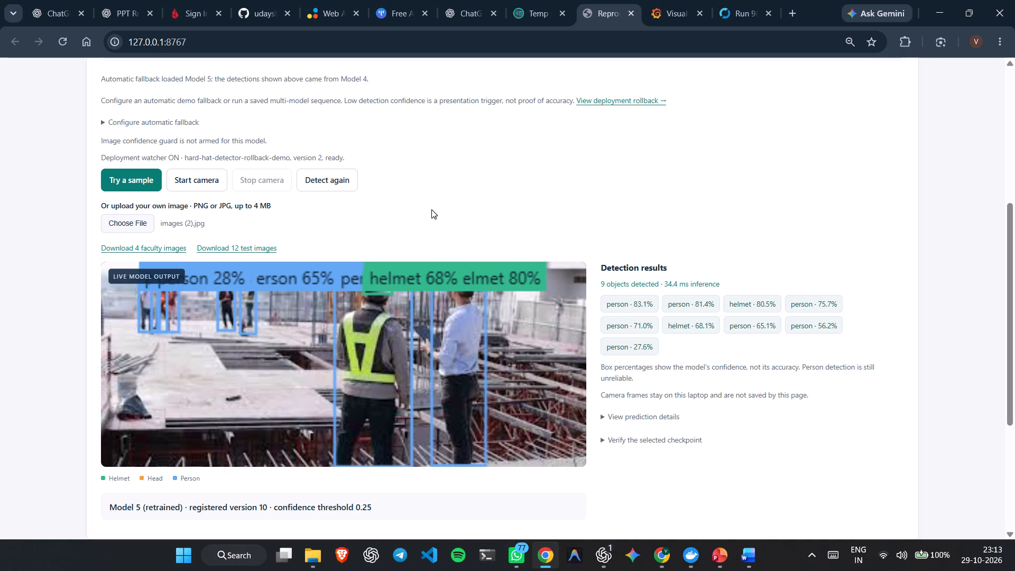
Capture a screenshot of the console page, from the address bar to just above the taskbar, showing the Model 4 → Model 5 fallback and detections.
click(480, 206)
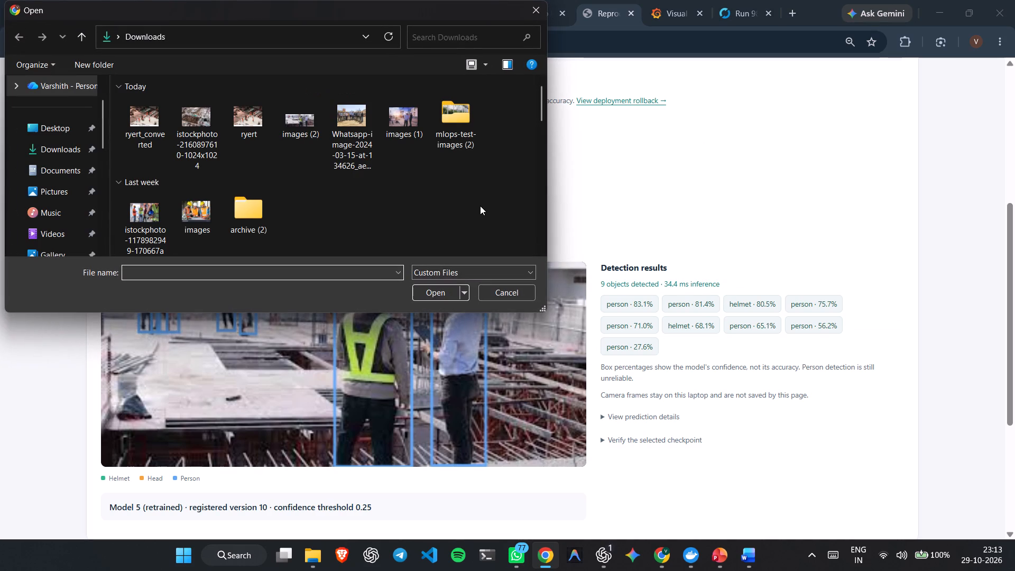
click(527, 6)
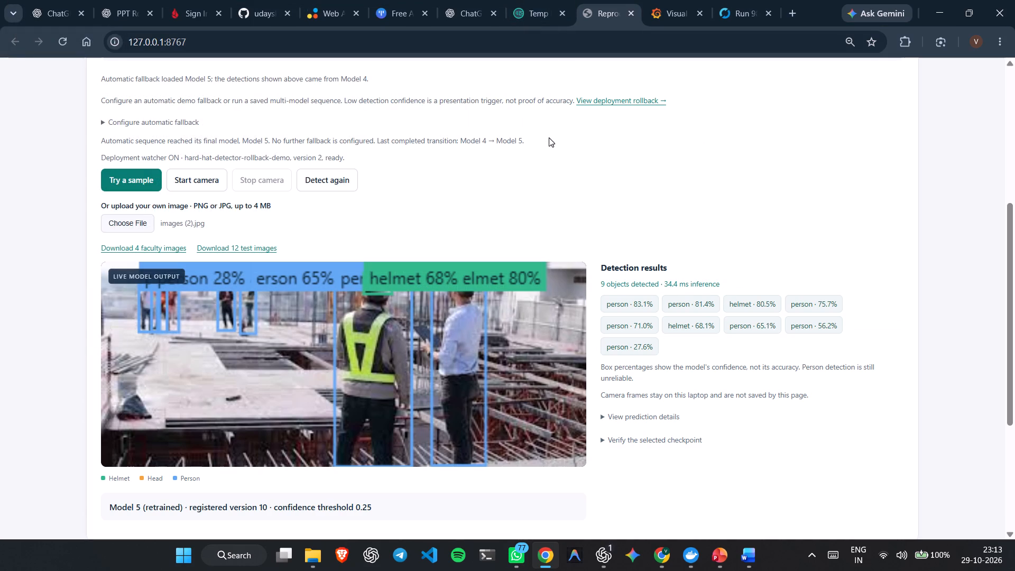
click(583, 153)
key(Print)
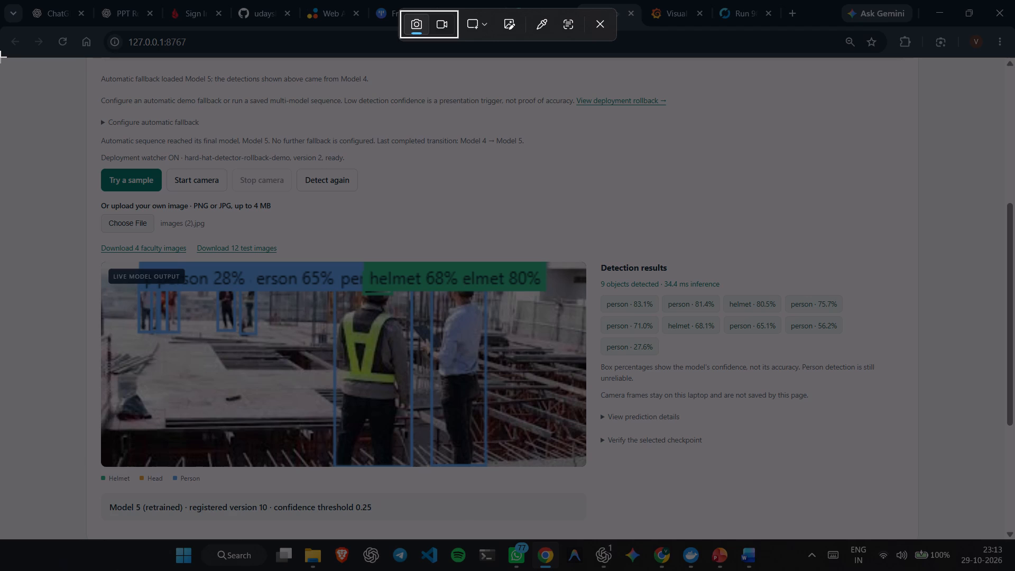
drag(0, 25, 807, 483)
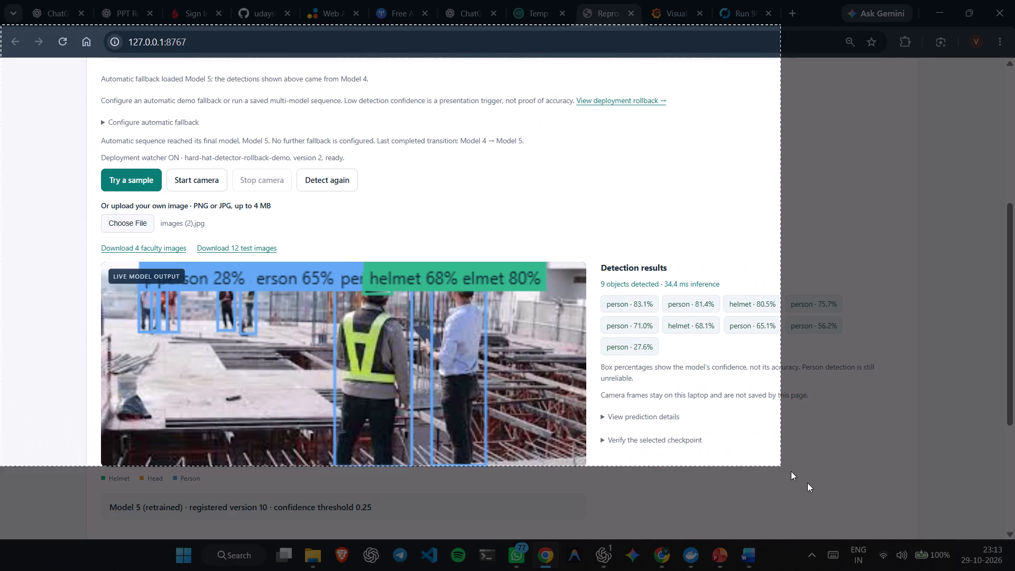
drag(807, 483, 949, 526)
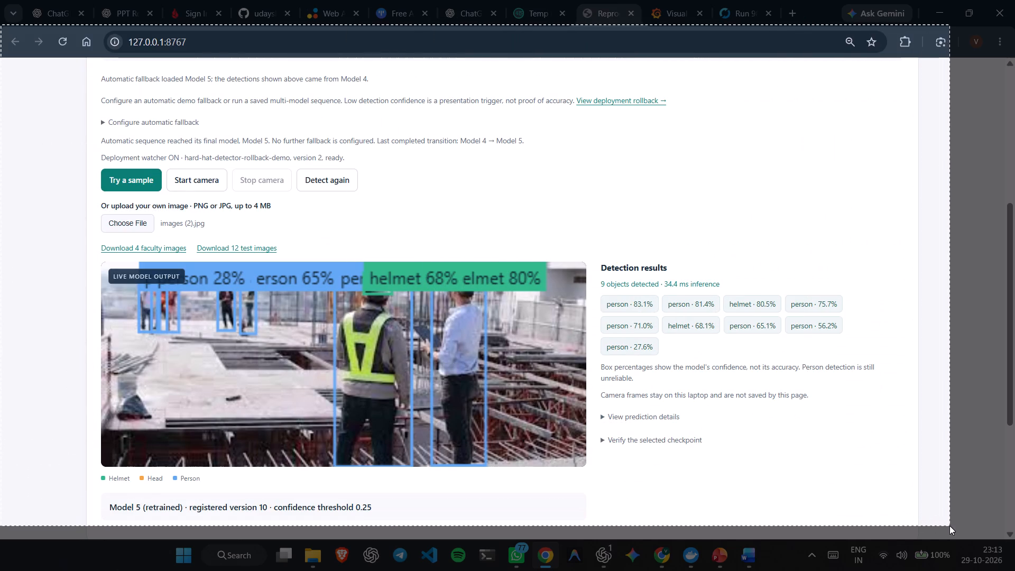
drag(949, 526, 959, 531)
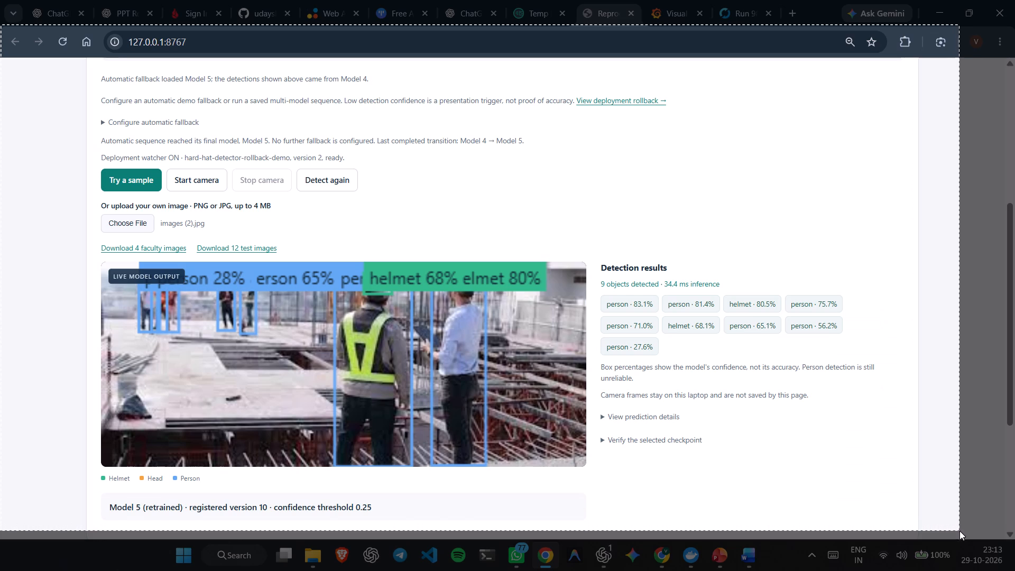
drag(959, 531, 1014, 539)
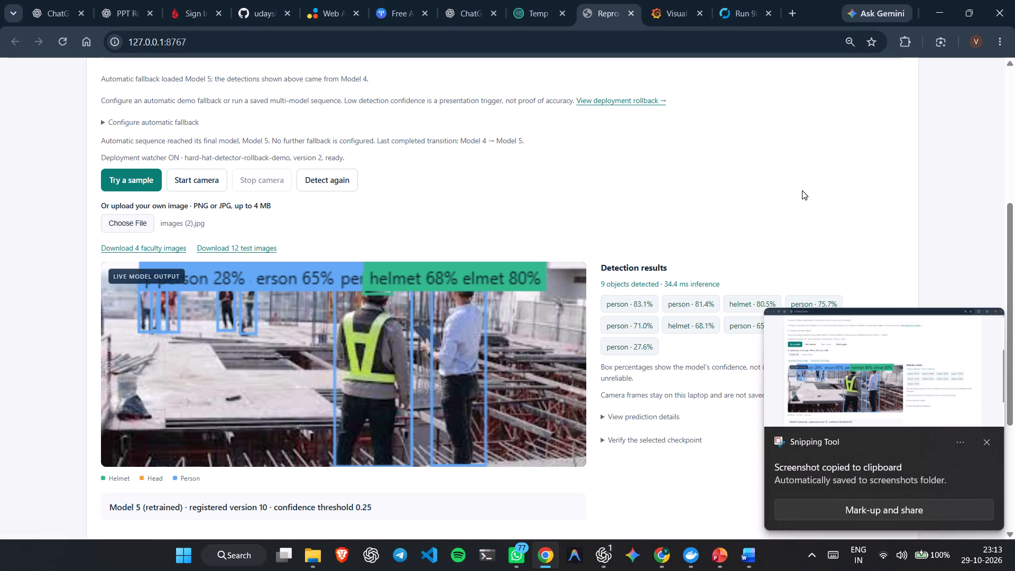
Switch to the Grafana Operations dashboard and capture its top panels, from the page header to just above the taskbar, without the address bar.
scroll(735, 208, right, 1)
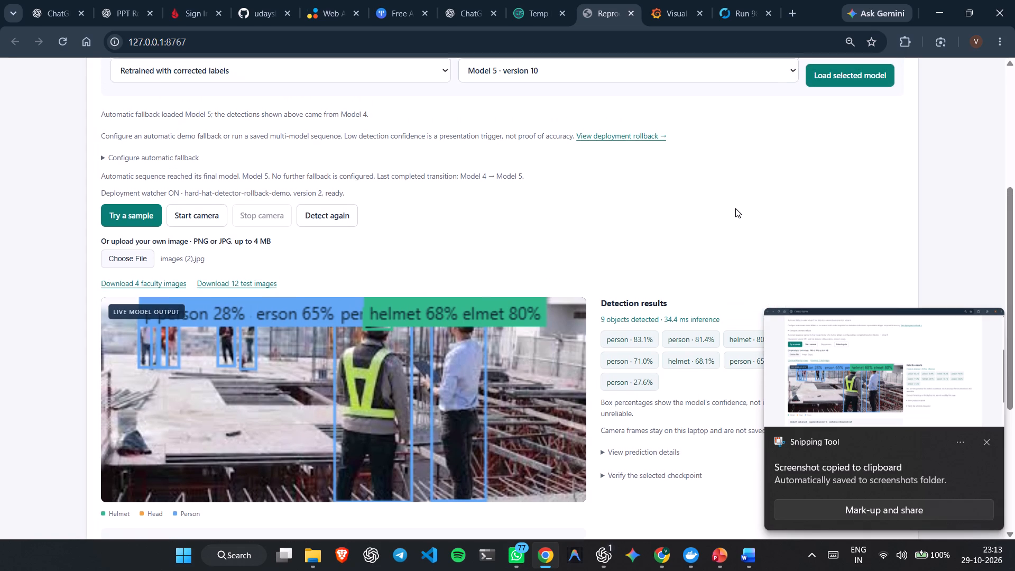
scroll(735, 208, right, 1)
scroll(735, 208, down, 3)
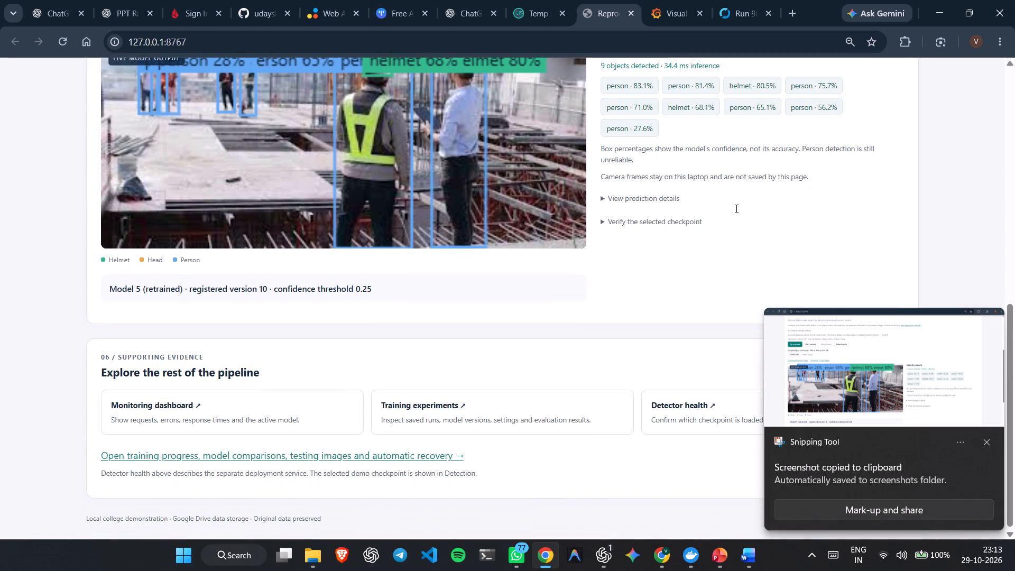
click(648, 1)
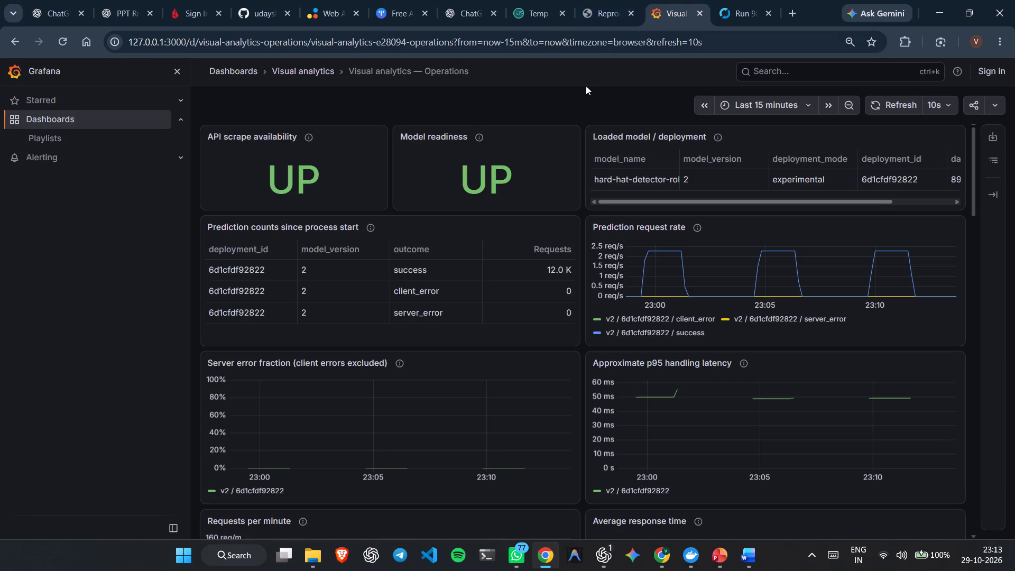
scroll(512, 250, up, 1)
key(Print)
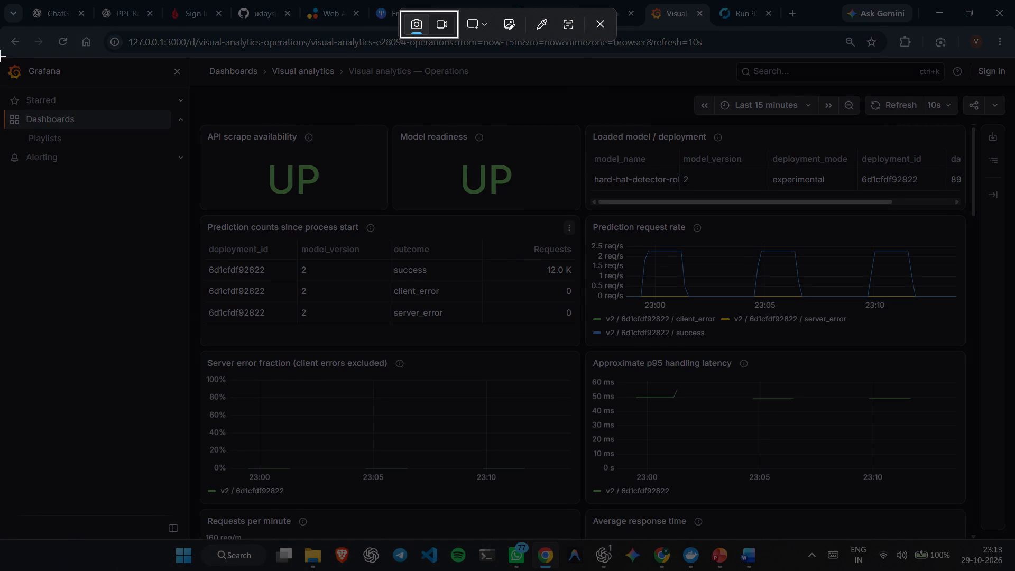
drag(0, 56, 1014, 507)
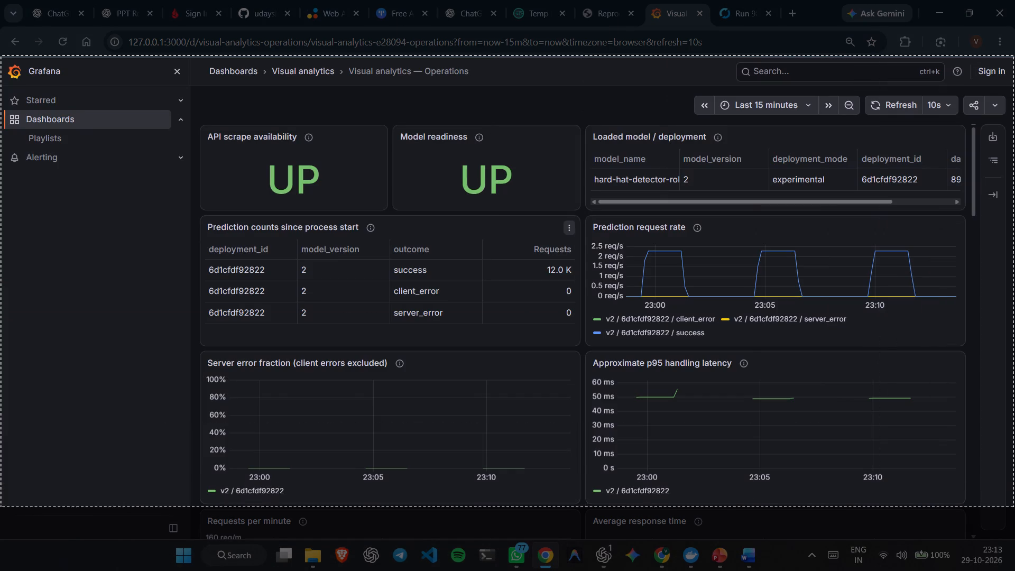
drag(1014, 507, 1014, 536)
Review the lower Operations dashboard panels down to the demonstration model metrics and the automatic image rollback events.
scroll(798, 368, down, 2)
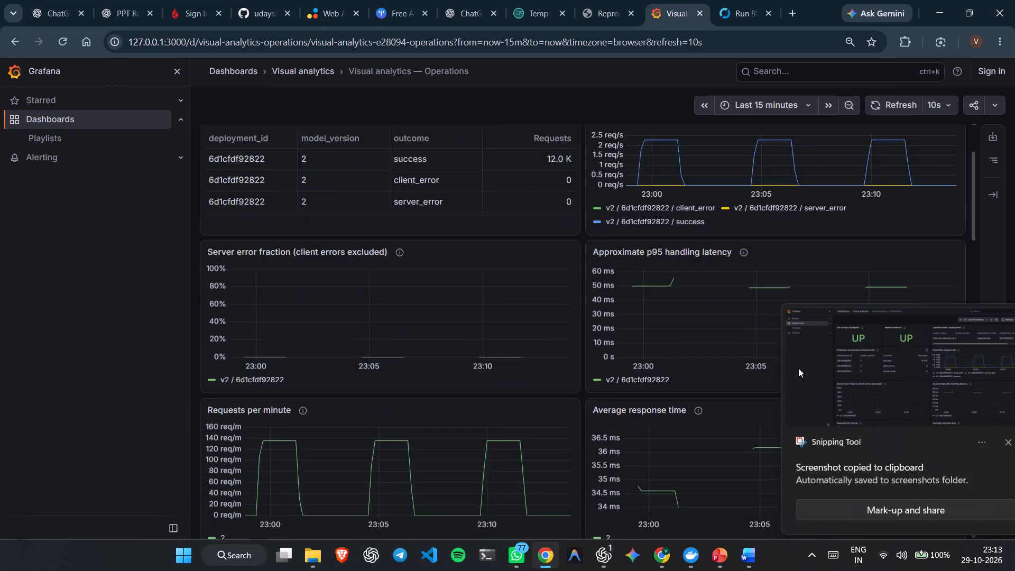
scroll(798, 368, down, 6)
scroll(681, 389, down, 5)
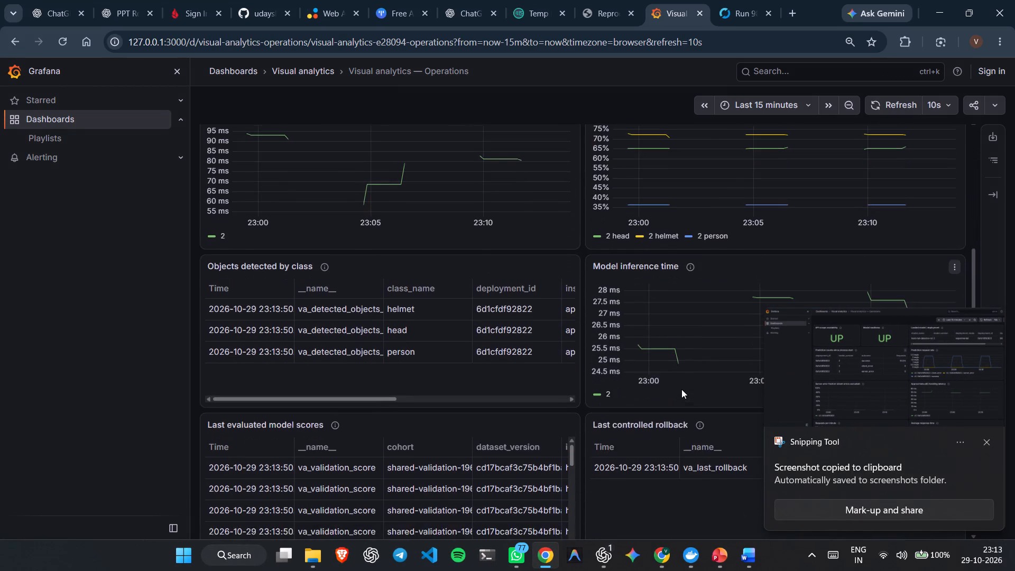
scroll(681, 389, down, 7)
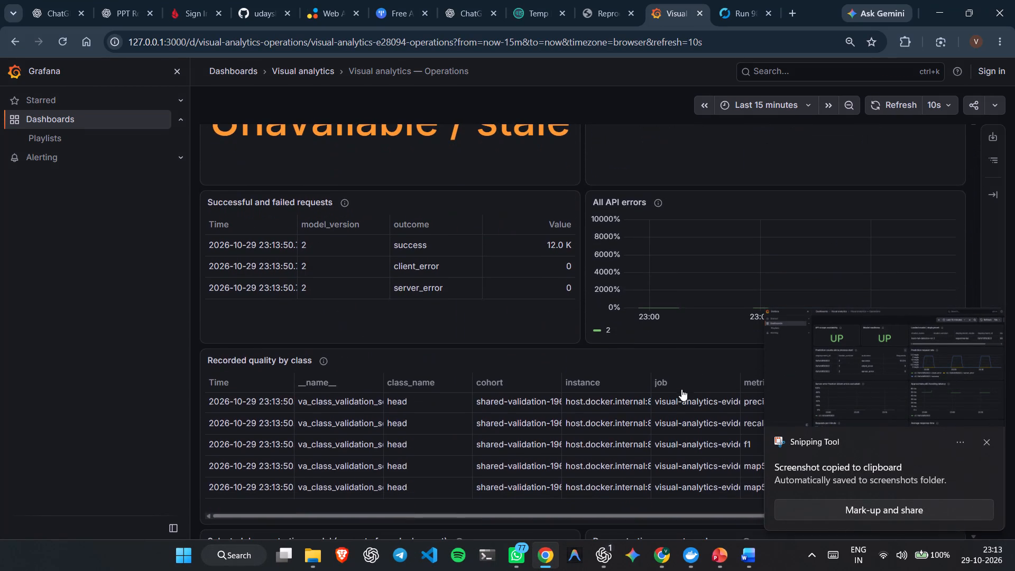
scroll(681, 389, down, 8)
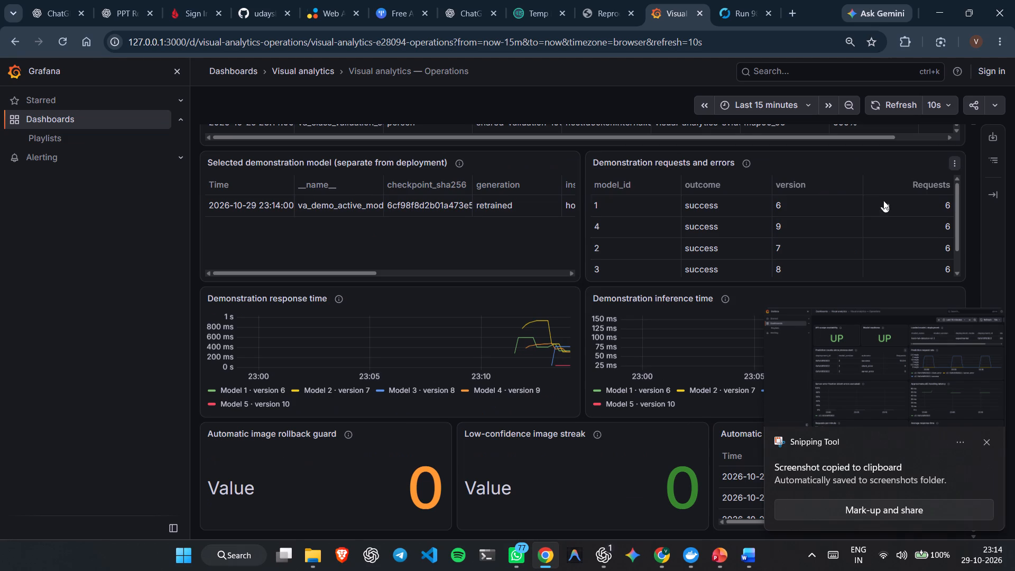
scroll(893, 206, down, 2)
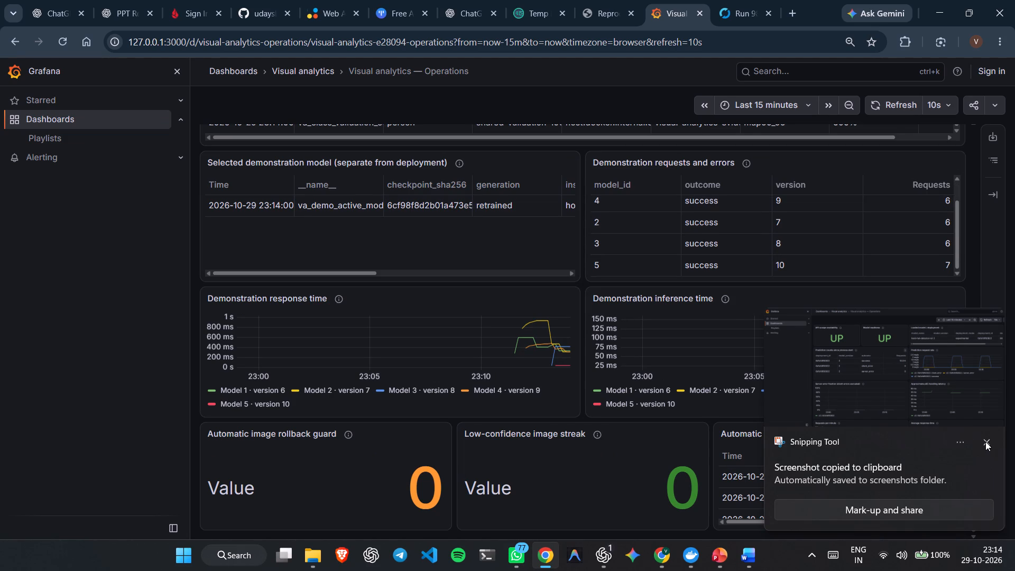
click(985, 442)
scroll(896, 507, down, 1)
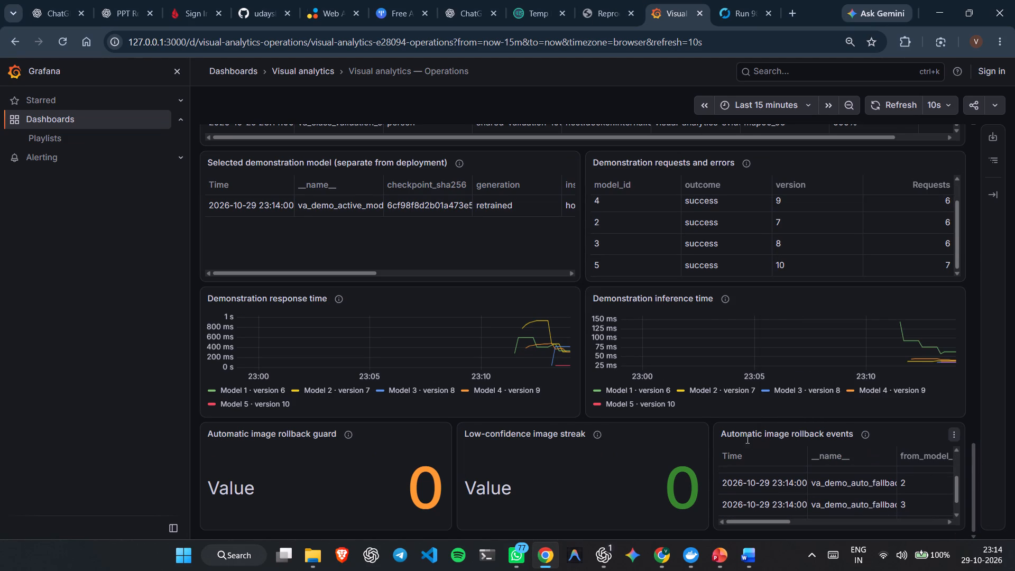
scroll(890, 493, up, 3)
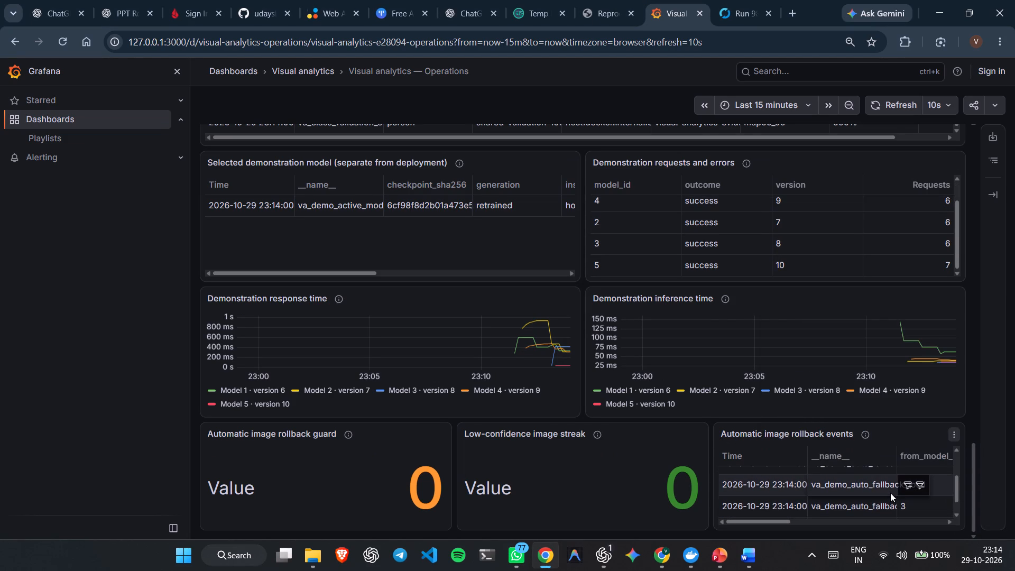
scroll(890, 493, up, 2)
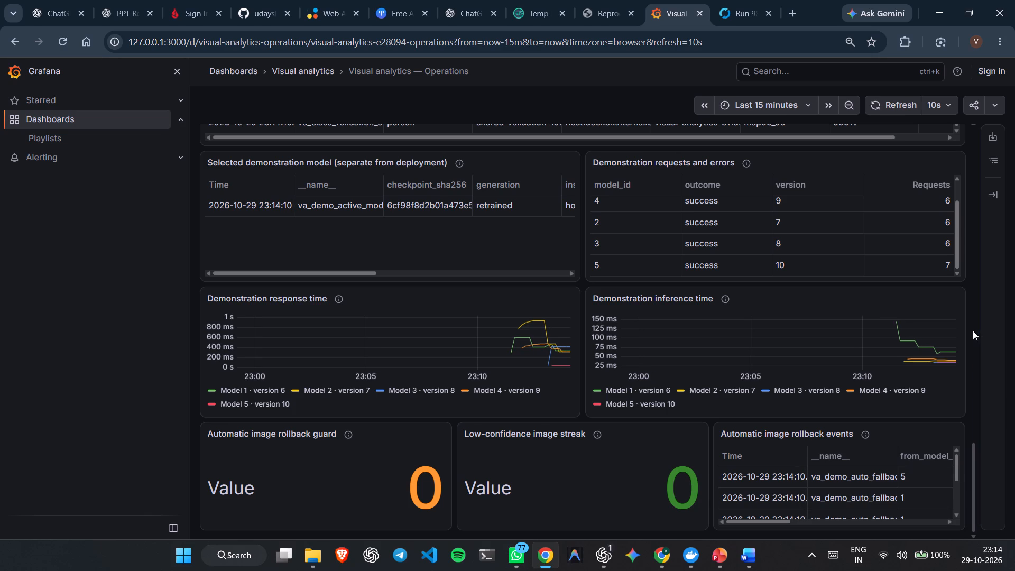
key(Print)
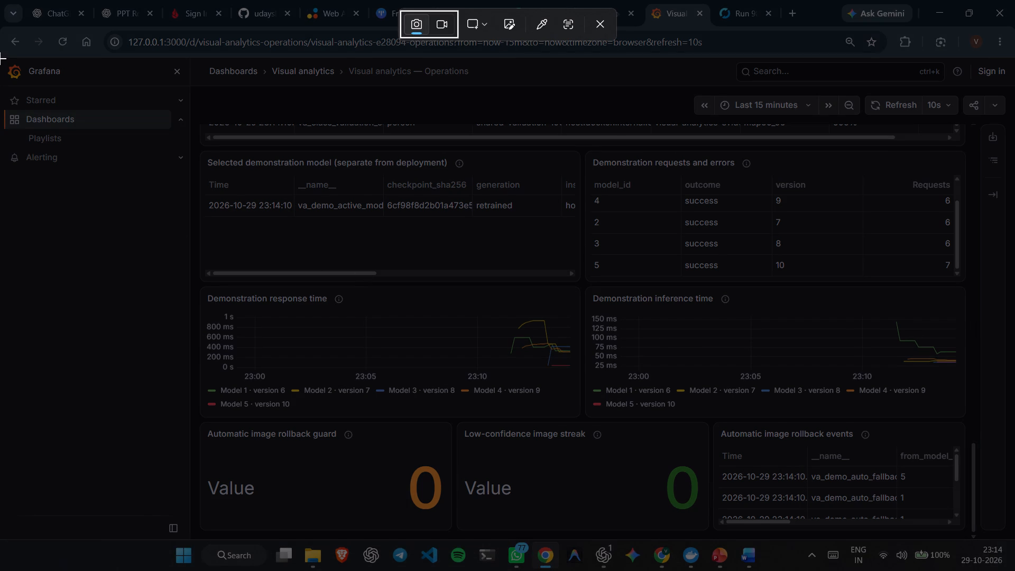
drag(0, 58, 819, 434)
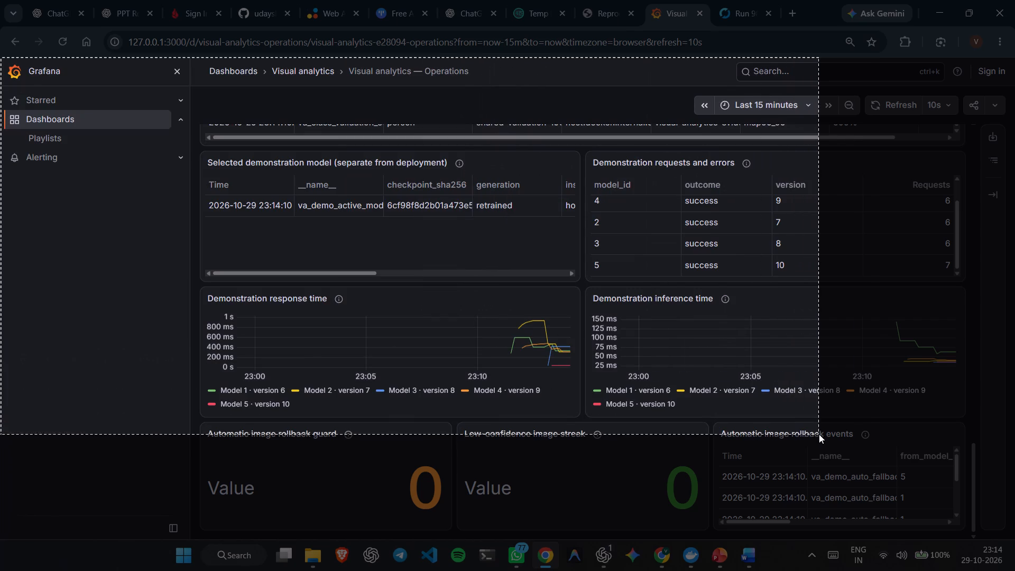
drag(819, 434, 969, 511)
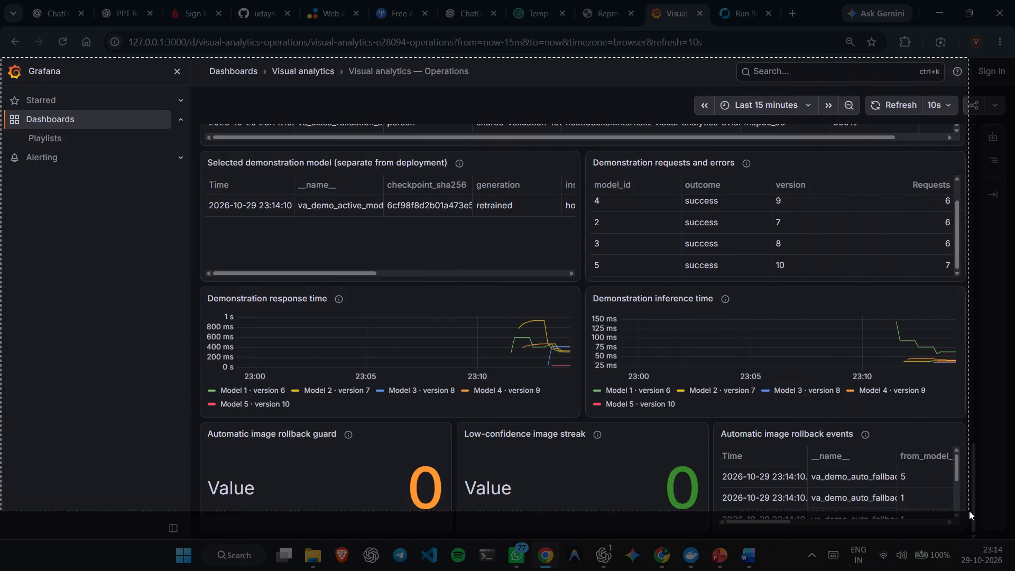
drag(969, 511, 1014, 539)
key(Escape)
Capture a screenshot of the dashboard's demonstration and image rollback panels, from the address bar to just above the taskbar.
key(Print)
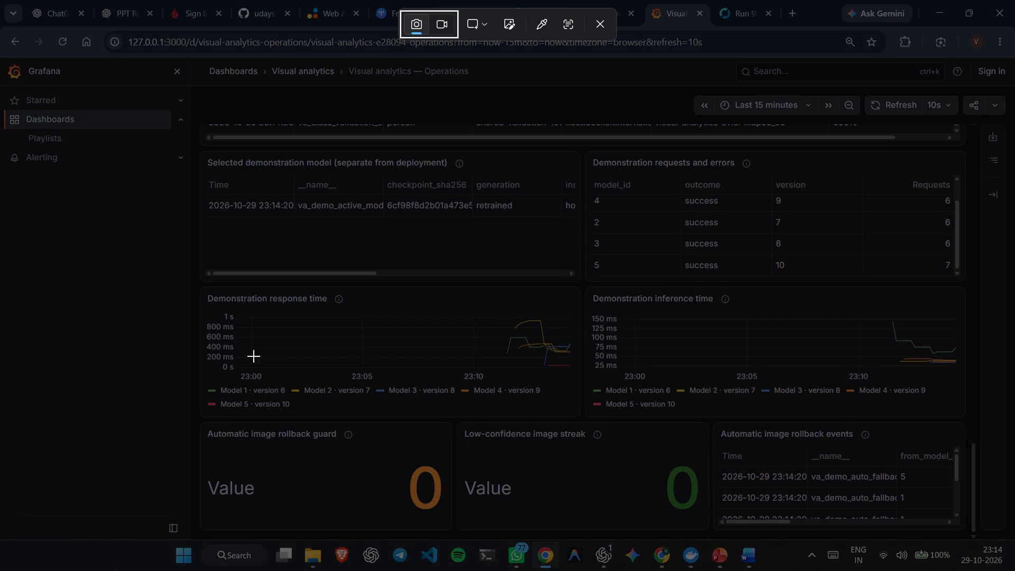
drag(0, 27, 665, 435)
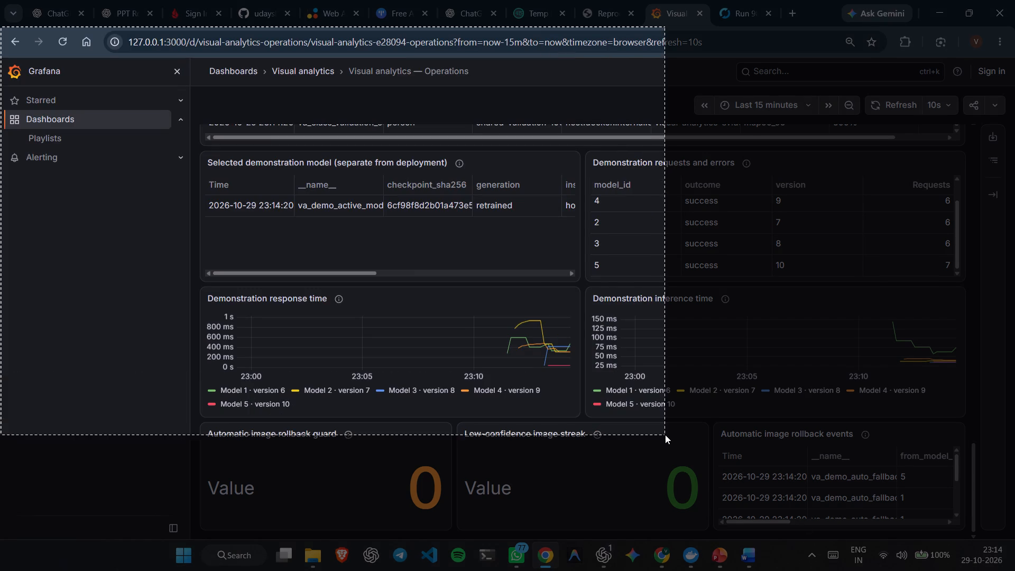
drag(665, 435, 1014, 541)
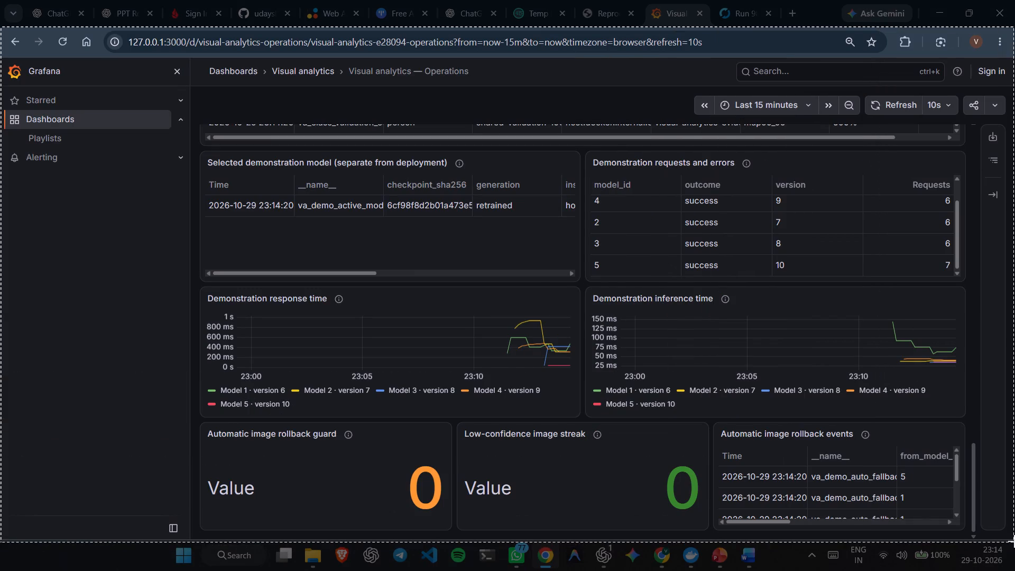
drag(1014, 541, 1014, 538)
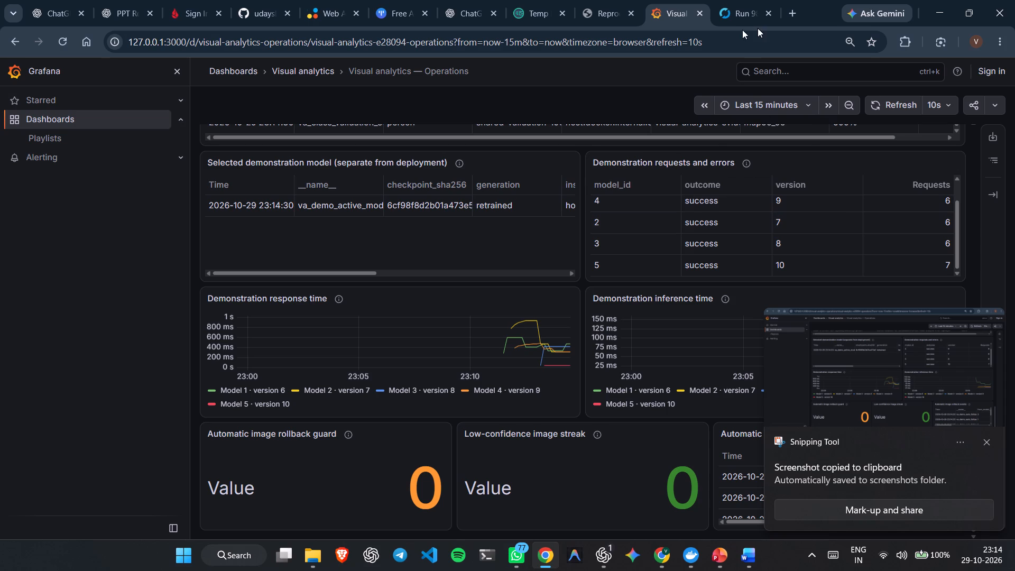
Switch to MLflow and open the list of runs for the hard-hat-detector experiment.
click(727, 0)
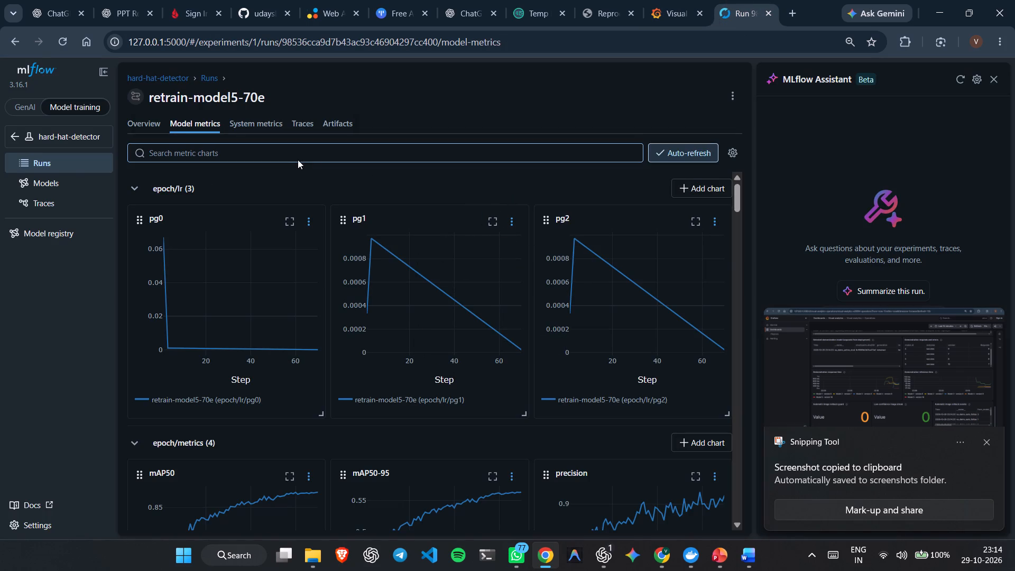
click(70, 160)
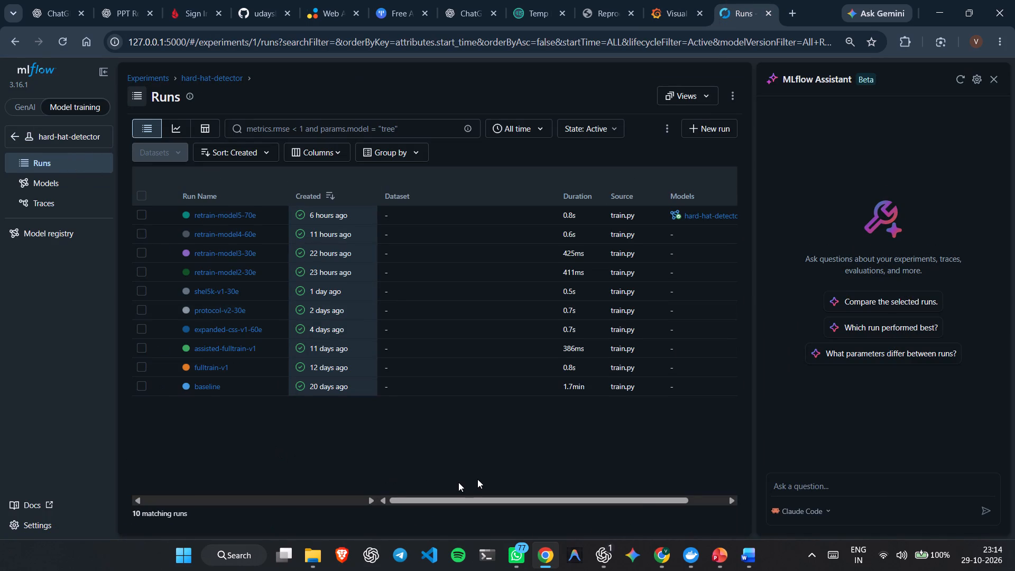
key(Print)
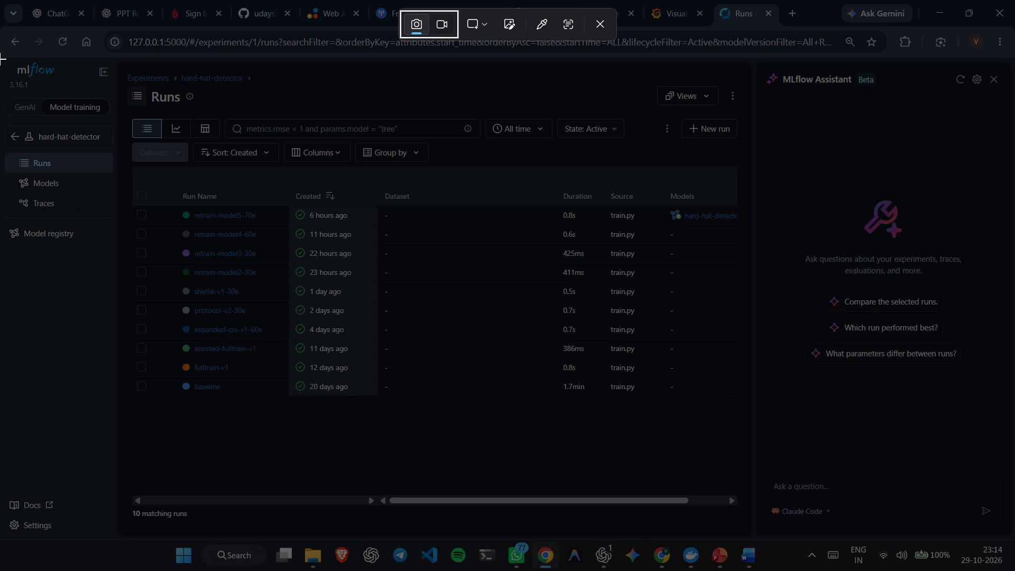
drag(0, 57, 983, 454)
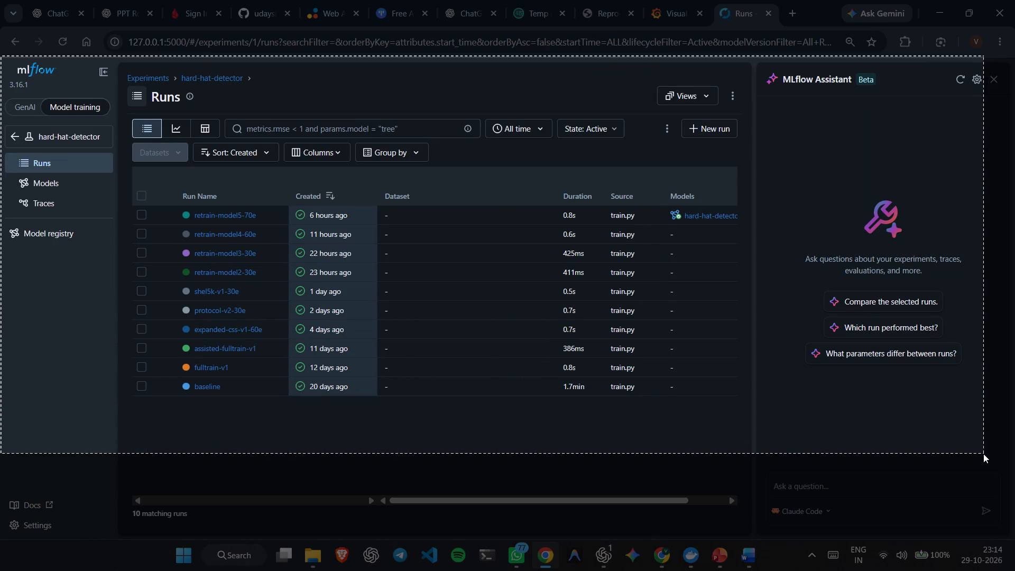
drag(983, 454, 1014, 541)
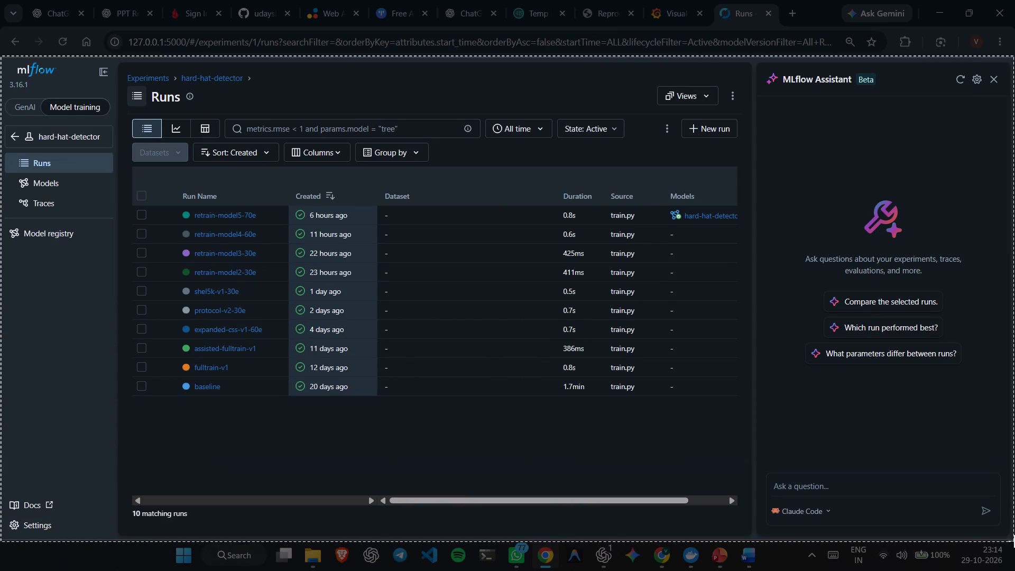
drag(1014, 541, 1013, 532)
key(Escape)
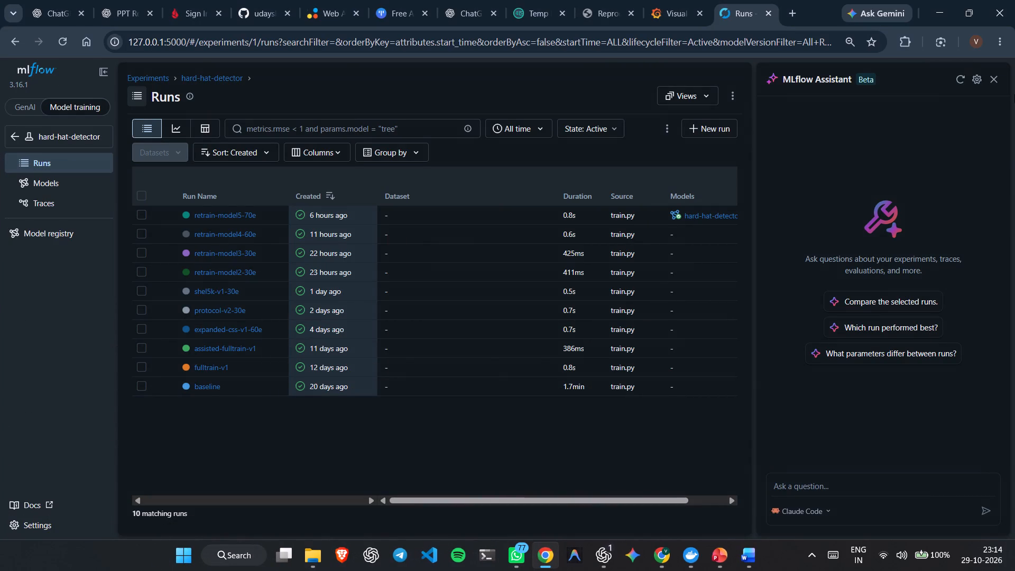
Close the MLflow Assistant pane and capture the hard-hat-detector runs page, from below the address bar to just above the taskbar.
click(991, 81)
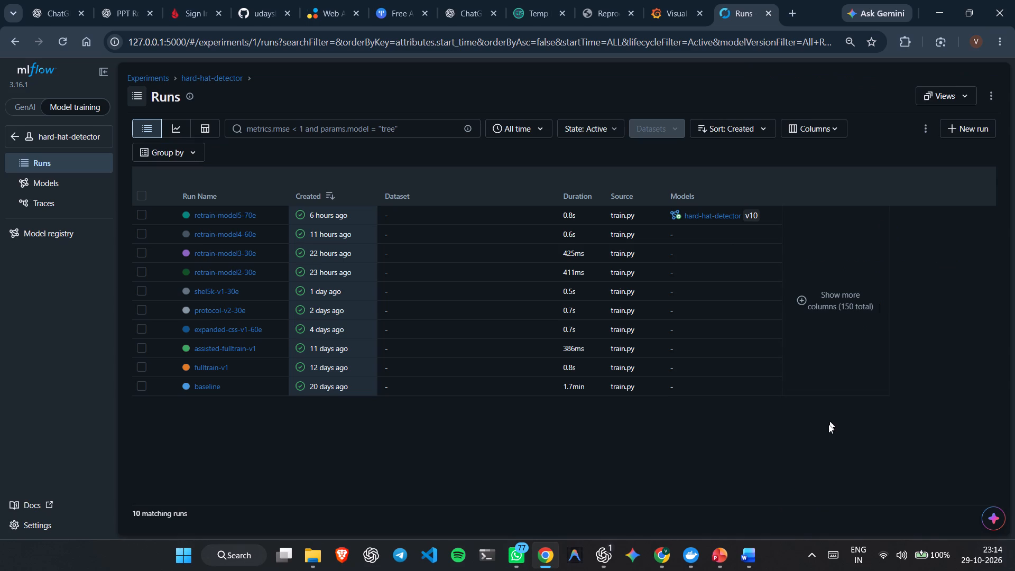
key(Print)
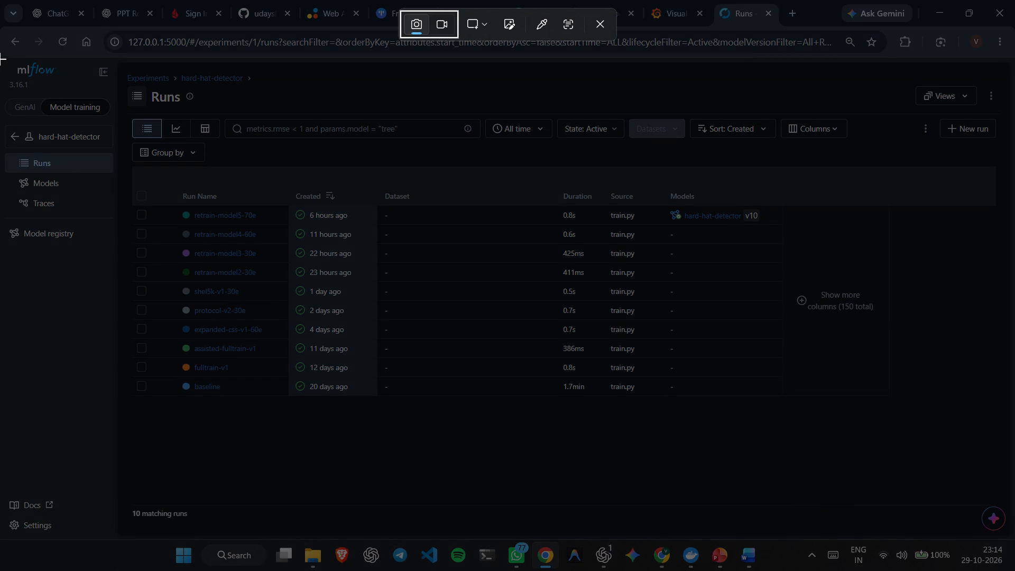
drag(0, 56, 1014, 498)
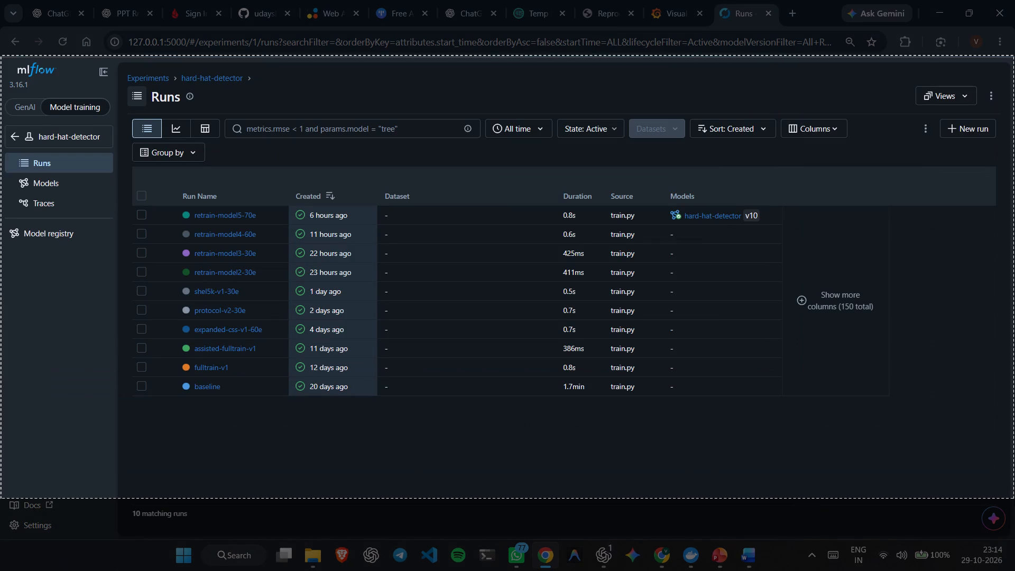
drag(1014, 498, 1014, 537)
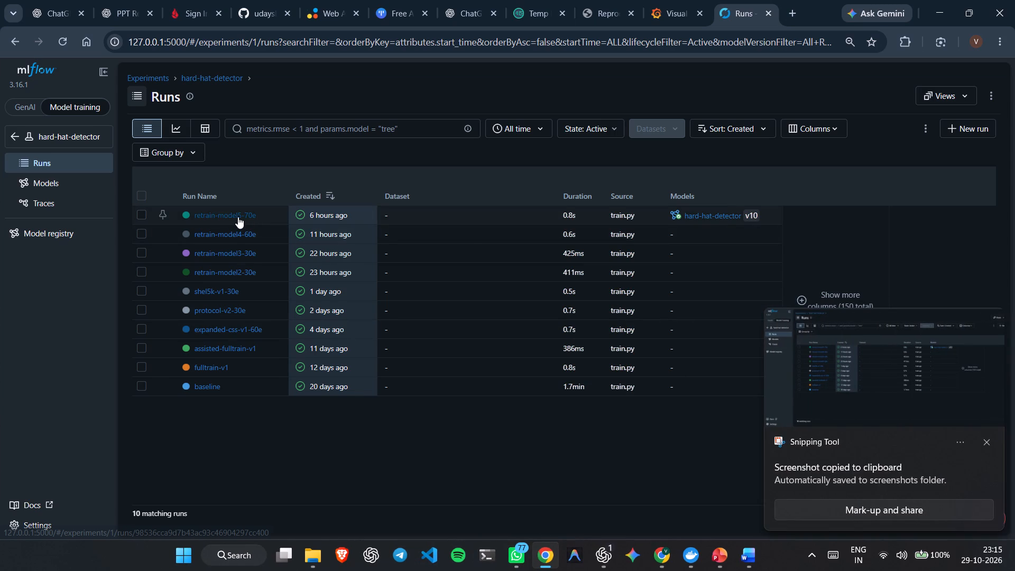
Open the retrain-model5-70e run and review its model metrics charts, from the learning rates down to the validation sections.
click(238, 217)
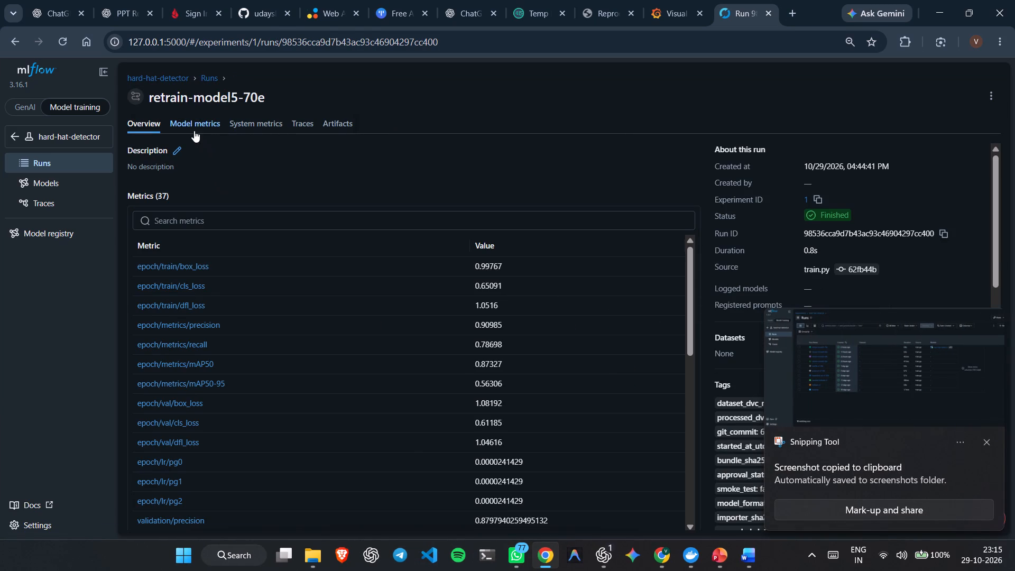
click(194, 131)
click(243, 131)
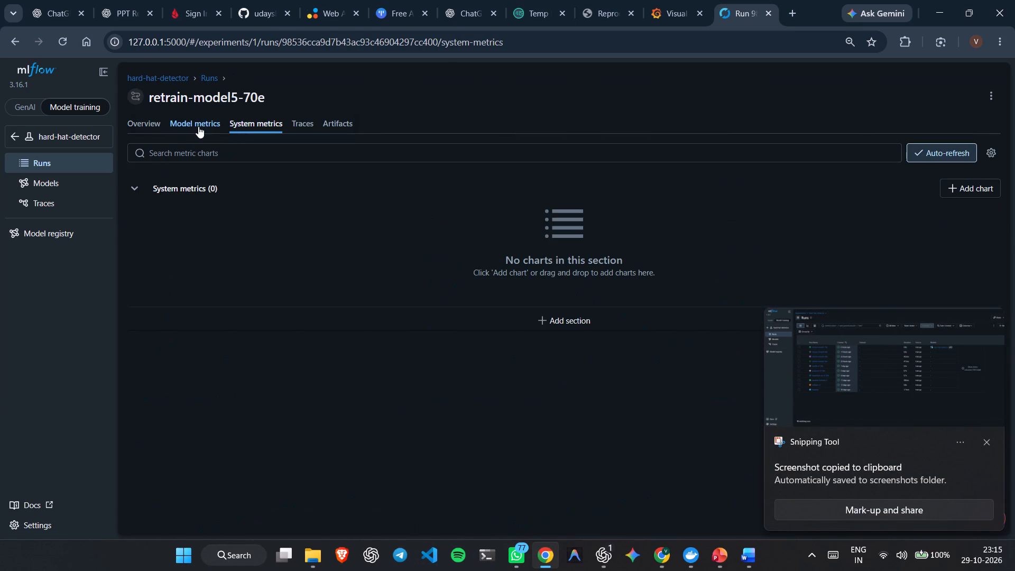
click(198, 125)
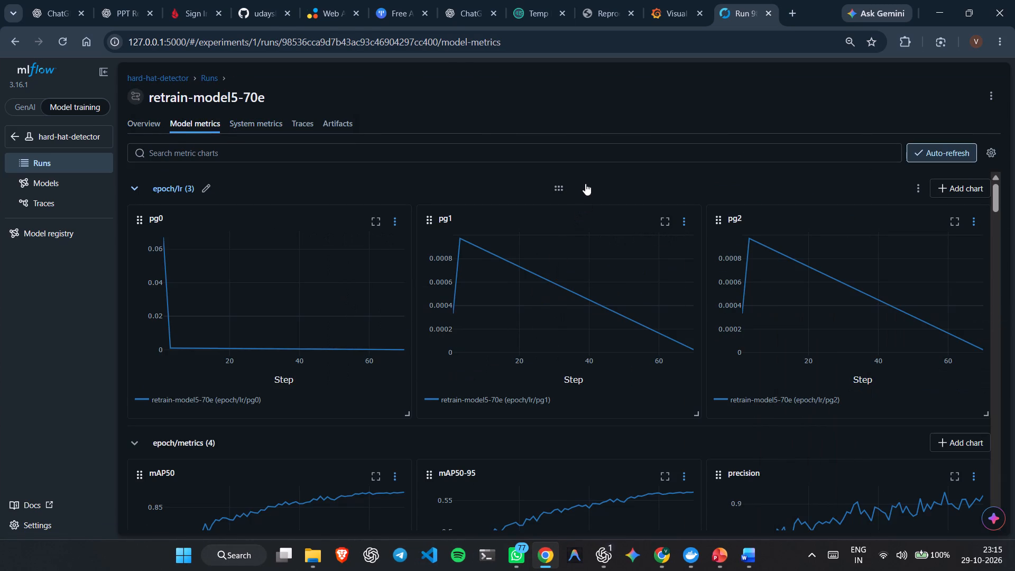
scroll(585, 183, right, 1)
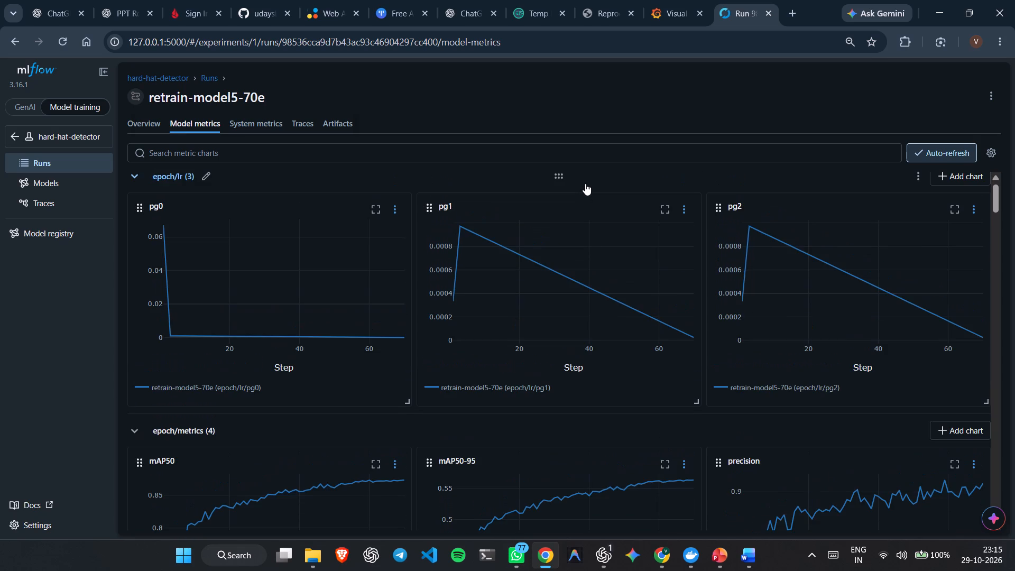
scroll(585, 183, right, 1)
scroll(585, 183, up, 1)
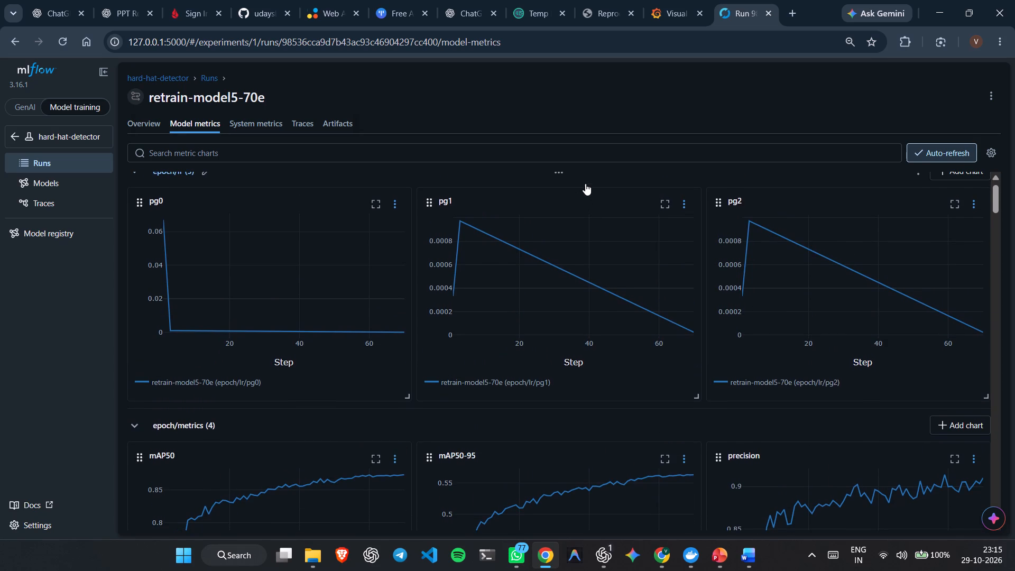
scroll(585, 183, down, 6)
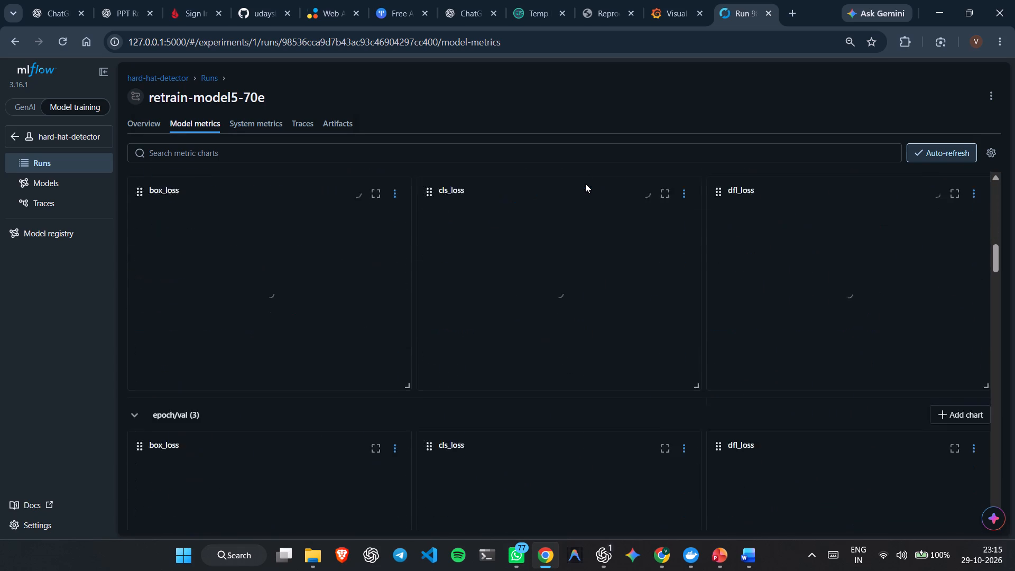
scroll(585, 183, down, 5)
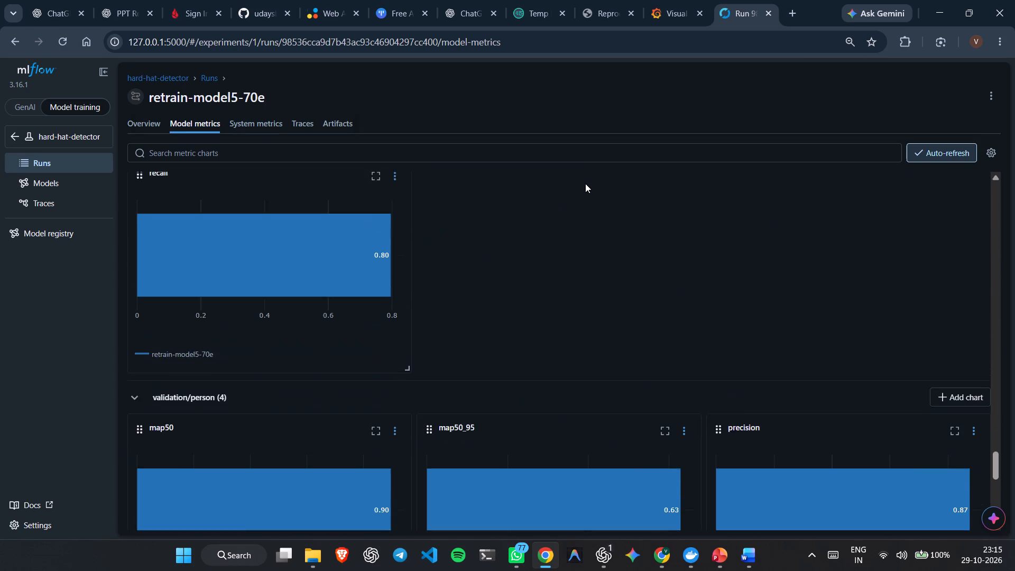
scroll(585, 183, down, 5)
scroll(585, 183, up, 2)
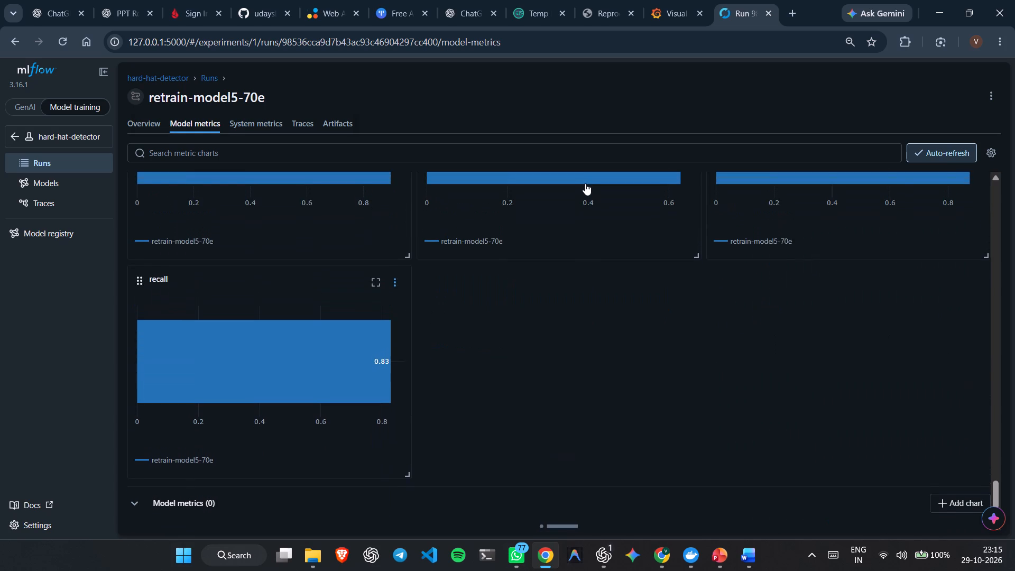
scroll(585, 183, up, 18)
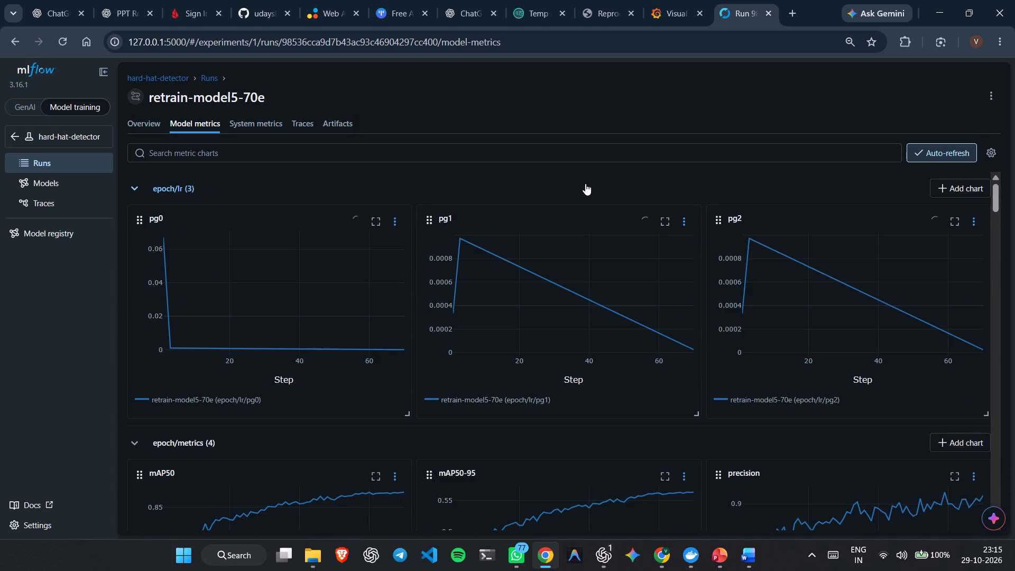
scroll(715, 240, down, 1)
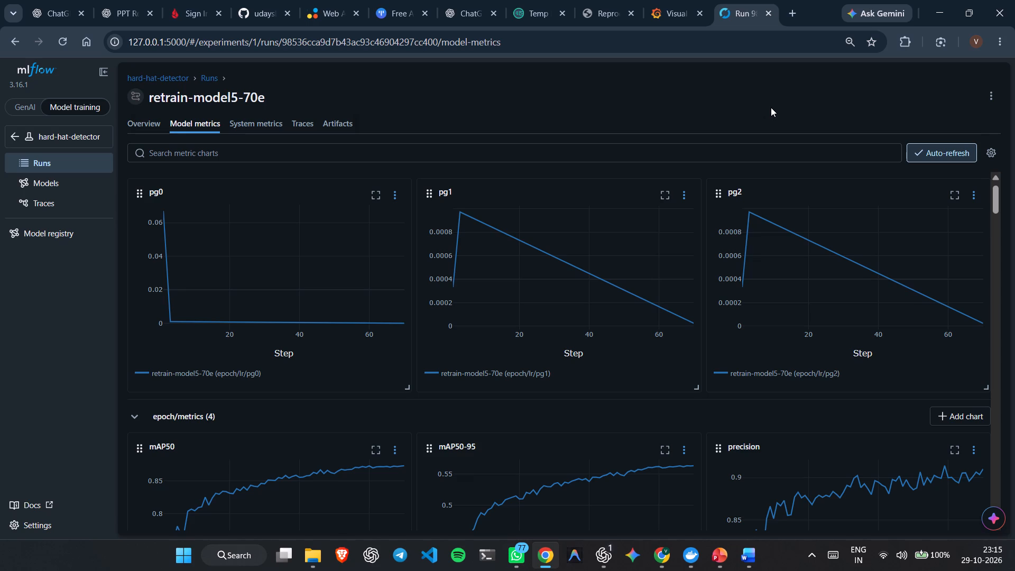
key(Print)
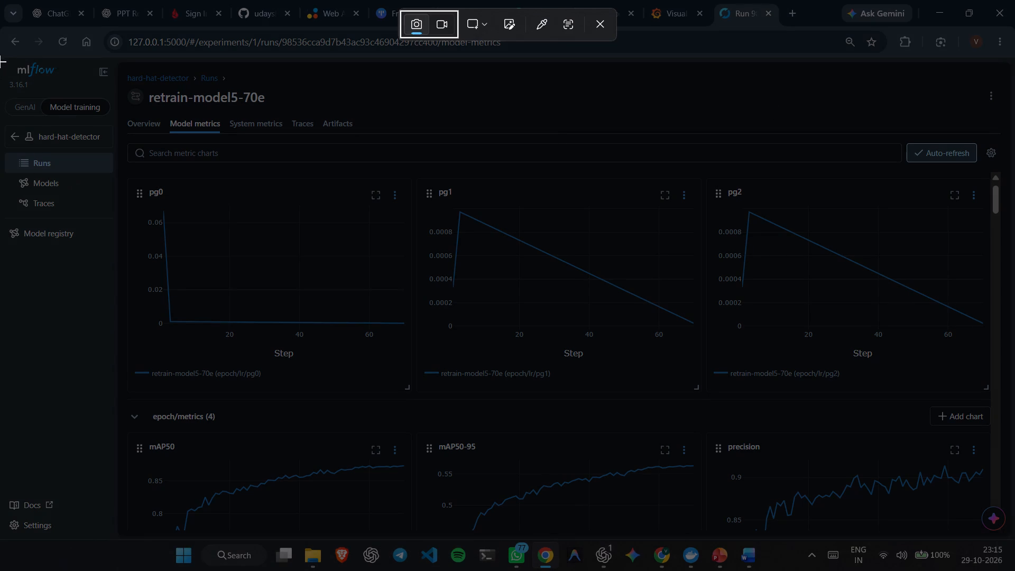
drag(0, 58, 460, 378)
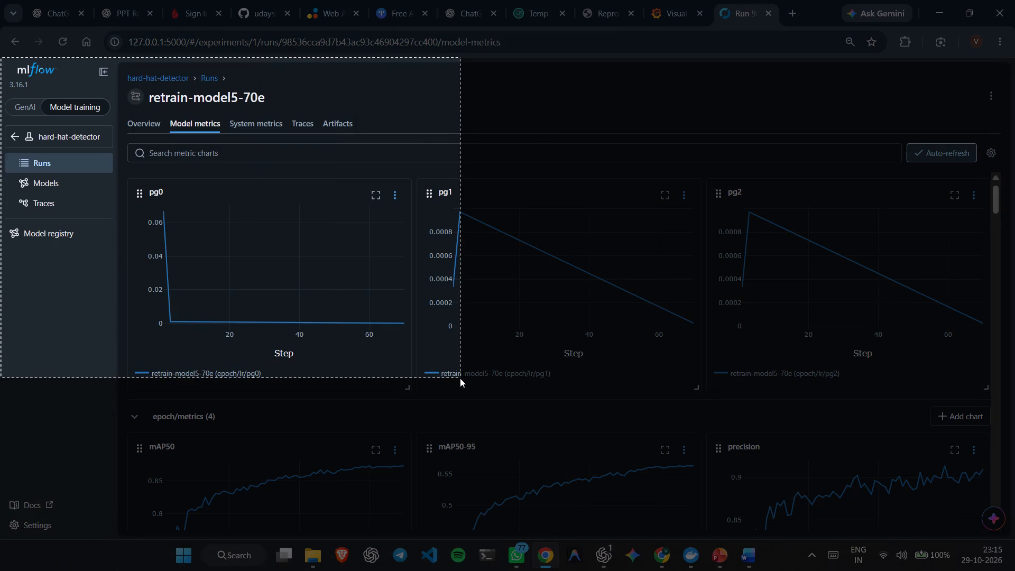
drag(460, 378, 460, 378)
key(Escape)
Capture a screenshot of the run's epoch/lr and epoch/metrics charts, from the address bar to just above the taskbar.
key(Print)
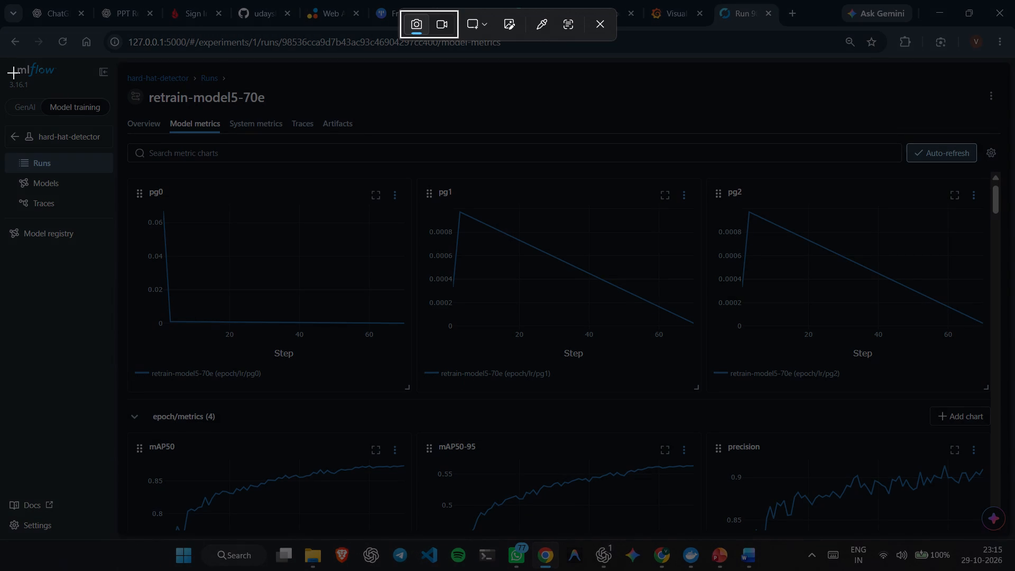
drag(0, 27, 532, 339)
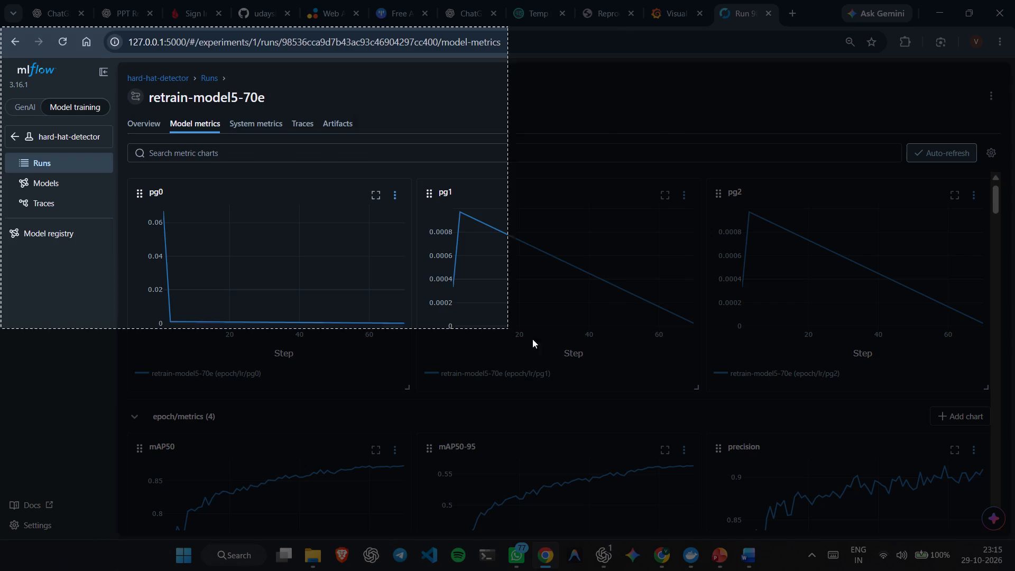
drag(532, 339, 1014, 543)
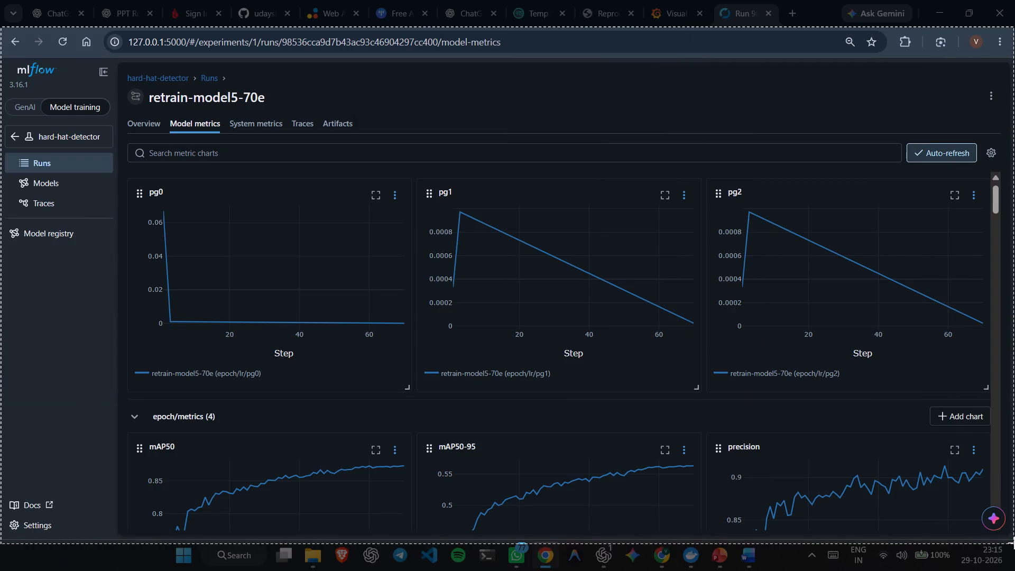
drag(1014, 543, 1014, 540)
Examine the run's precision, recall, training loss, retraining test and validation charts down to the end of the model metrics.
scroll(810, 428, down, 5)
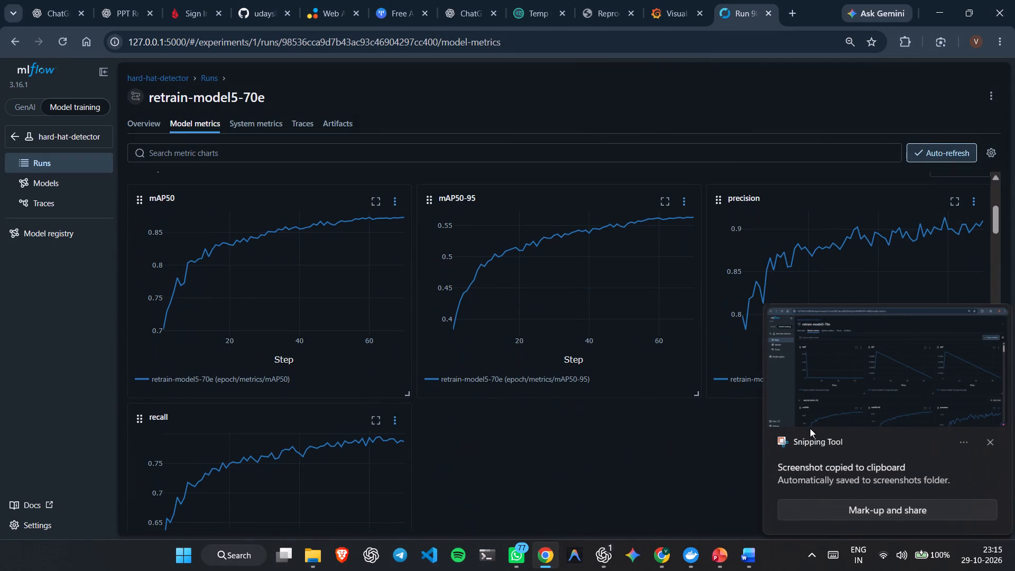
scroll(810, 428, down, 4)
scroll(628, 417, down, 5)
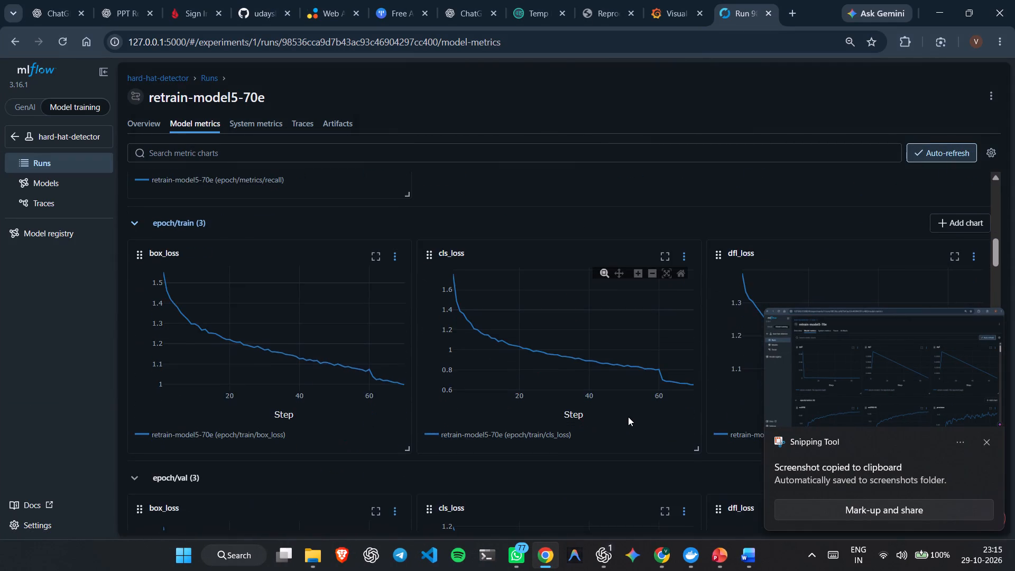
scroll(628, 417, down, 3)
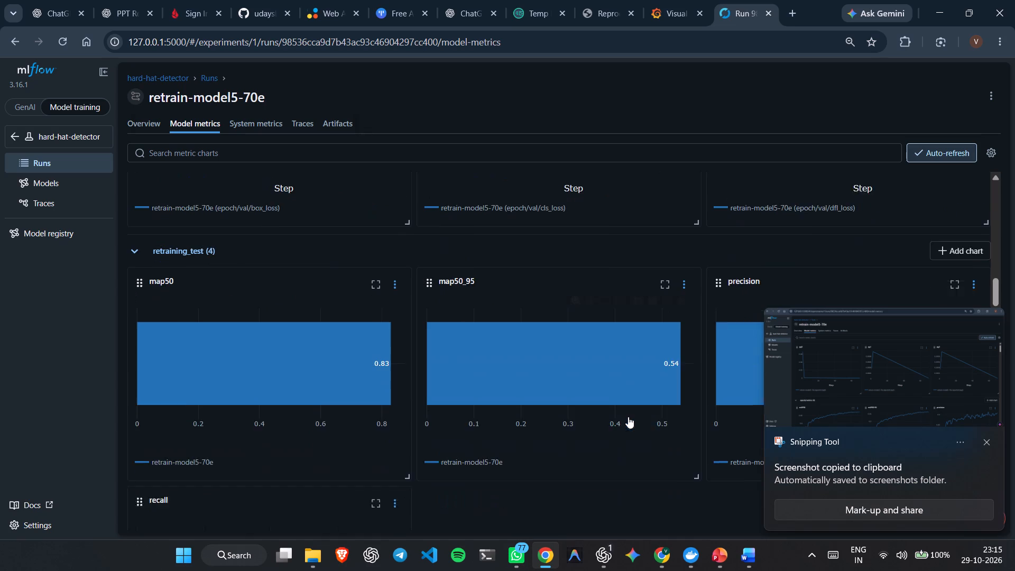
scroll(628, 417, down, 5)
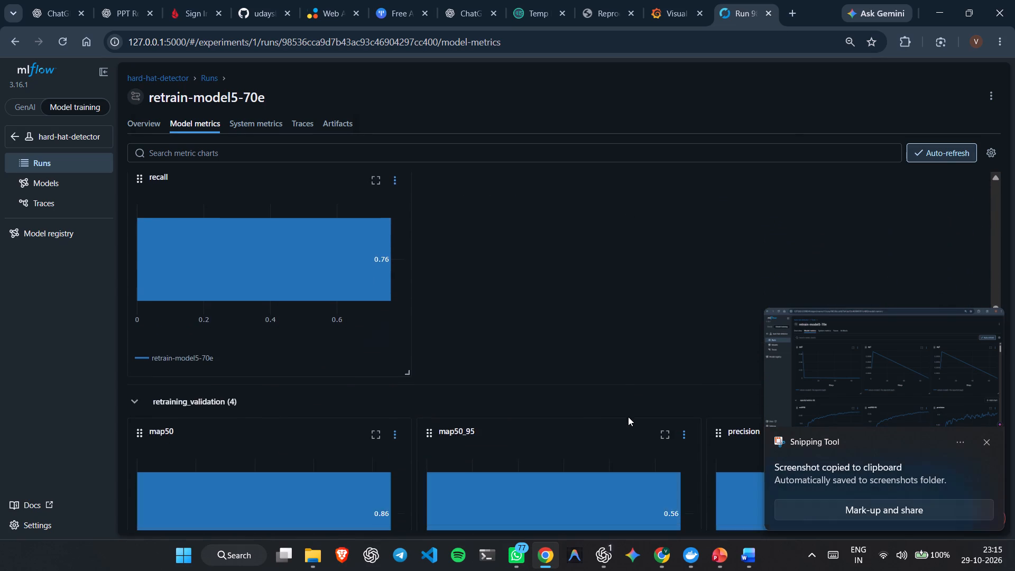
scroll(628, 417, down, 7)
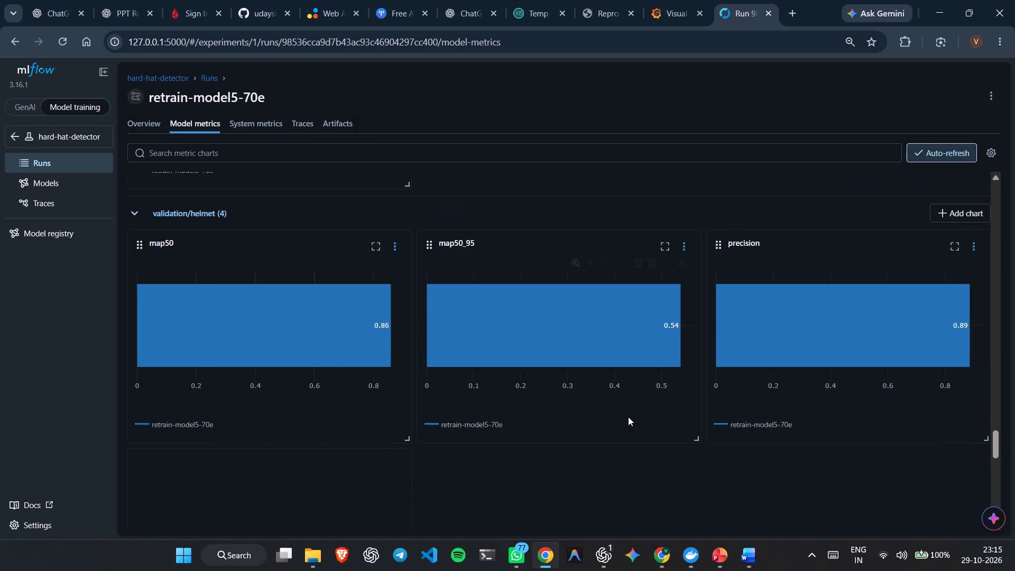
scroll(628, 417, down, 4)
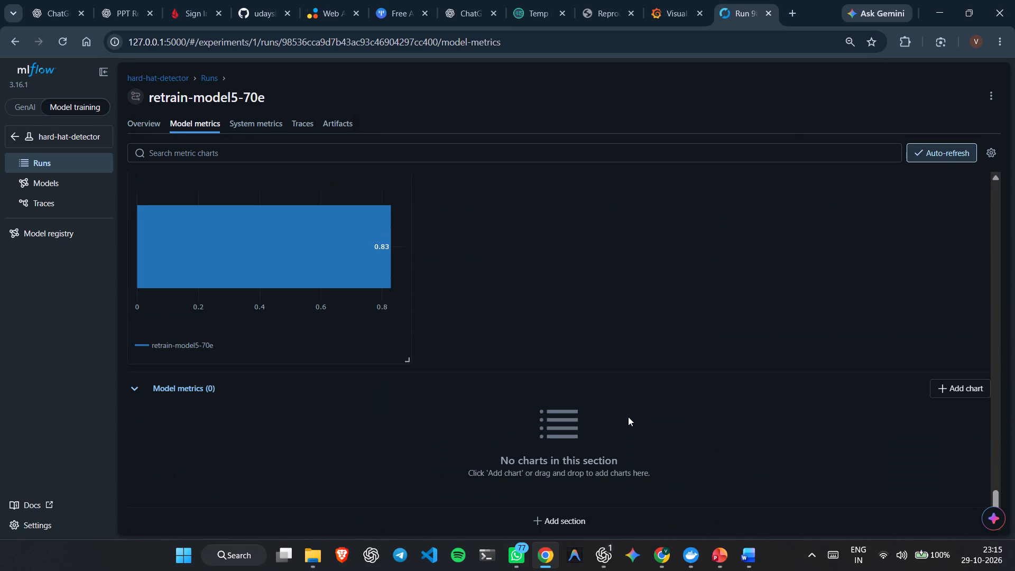
Switch to the detection console, view the Detector health page from the supporting evidence section, and close it again.
click(636, 0)
scroll(650, 377, down, 1)
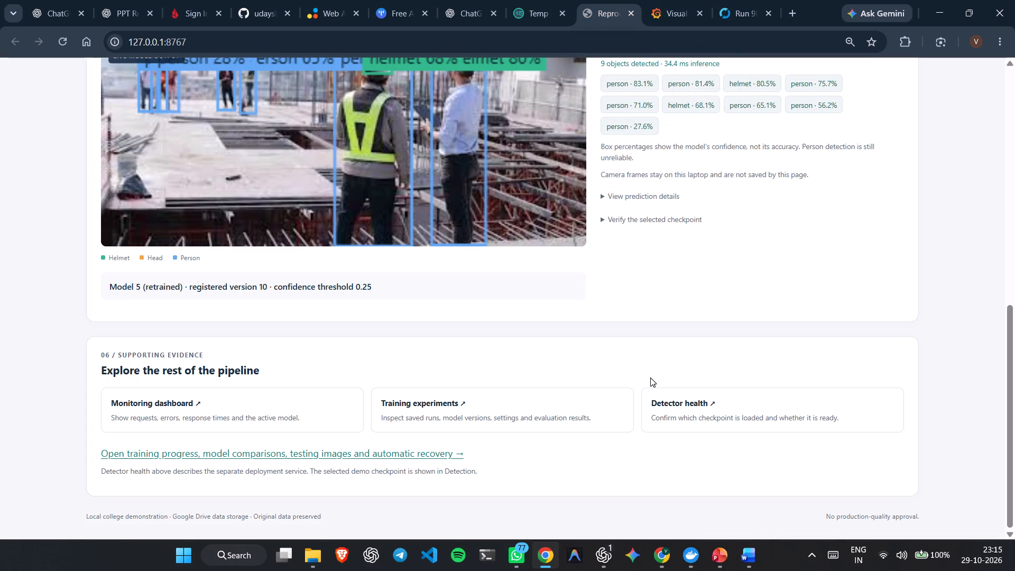
scroll(650, 377, down, 1)
click(694, 417)
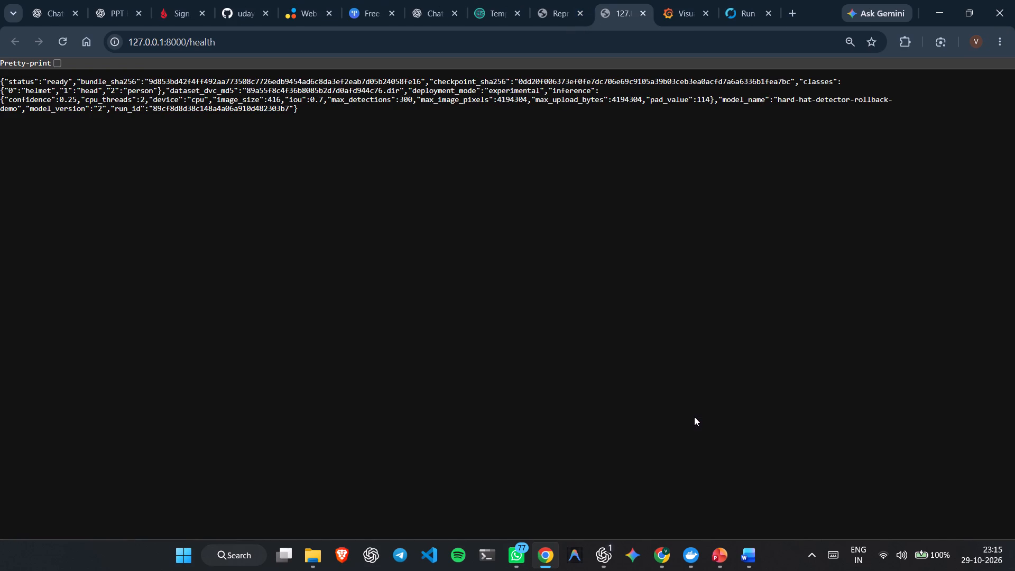
click(564, 0)
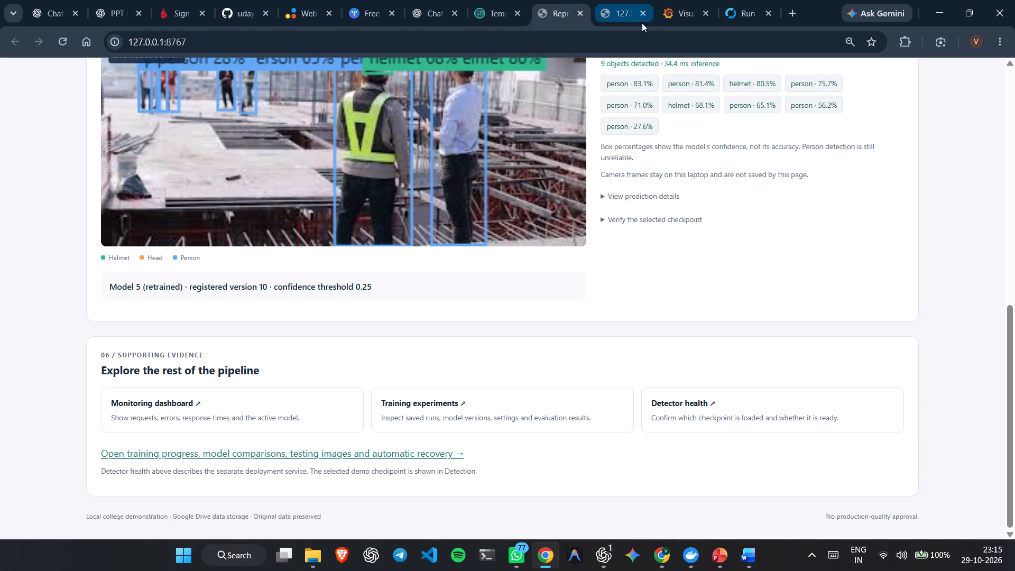
click(642, 13)
View the prediction details under Detection results, collapse them, and look back over the console up to its page header.
scroll(643, 252, up, 1)
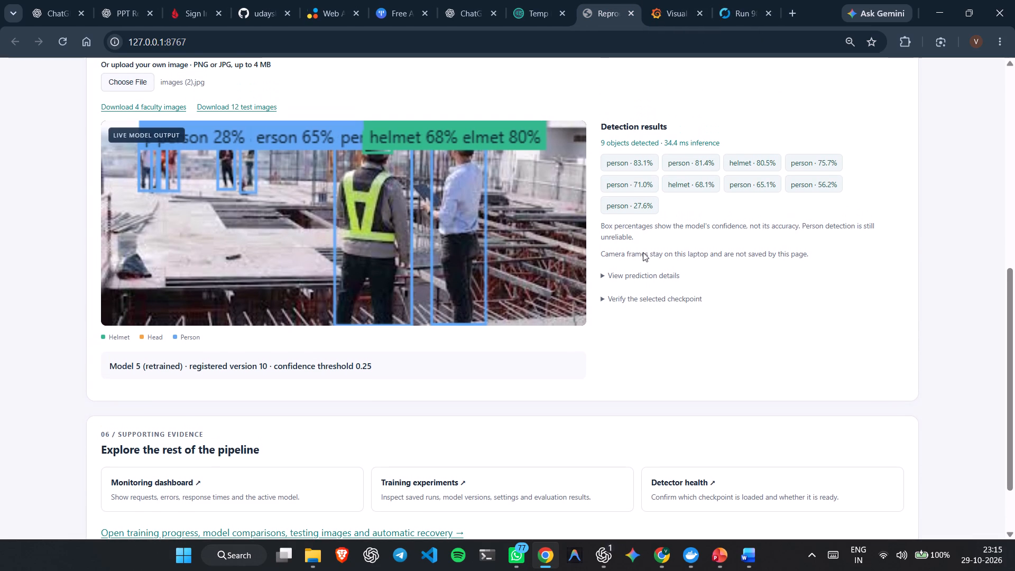
click(642, 276)
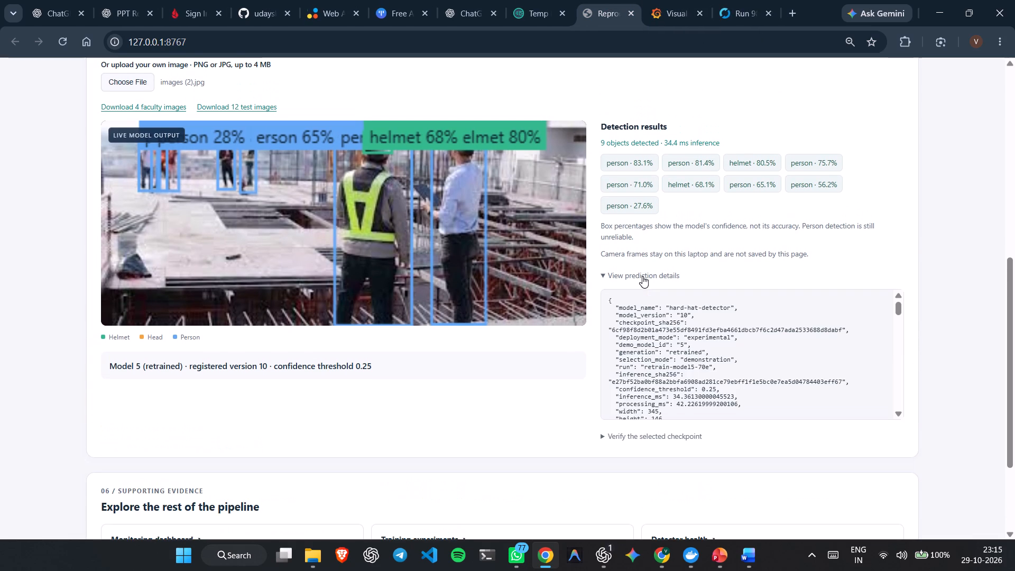
click(642, 276)
scroll(531, 321, up, 1)
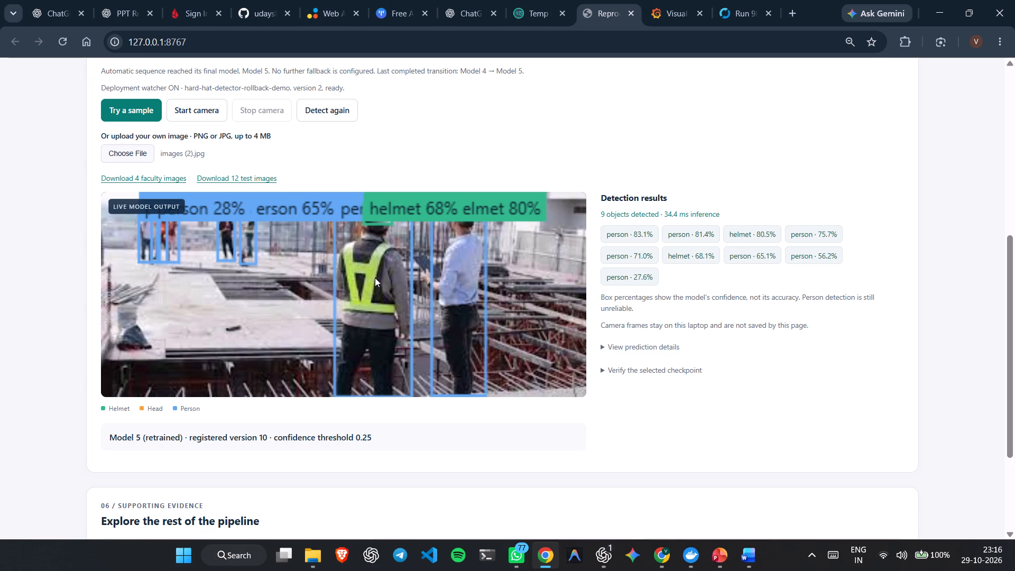
scroll(405, 180, up, 3)
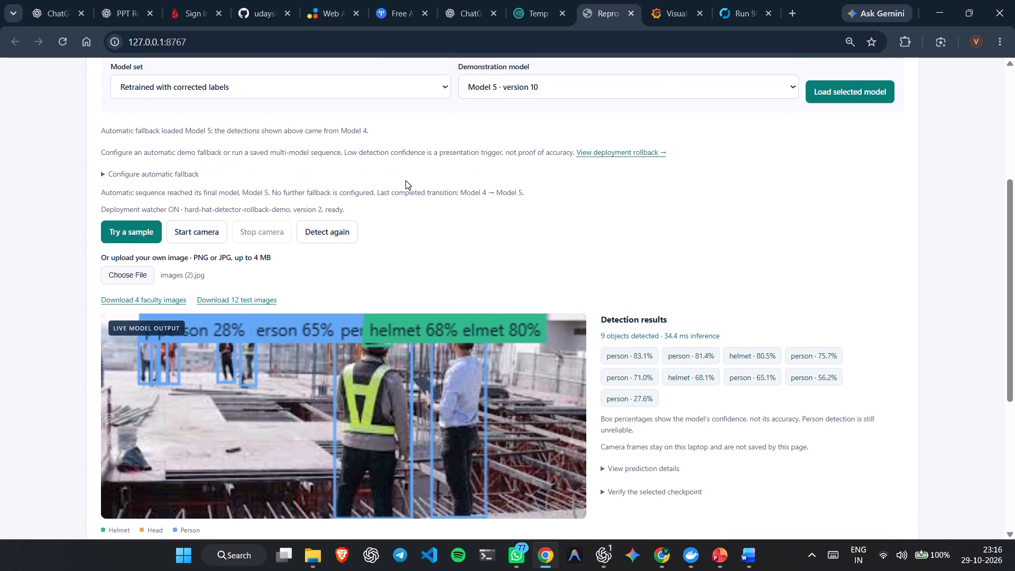
scroll(405, 180, up, 7)
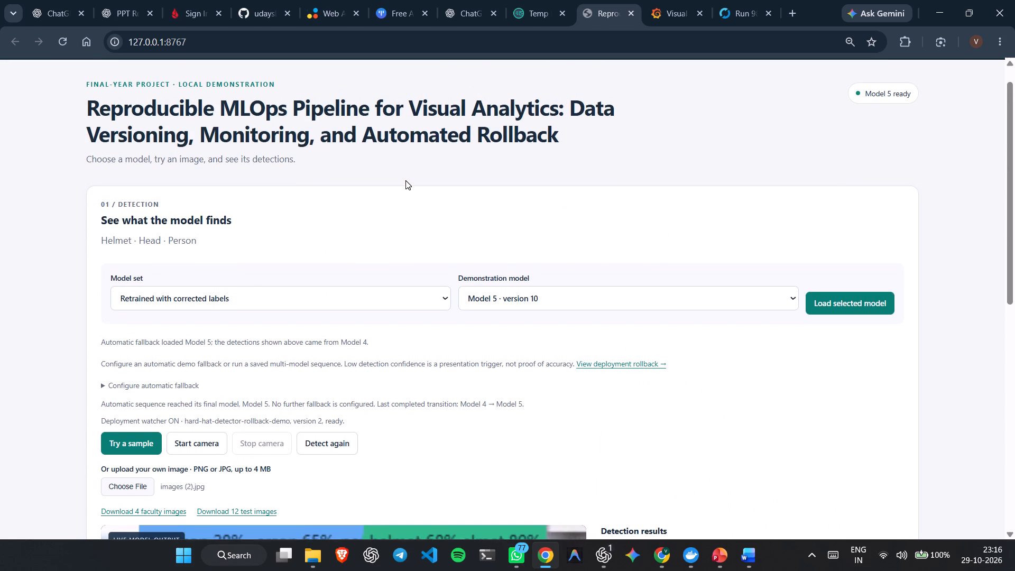
Switch to the major_project stage-1 Review presentation in PowerPoint.
key(alt+Tab)
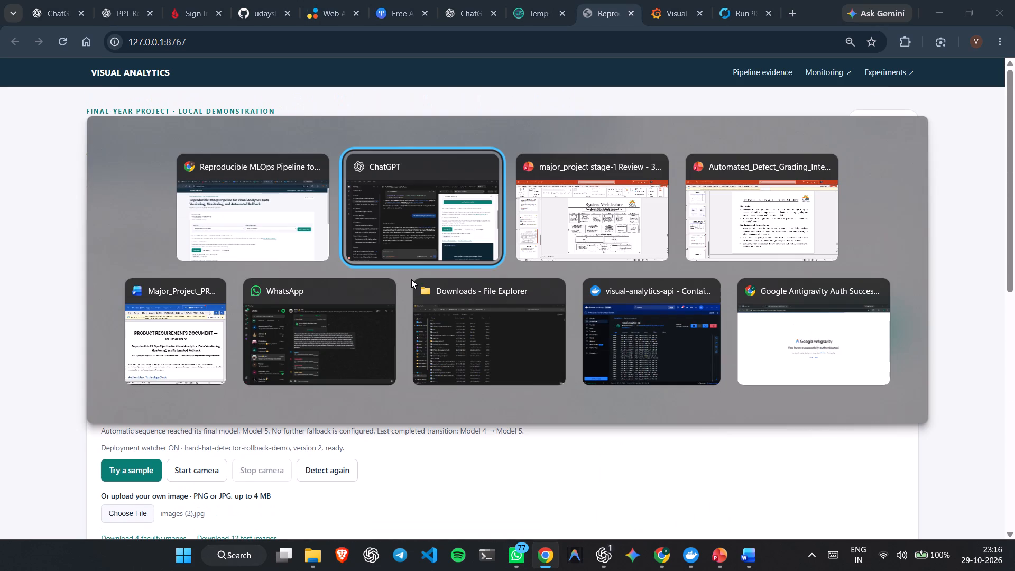
key(alt+Tab)
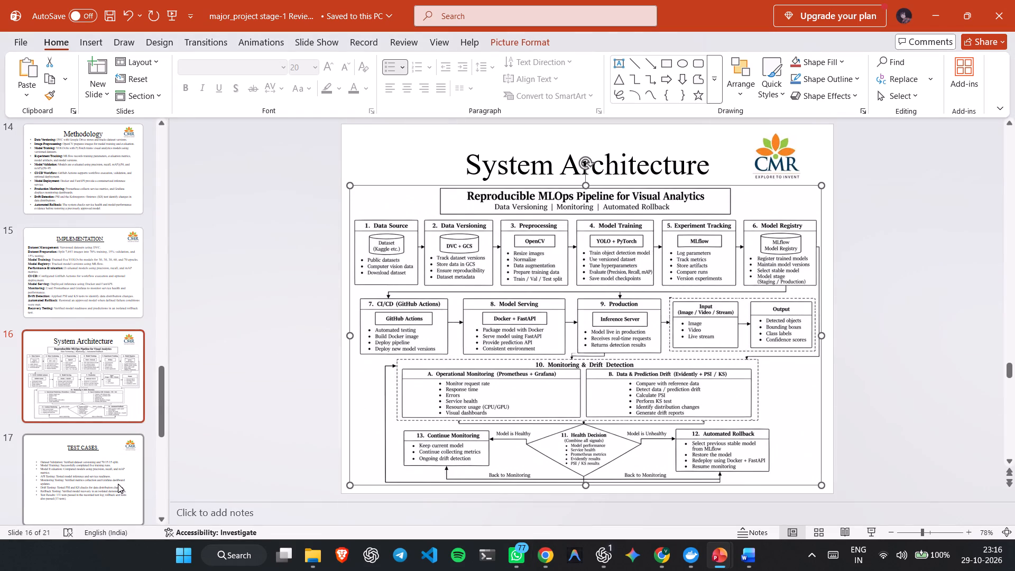
Duplicate the empty RESULTS slide and return to the first of the two, slide 18.
scroll(118, 484, down, 3)
click(106, 255)
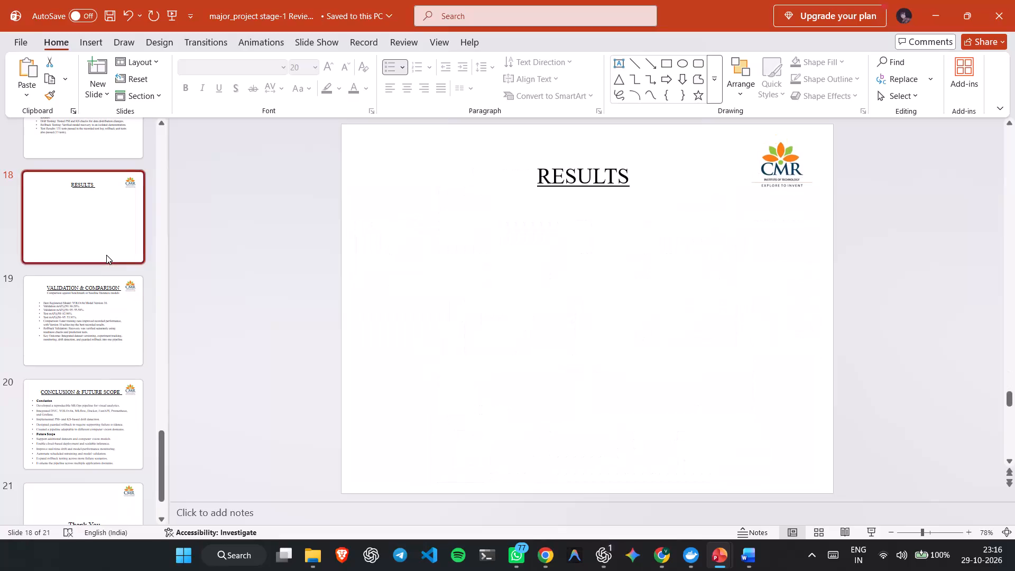
right_click(106, 255)
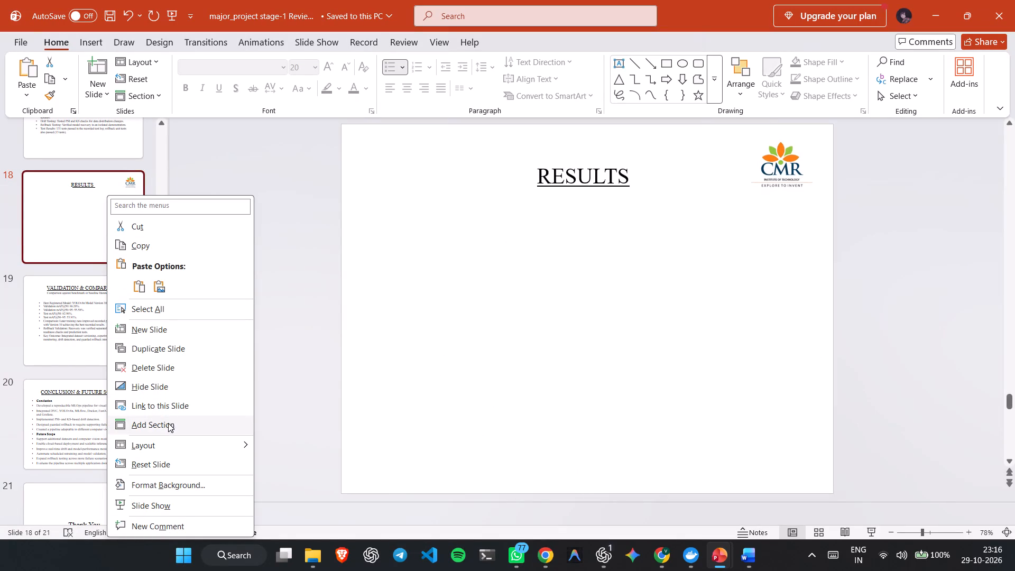
click(170, 353)
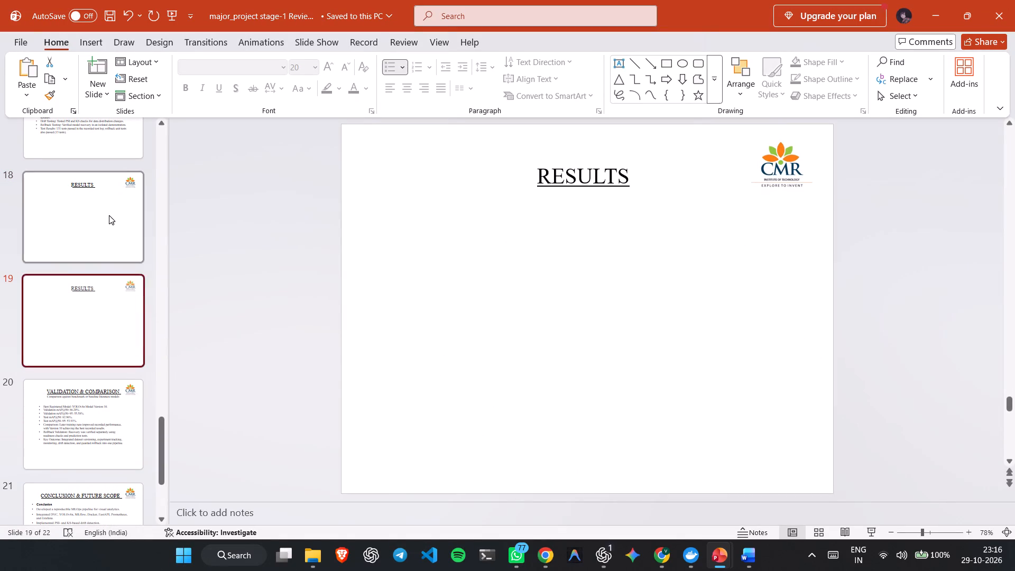
click(109, 215)
click(486, 310)
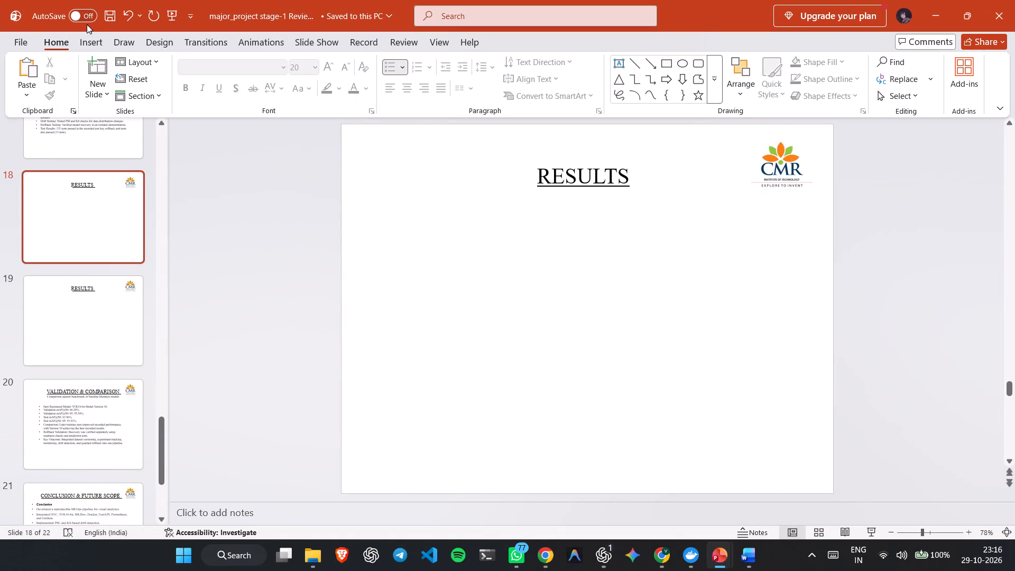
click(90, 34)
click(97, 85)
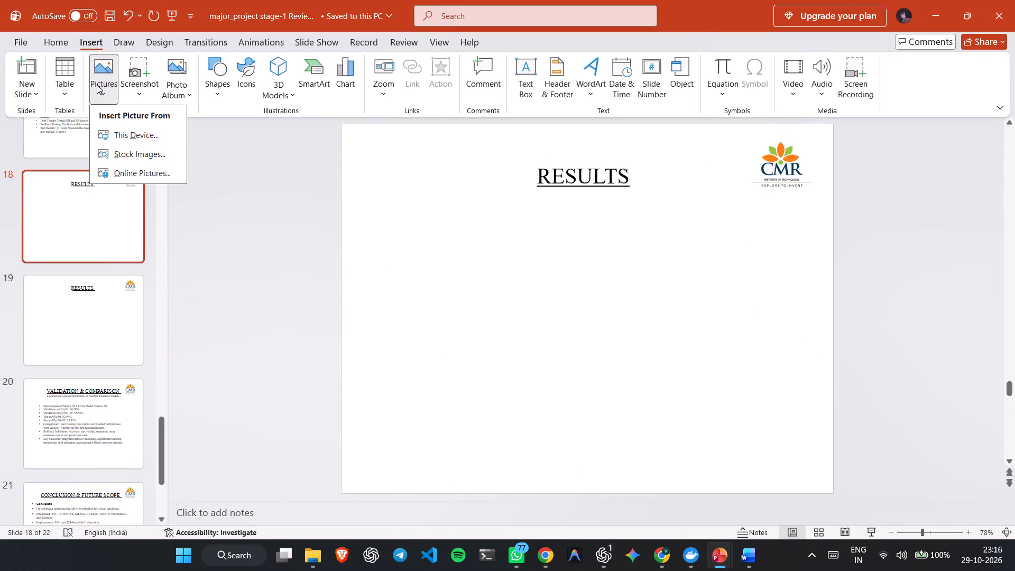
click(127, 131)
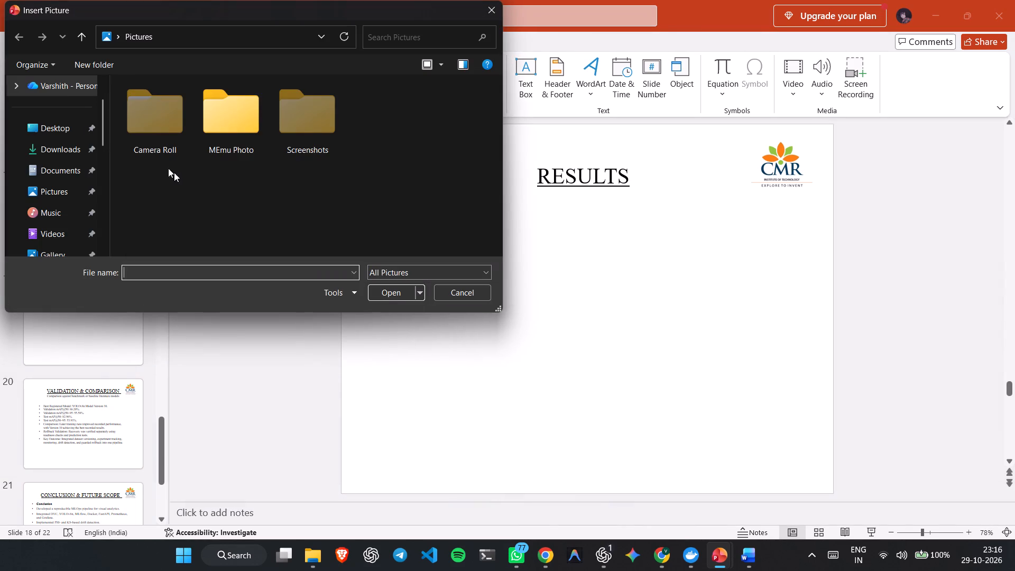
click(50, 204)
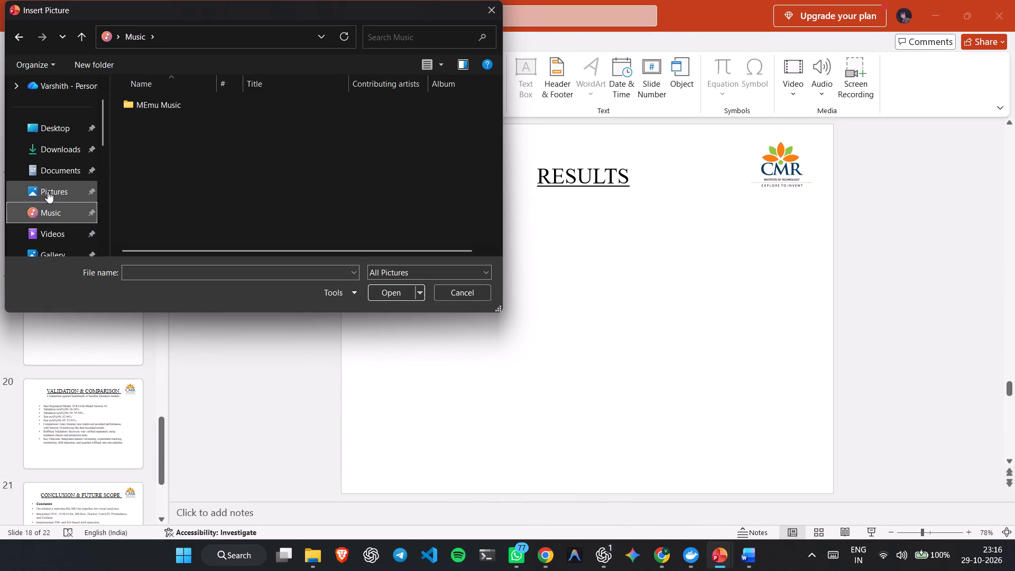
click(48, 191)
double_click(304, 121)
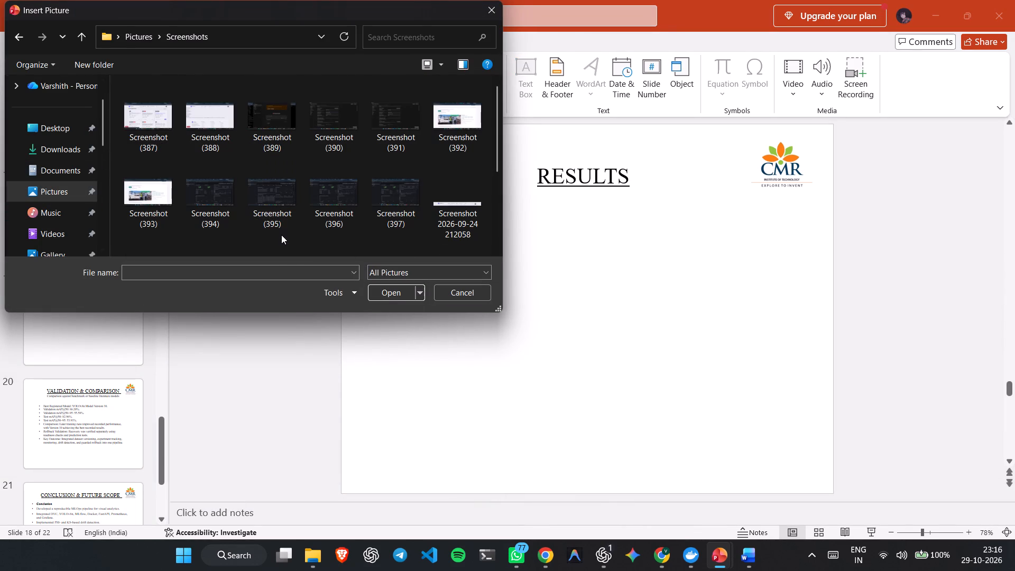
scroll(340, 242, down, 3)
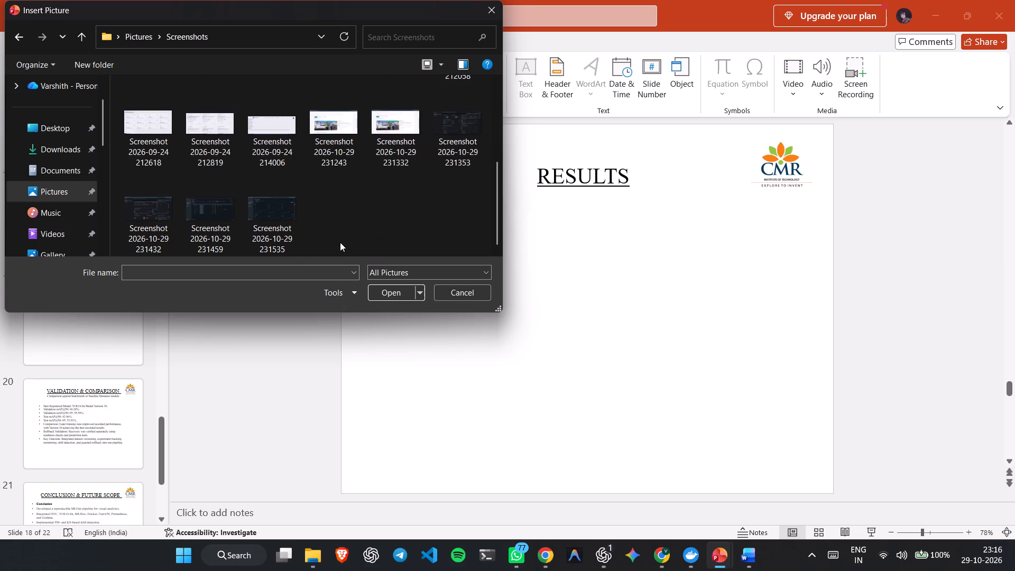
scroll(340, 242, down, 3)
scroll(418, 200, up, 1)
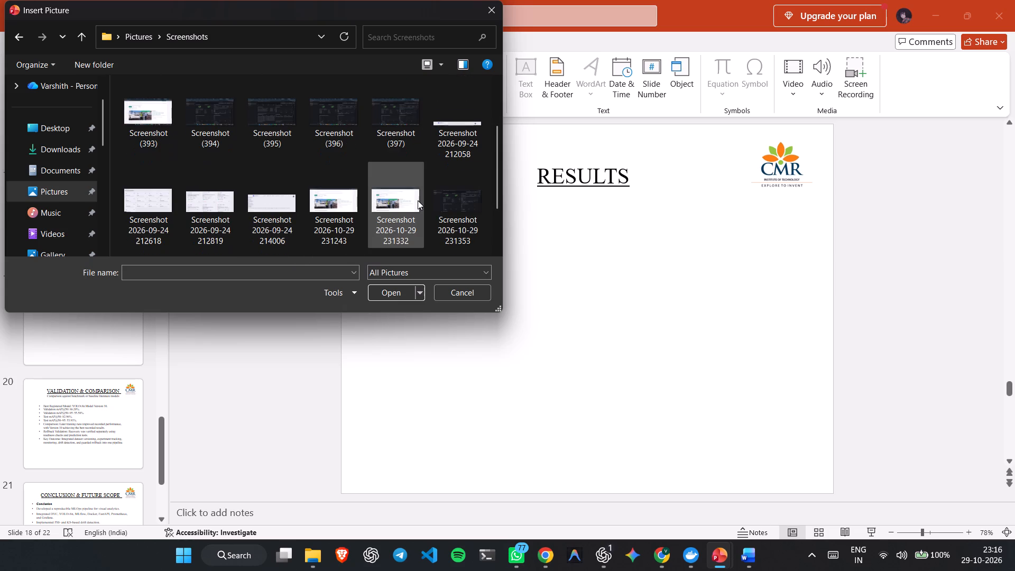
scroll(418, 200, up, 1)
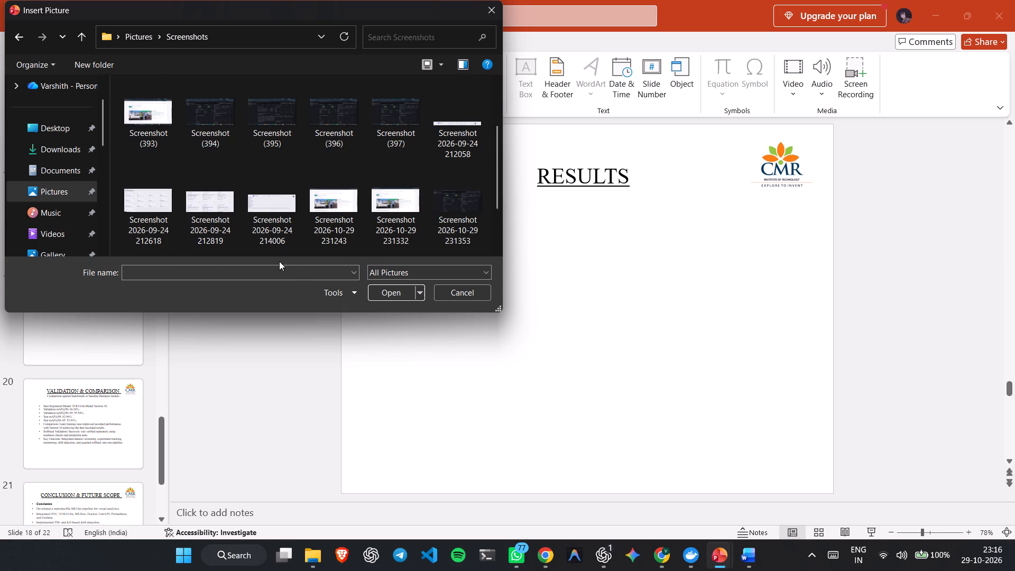
Switch to File Explorer, open the Screenshots folder in Pictures, and preview Screenshot (397), closing the preview when done.
click(304, 567)
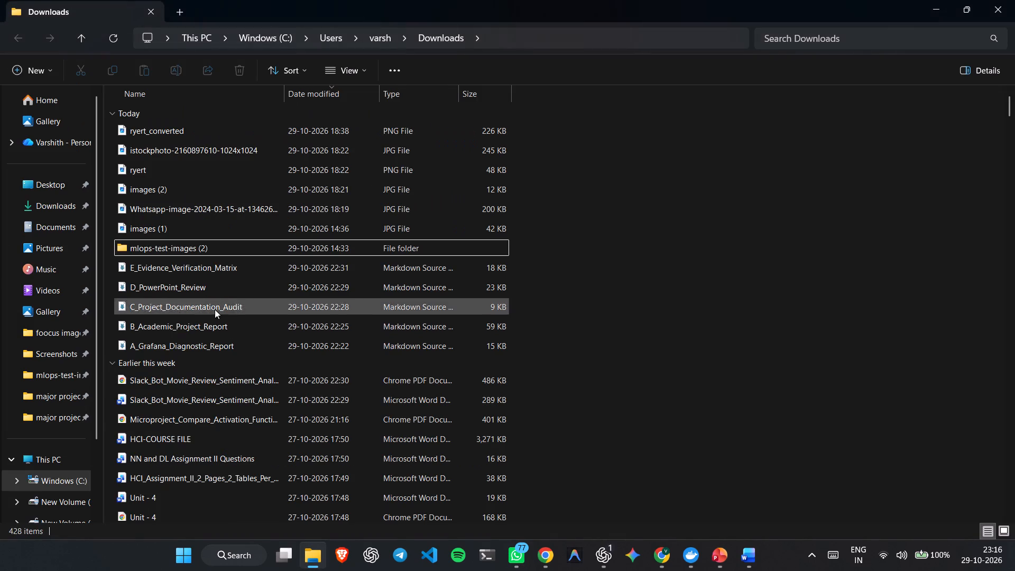
click(55, 252)
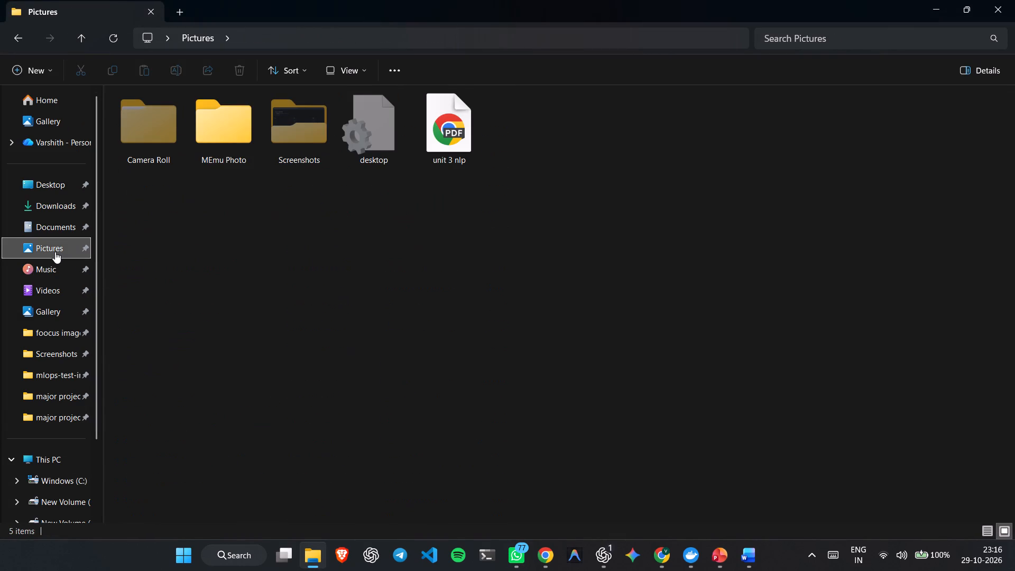
double_click(290, 121)
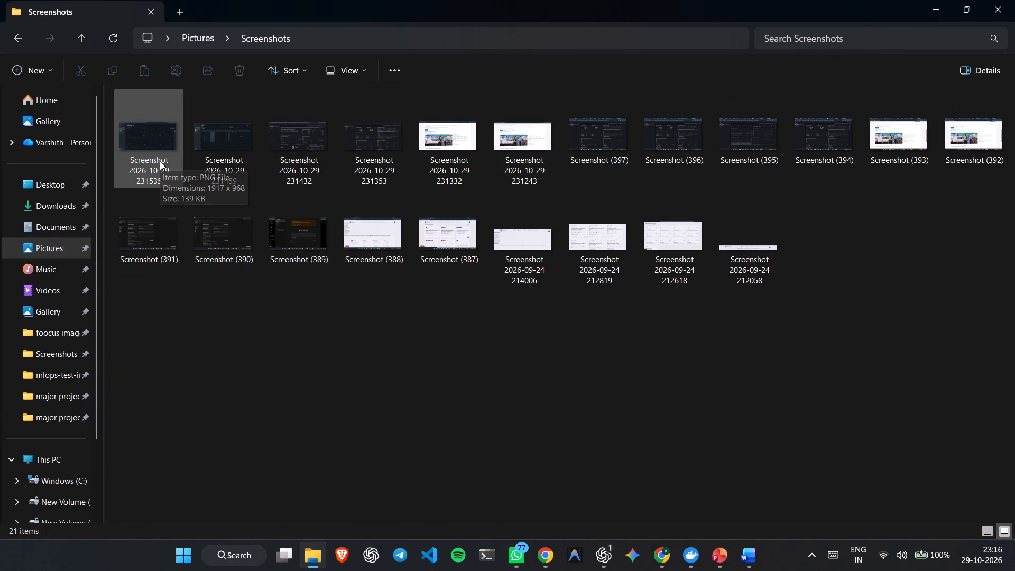
double_click(606, 148)
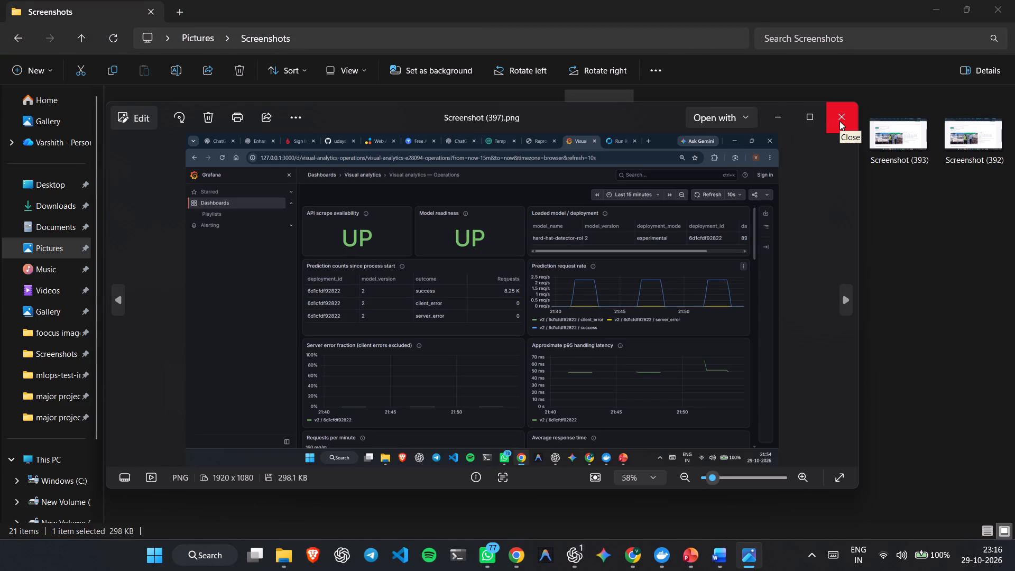
click(839, 121)
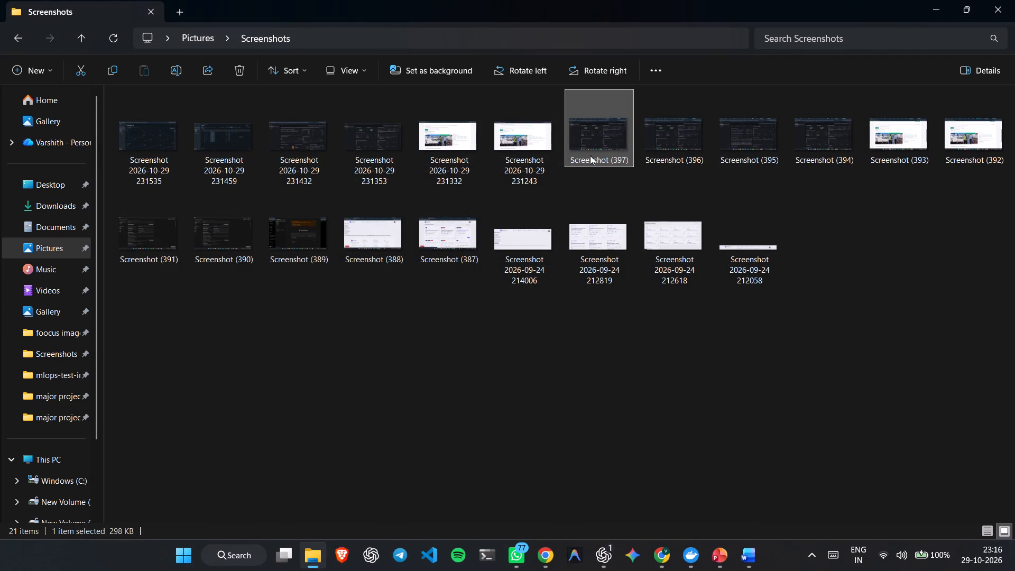
right_click(537, 134)
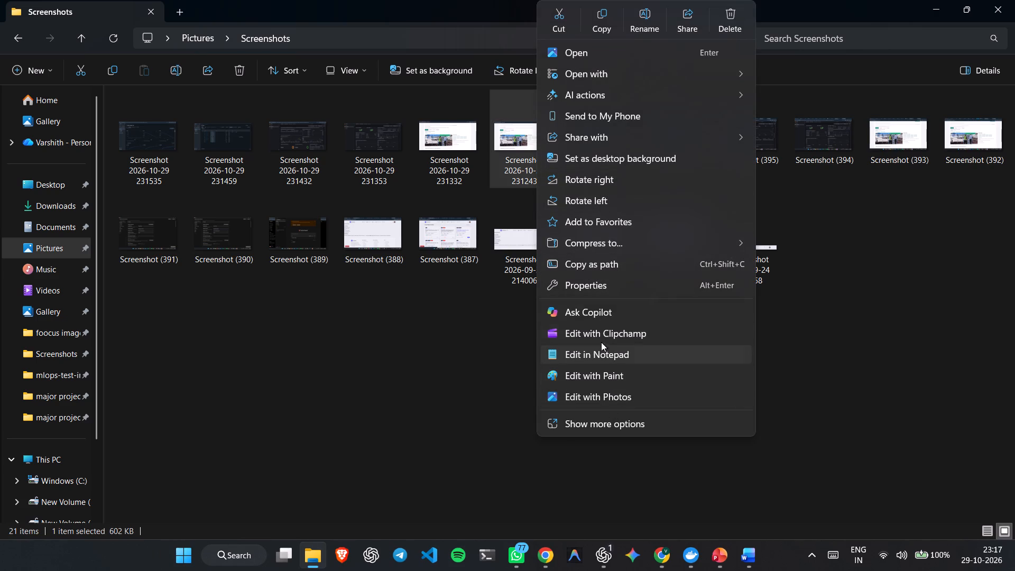
click(598, 283)
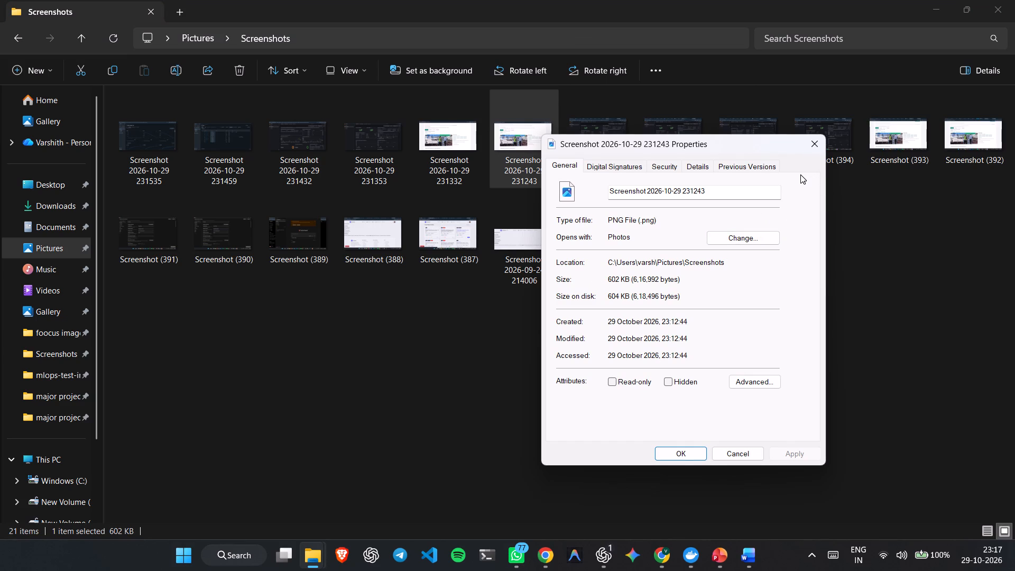
click(816, 143)
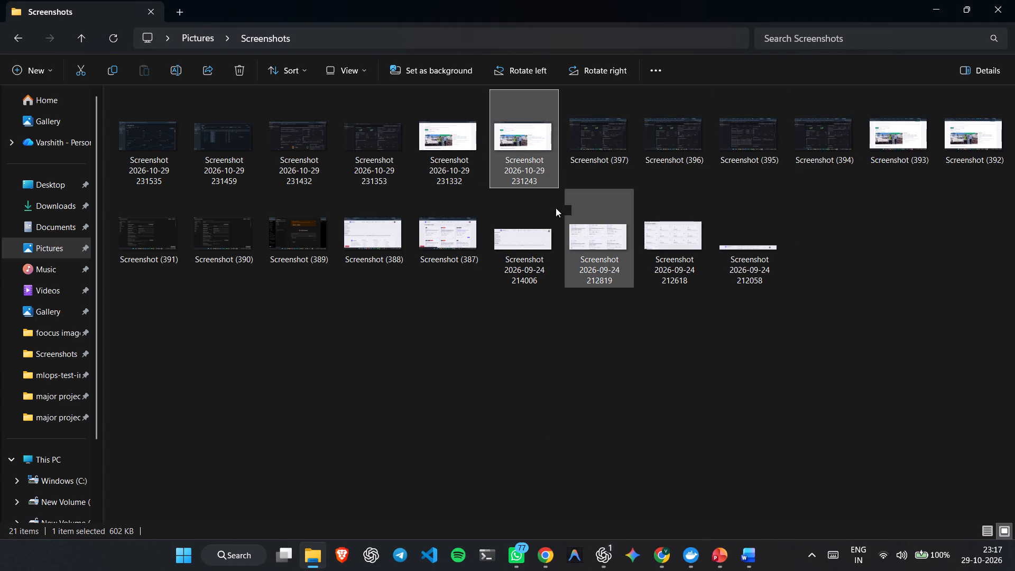
double_click(521, 147)
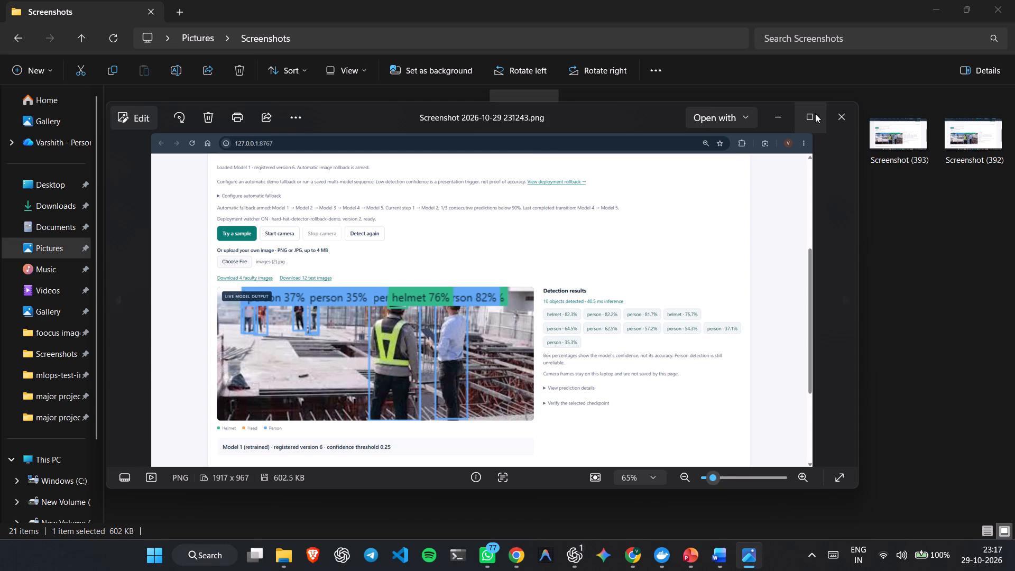
click(849, 121)
double_click(430, 155)
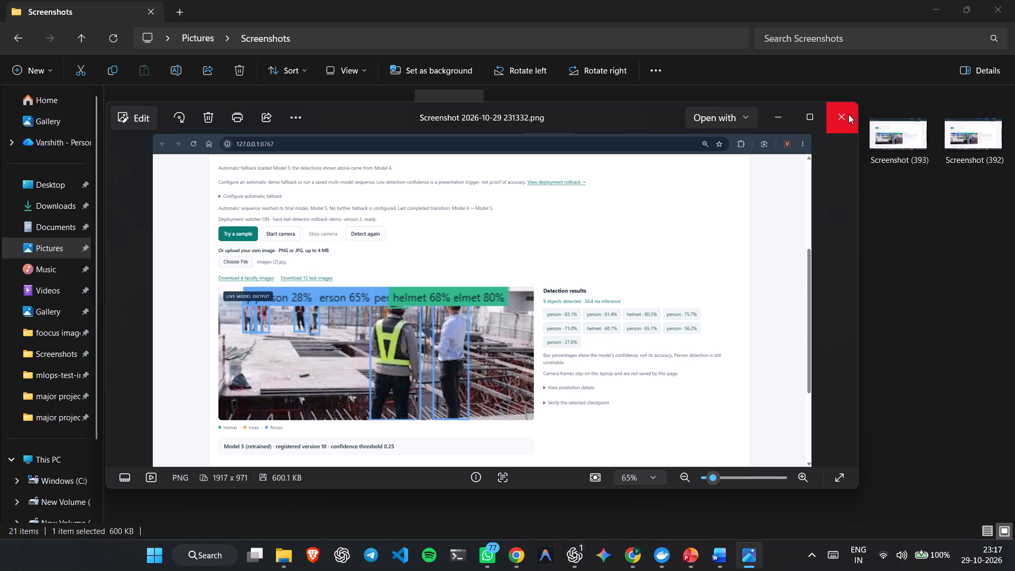
click(848, 114)
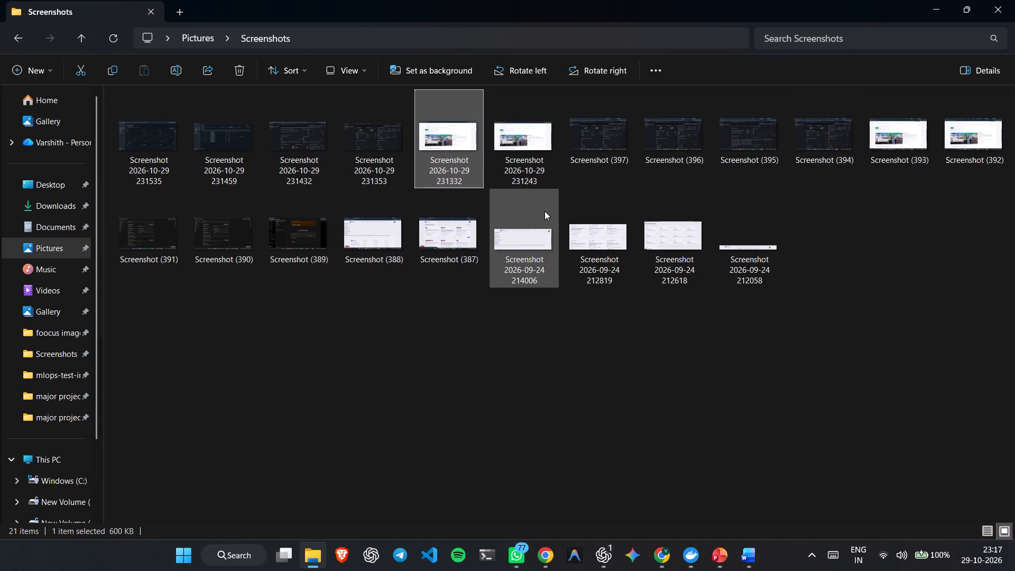
Copy the six screenshots dated 2026-10-29 and paste them onto RESULTS slide 18 in PowerPoint, dismissing the open picture picker.
drag(559, 183, 534, 180)
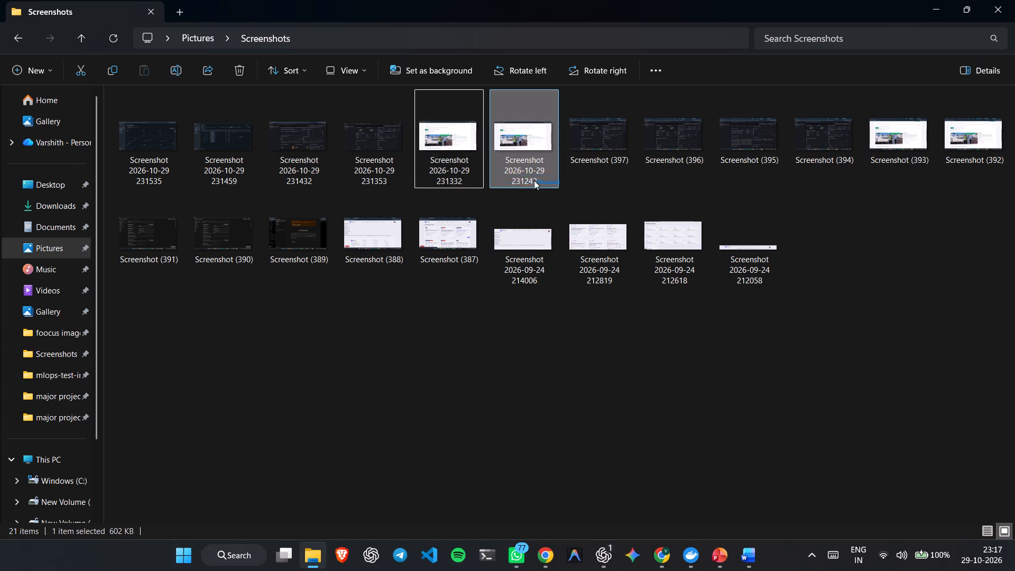
drag(534, 180, 169, 158)
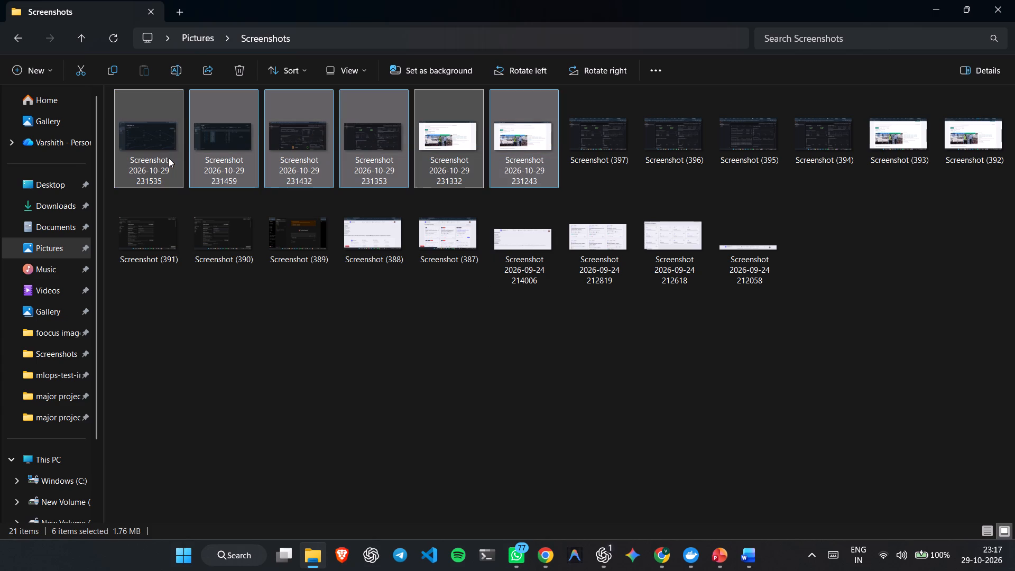
key(ctrl+c)
key(alt+Tab)
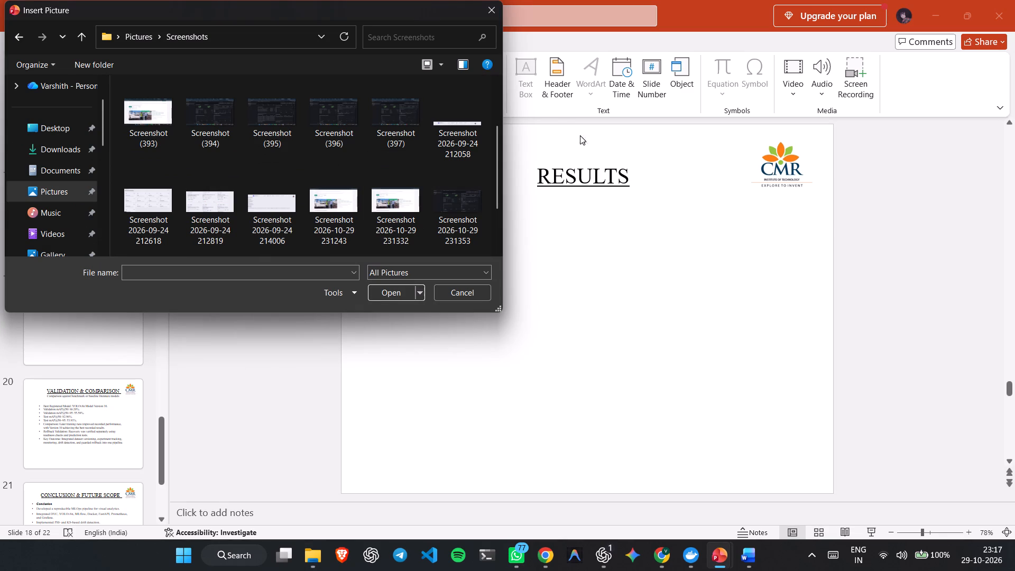
click(489, 13)
click(527, 319)
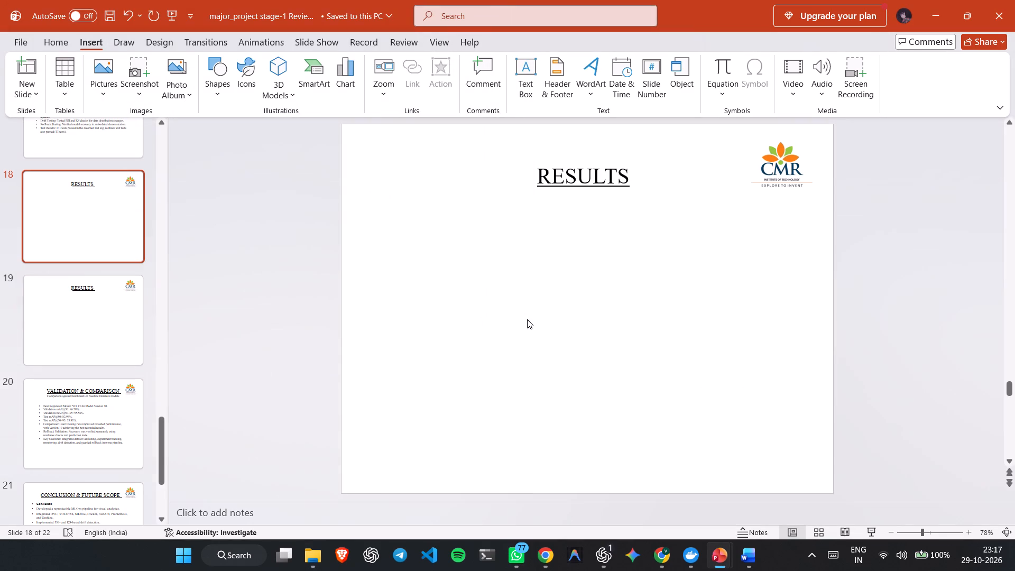
key(ctrl+v)
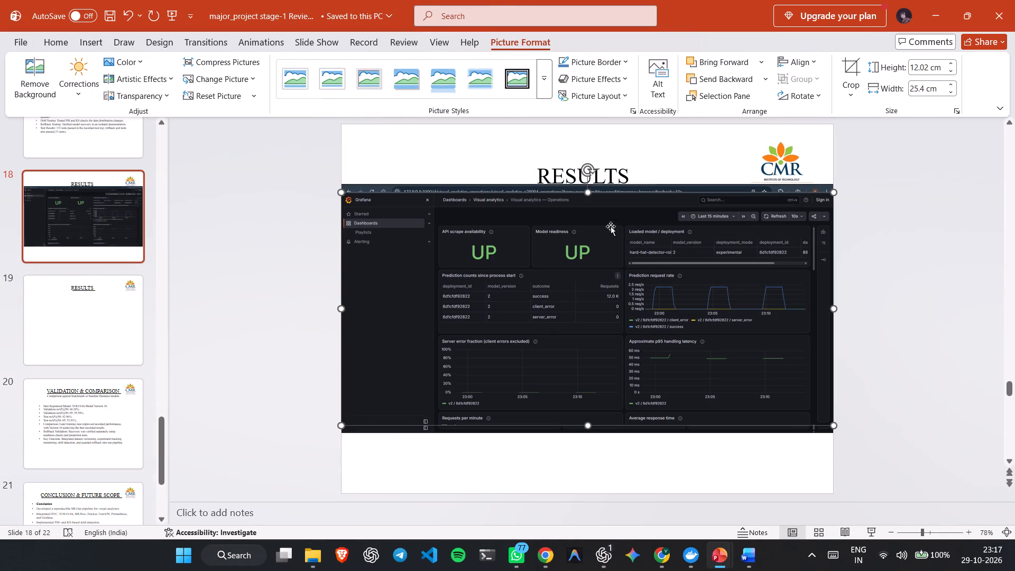
Reposition the topmost Grafana operations screenshot at the slide's left edge and shrink it to about 8.01 cm high by 16.93 cm wide.
drag(583, 195, 592, 261)
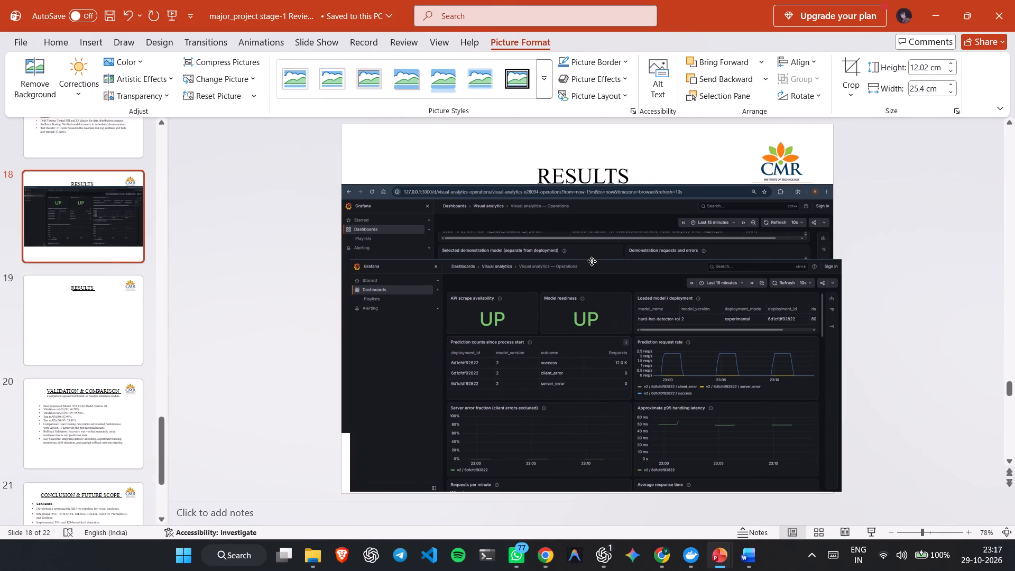
drag(592, 261, 587, 254)
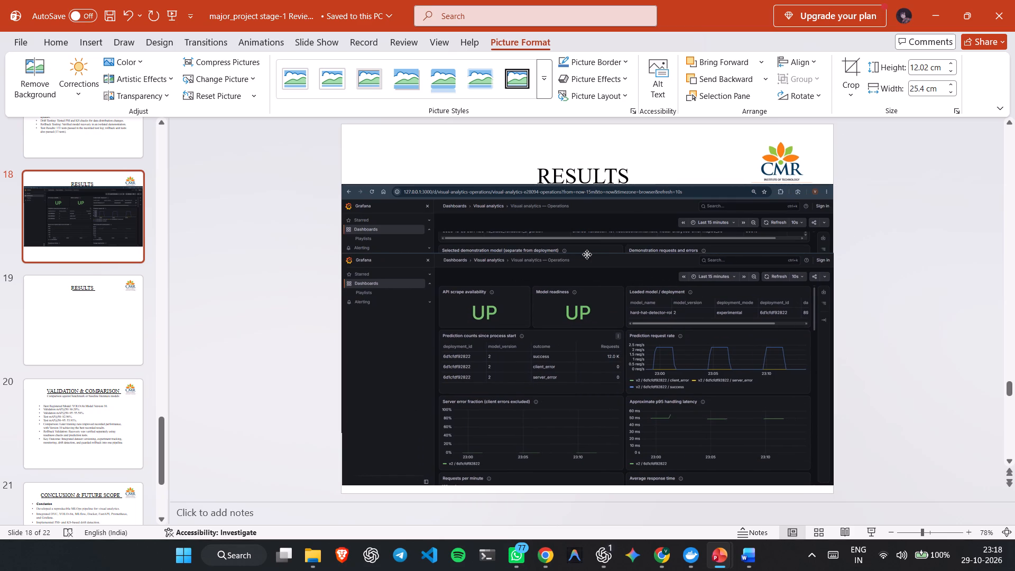
drag(587, 254, 598, 277)
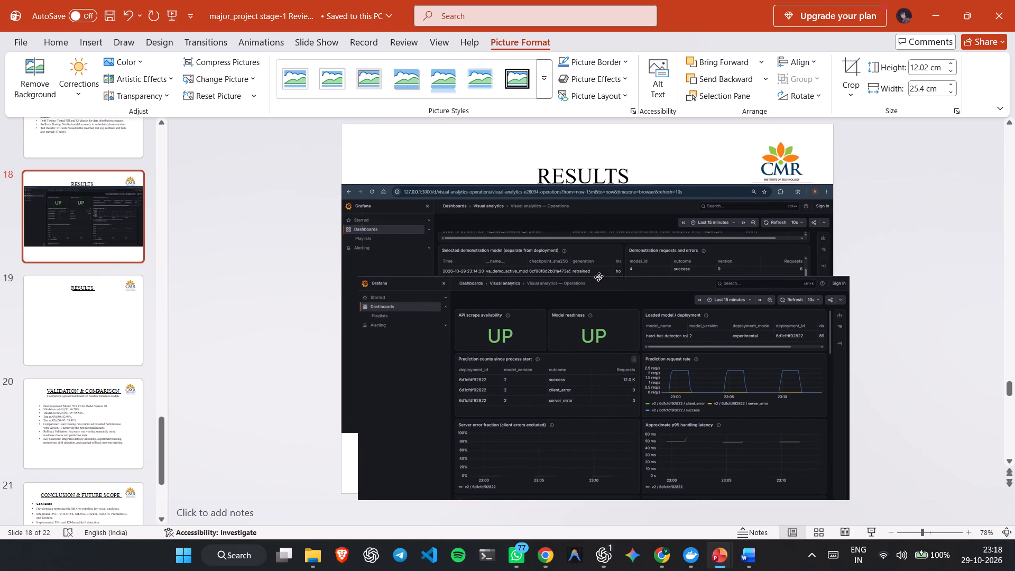
drag(598, 277, 574, 196)
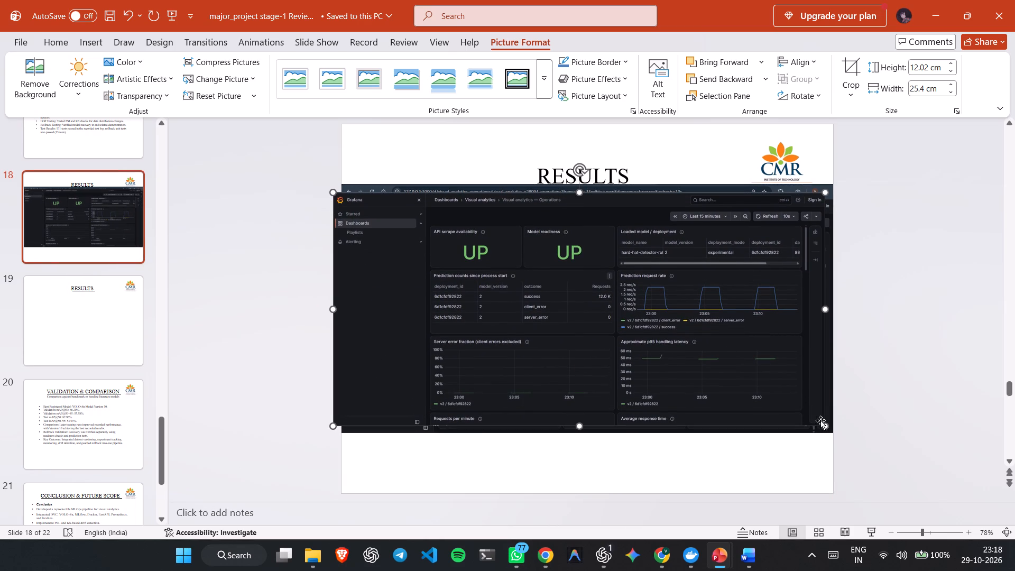
drag(824, 424, 663, 301)
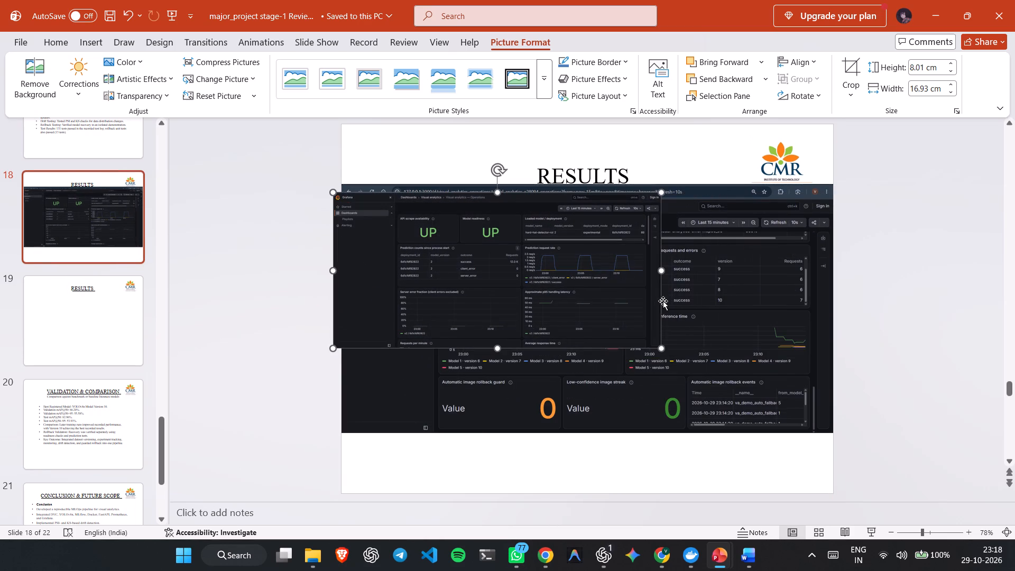
Shrink the Grafana demonstration-model screenshot to about 11.06 cm by 21.94 cm and move it to the lower part of the slide.
click(827, 428)
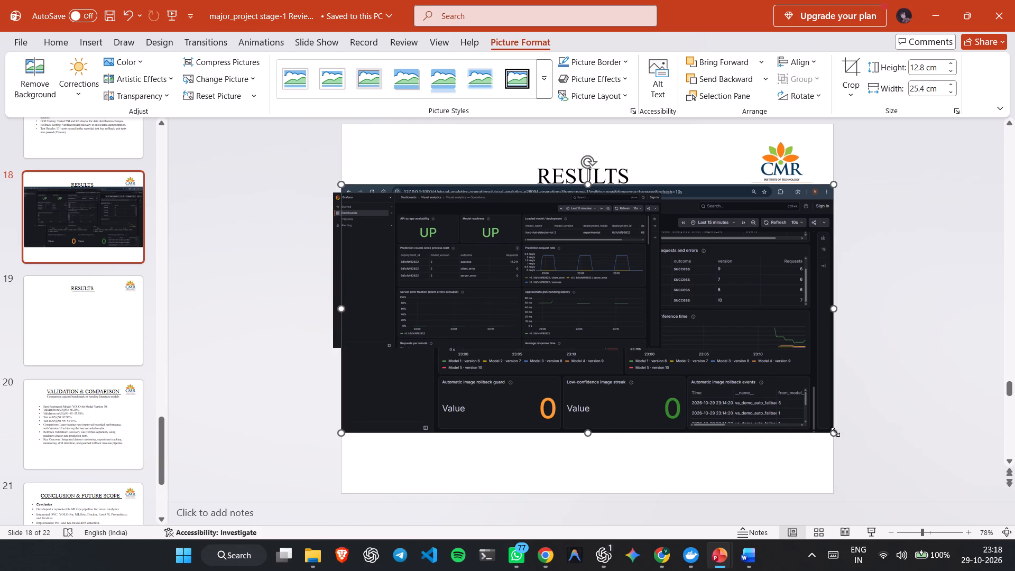
drag(833, 430, 734, 385)
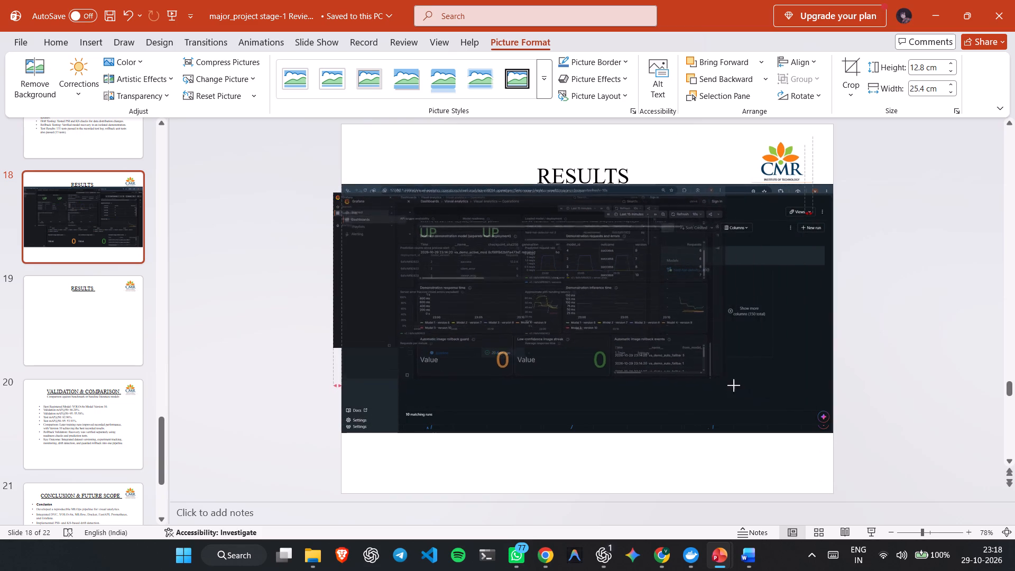
drag(734, 385, 759, 399)
drag(662, 310, 663, 436)
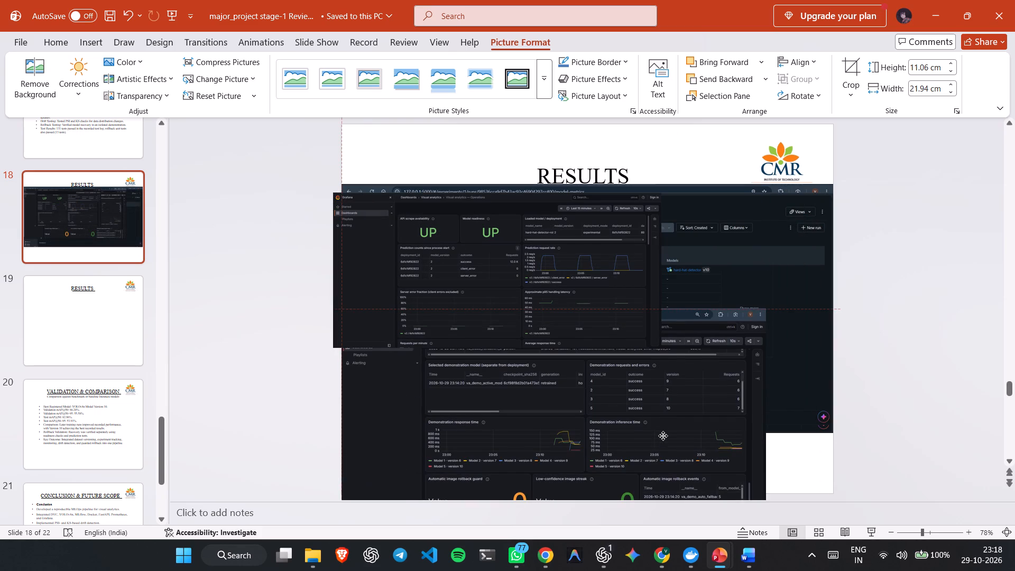
drag(663, 436, 645, 423)
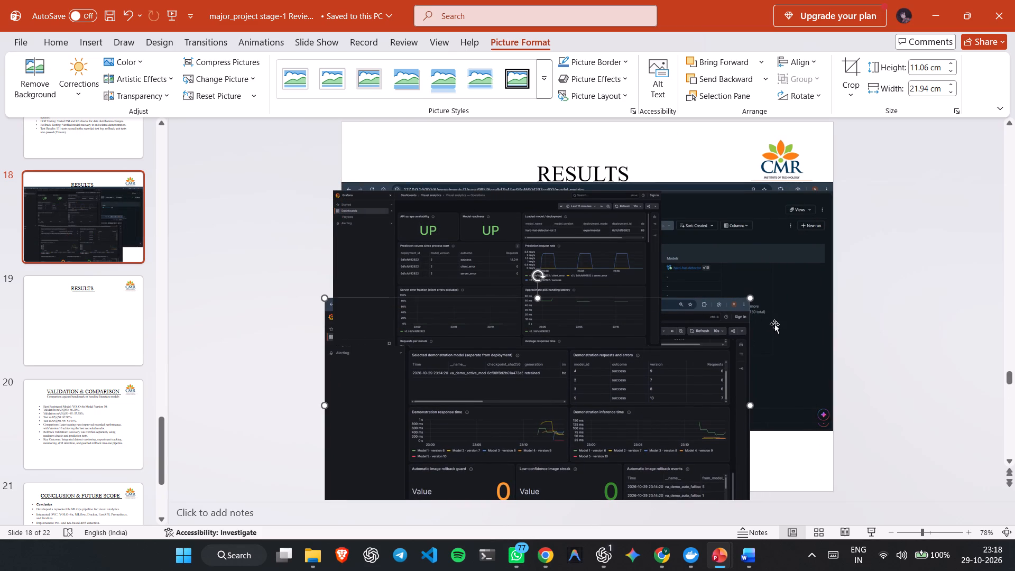
Shrink the MLflow Runs list screenshot to about 8.51 cm high by 17.99 cm wide.
click(774, 324)
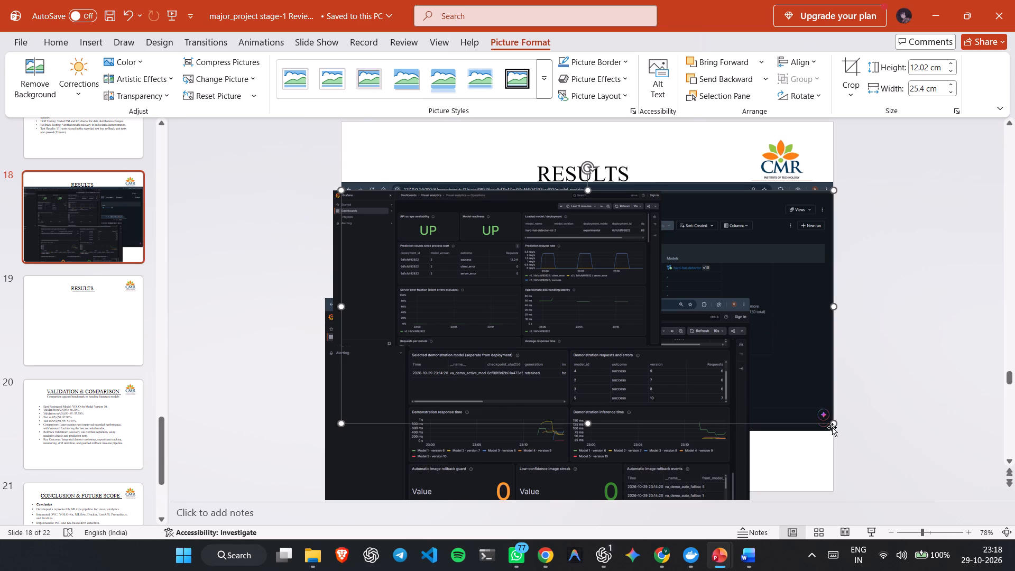
drag(834, 425, 678, 258)
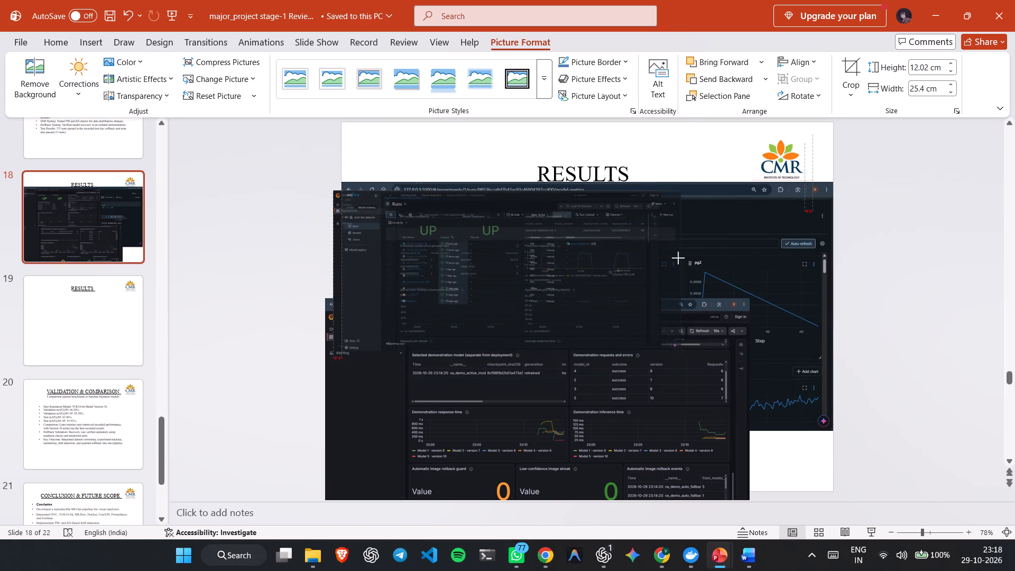
drag(678, 258, 689, 283)
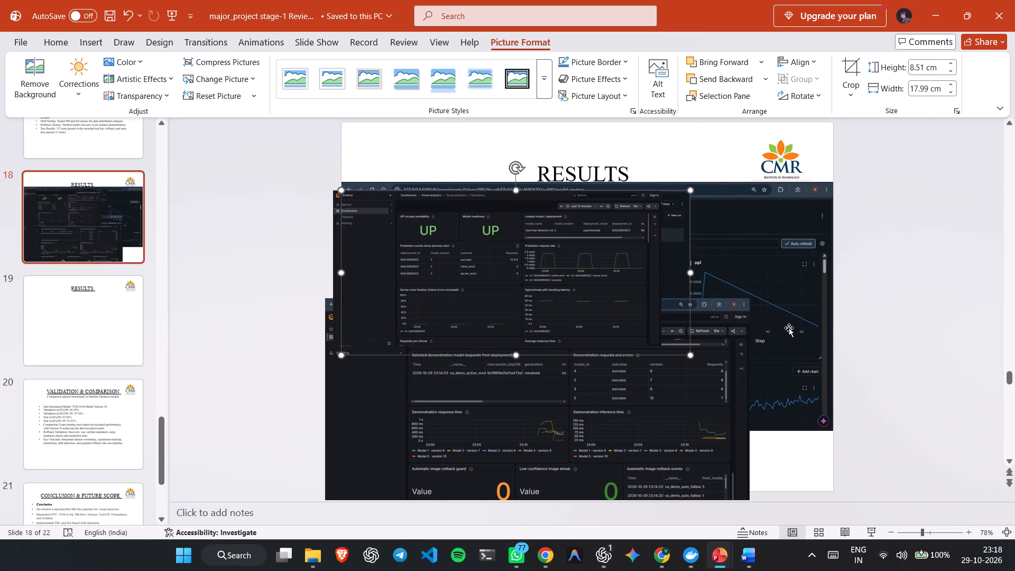
Spread the overlapping screenshots on slide 18 apart, moving the MLflow metrics one lower left and the two detection console ones right.
drag(631, 280, 636, 348)
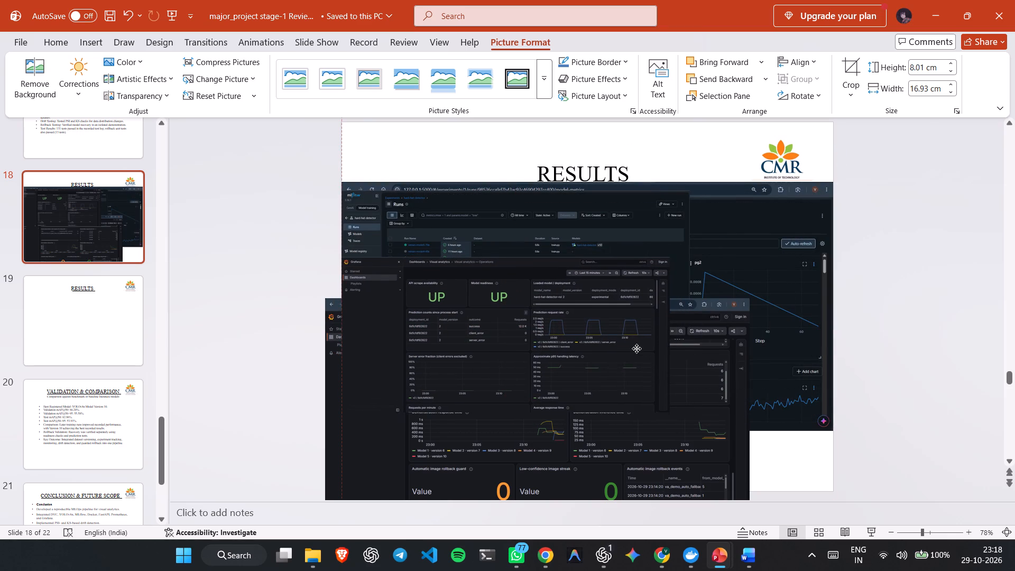
drag(636, 348, 658, 345)
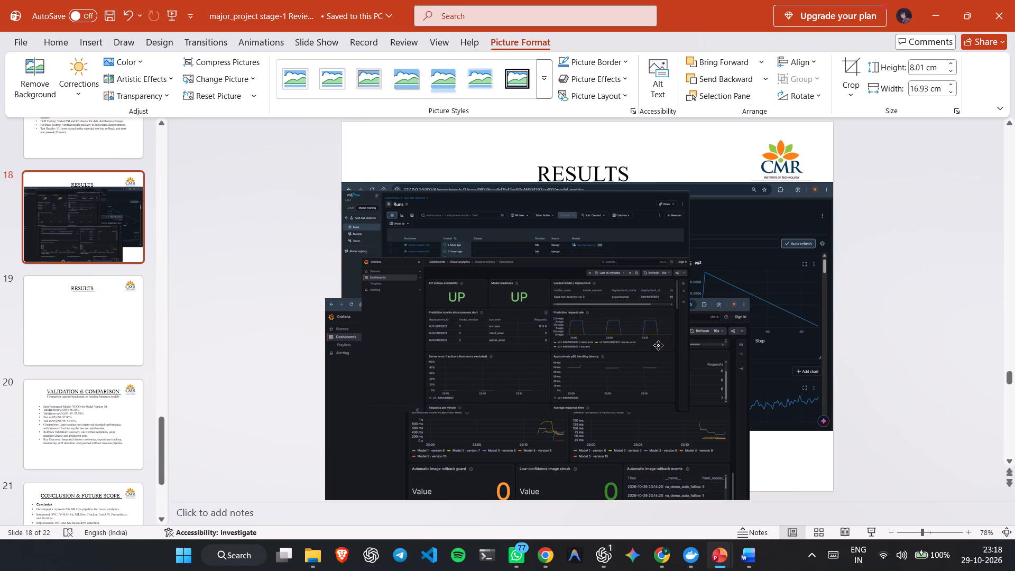
drag(658, 345, 661, 346)
click(799, 318)
drag(799, 318, 743, 393)
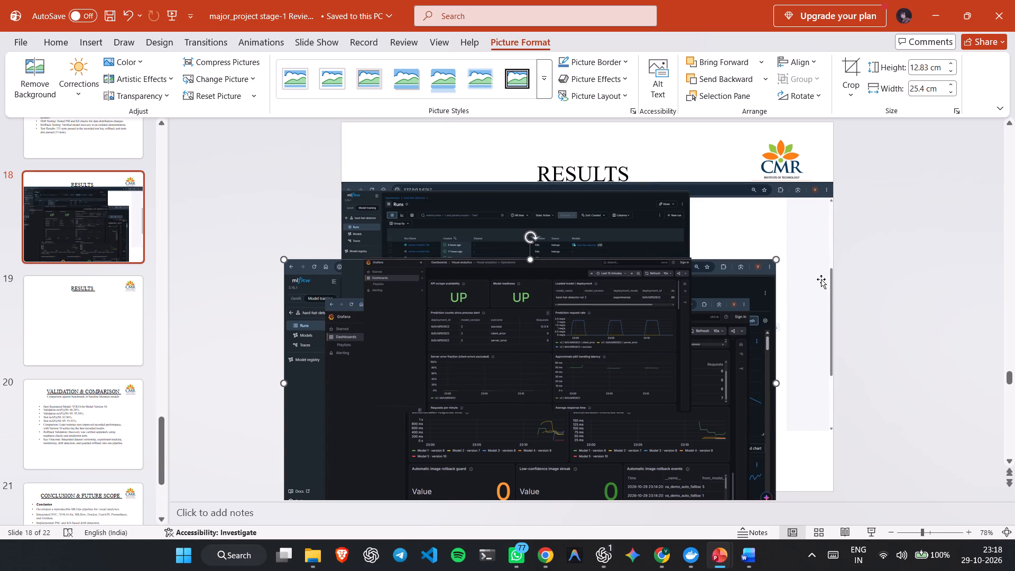
click(821, 279)
drag(801, 237, 854, 260)
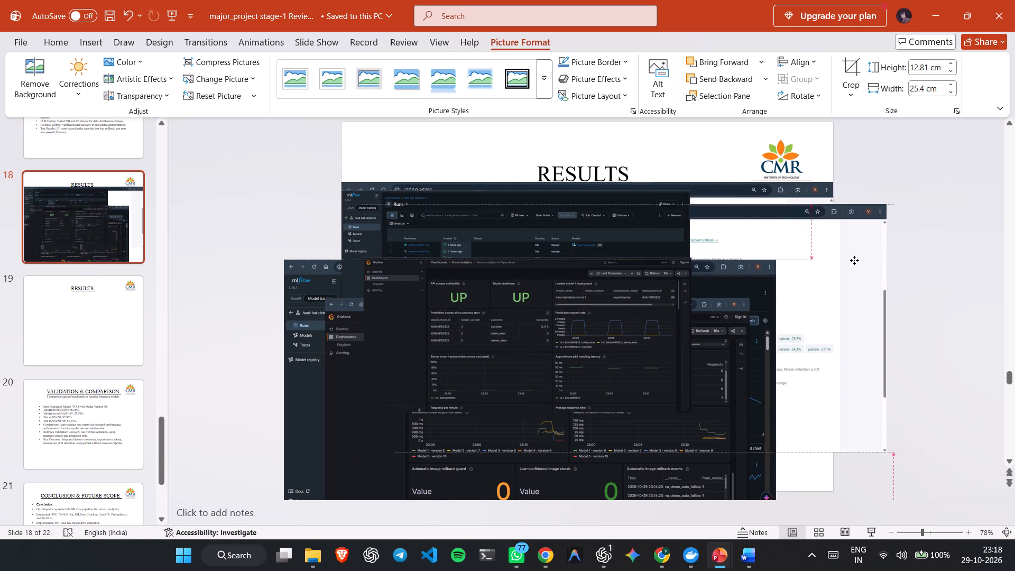
drag(854, 260, 944, 262)
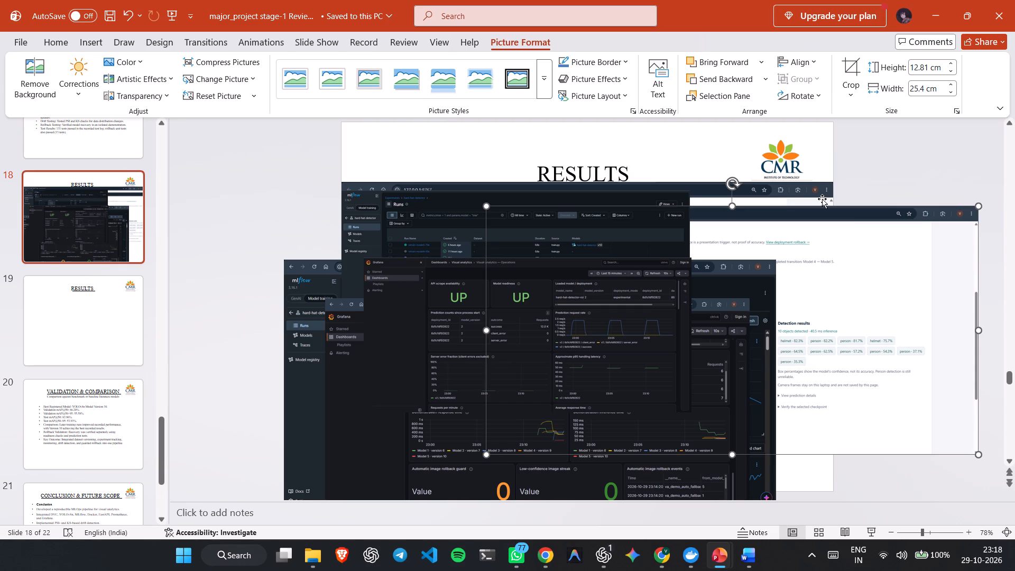
drag(822, 199, 945, 128)
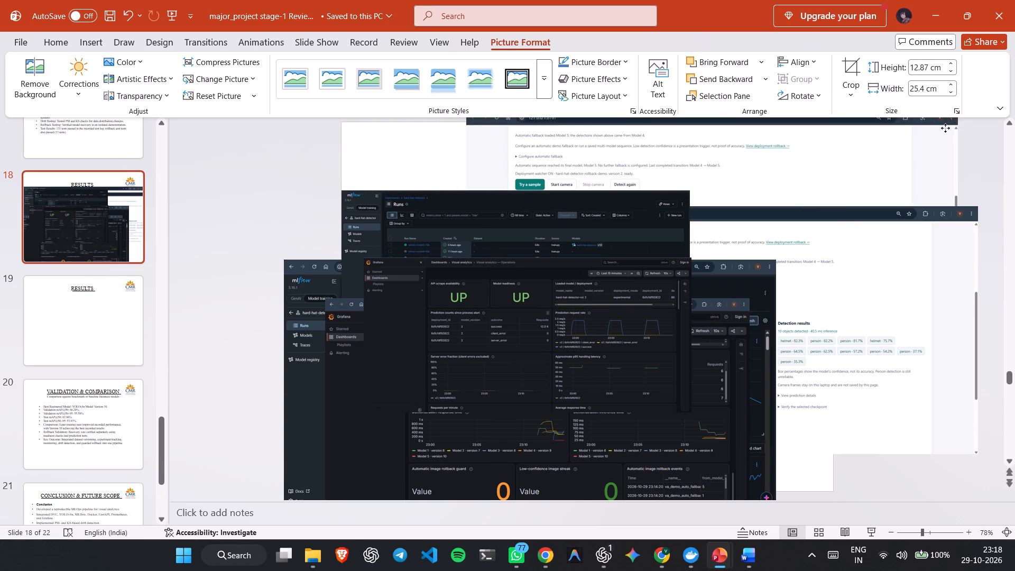
drag(945, 128, 949, 123)
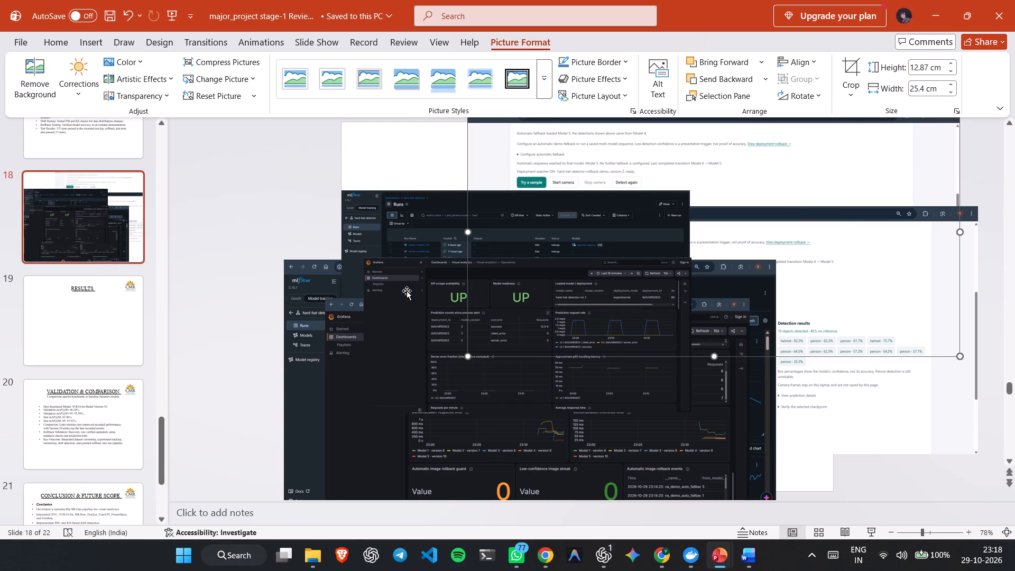
Move the Grafana operations screenshot with the UP status tiles from slide 18 to the empty RESULTS slide 19.
click(406, 299)
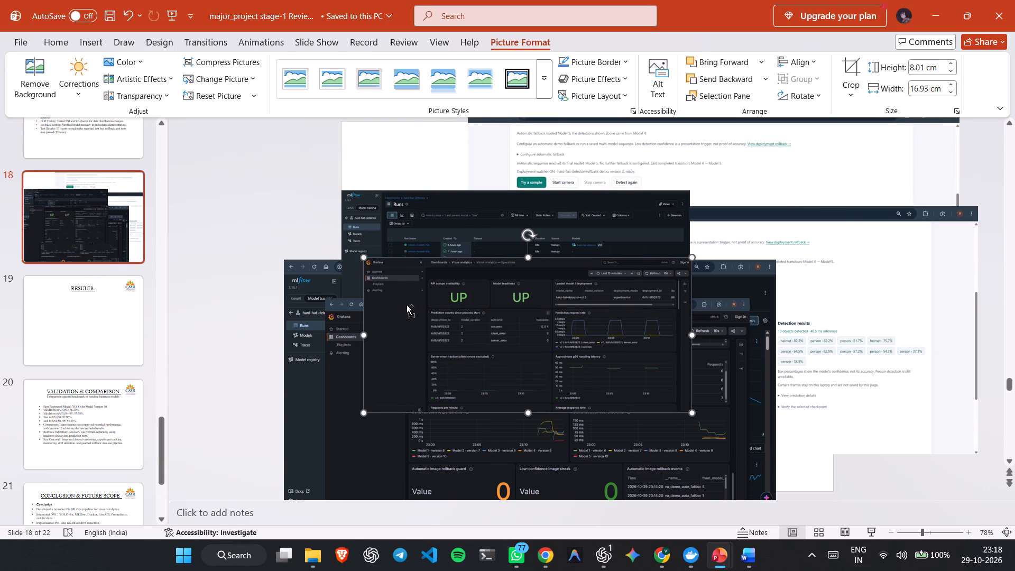
key(ctrl+c)
click(103, 287)
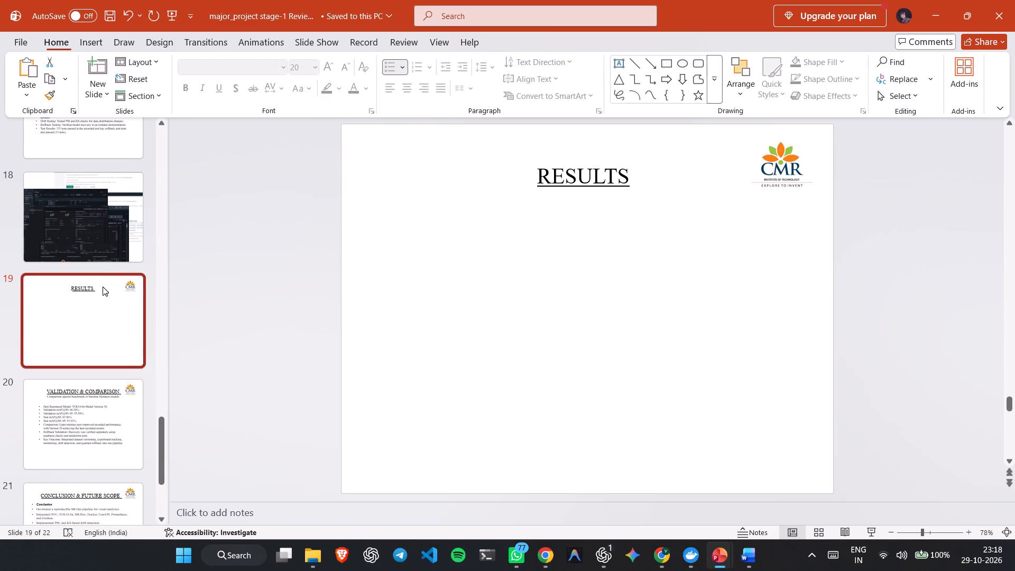
click(97, 244)
click(478, 369)
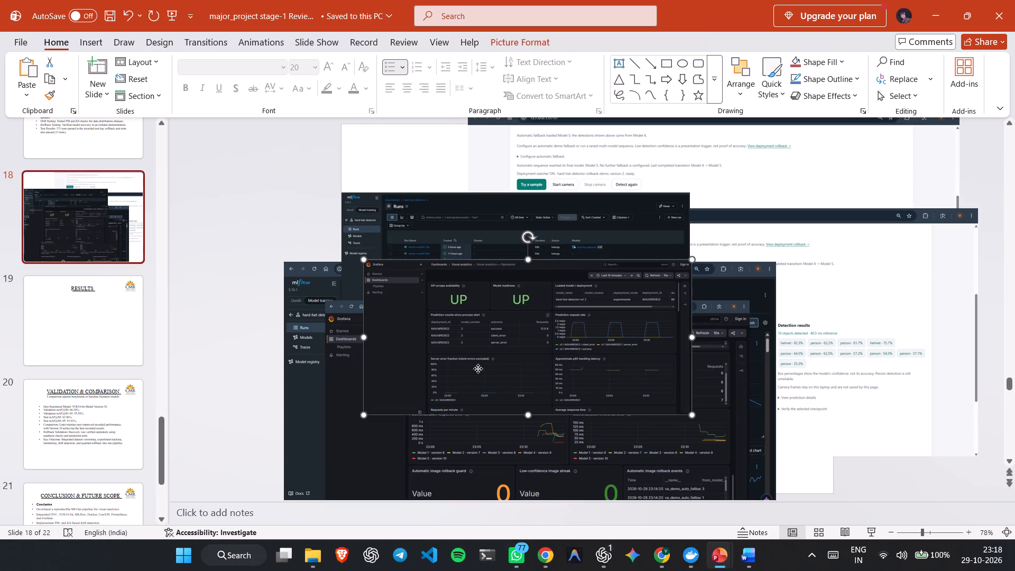
key(ctrl+x)
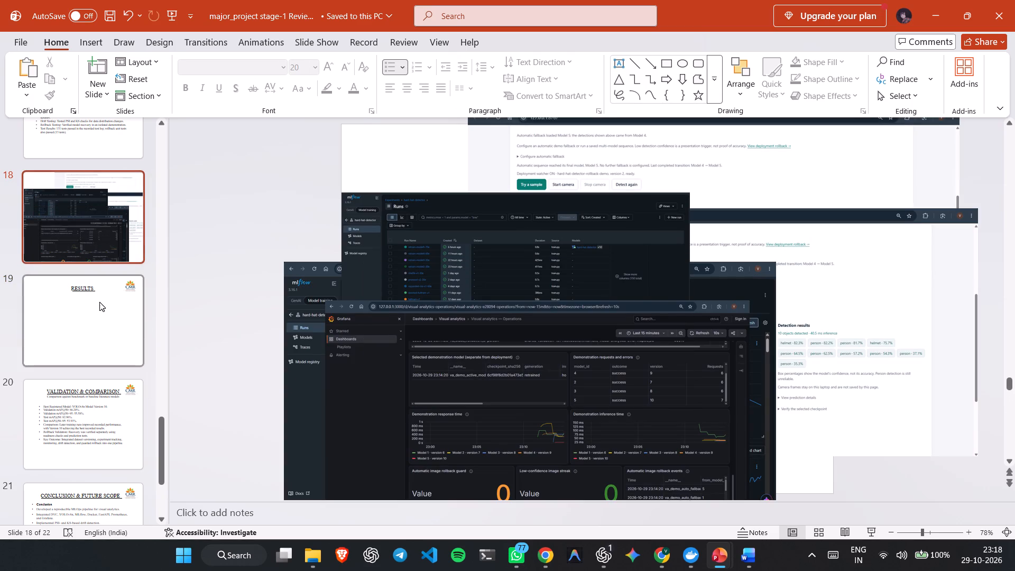
click(99, 301)
click(499, 312)
key(ctrl+v)
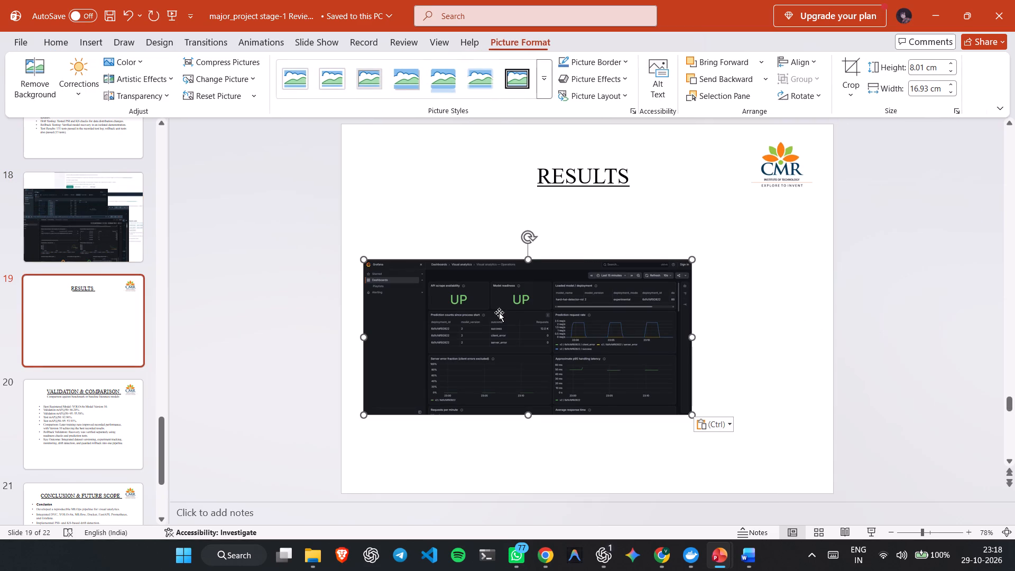
Move the Grafana demonstration-model screenshot from slide 18 to RESULTS slide 19.
click(113, 222)
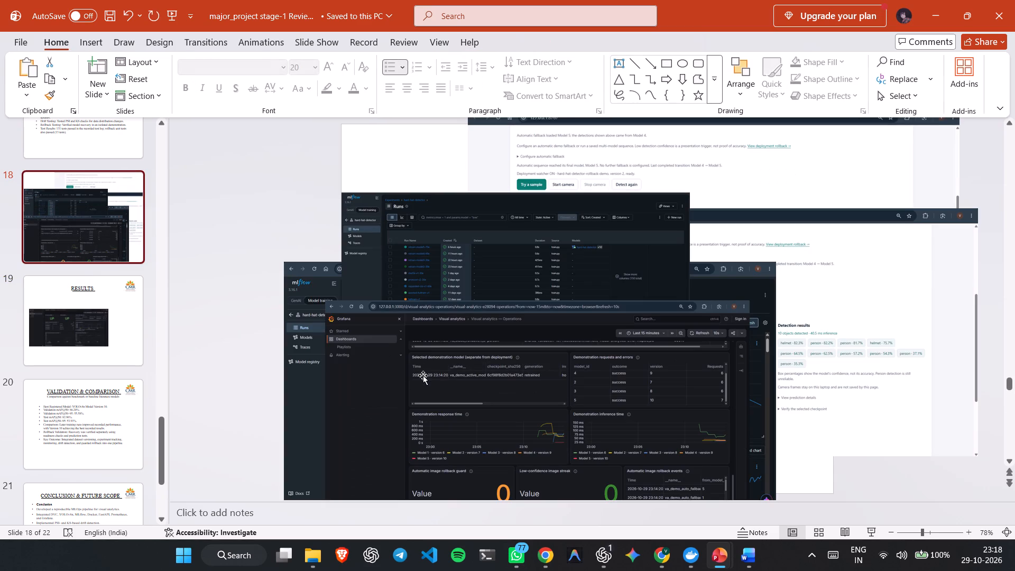
click(399, 373)
key(ctrl+x)
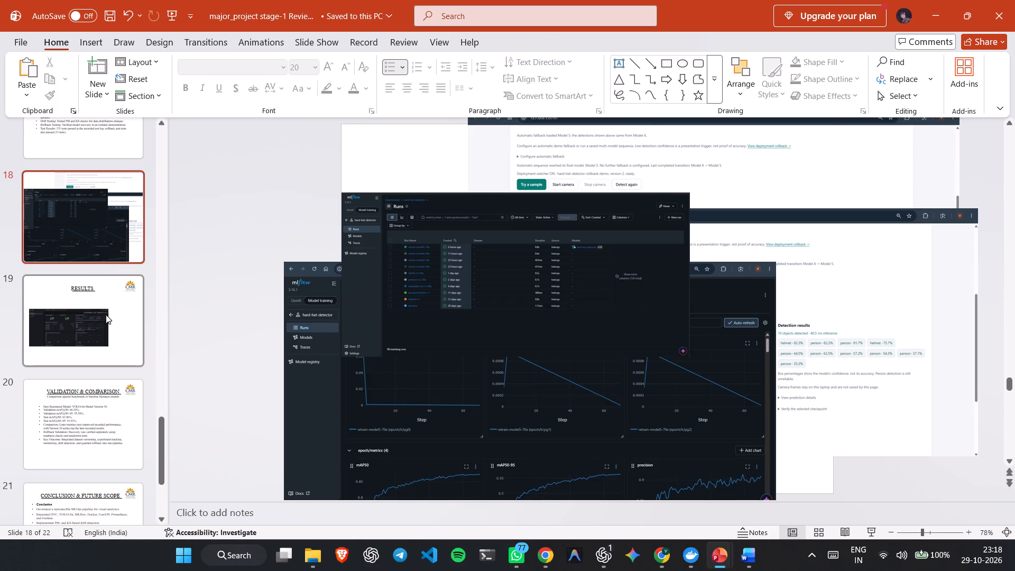
click(106, 315)
click(719, 385)
key(ctrl+v)
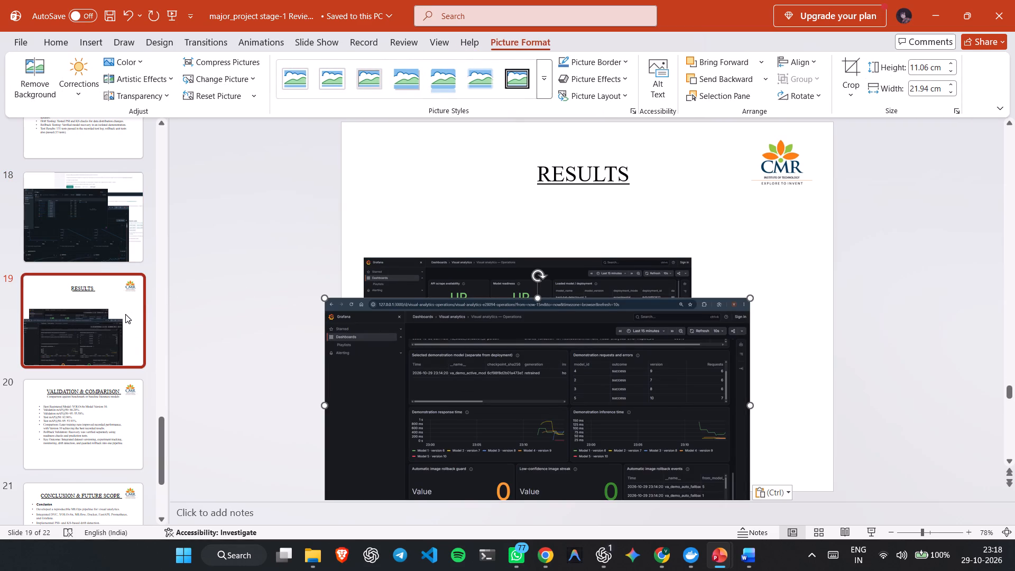
Duplicate slide 19 and delete both Grafana screenshots from the copy, leaving only the RESULTS heading and logo.
right_click(125, 315)
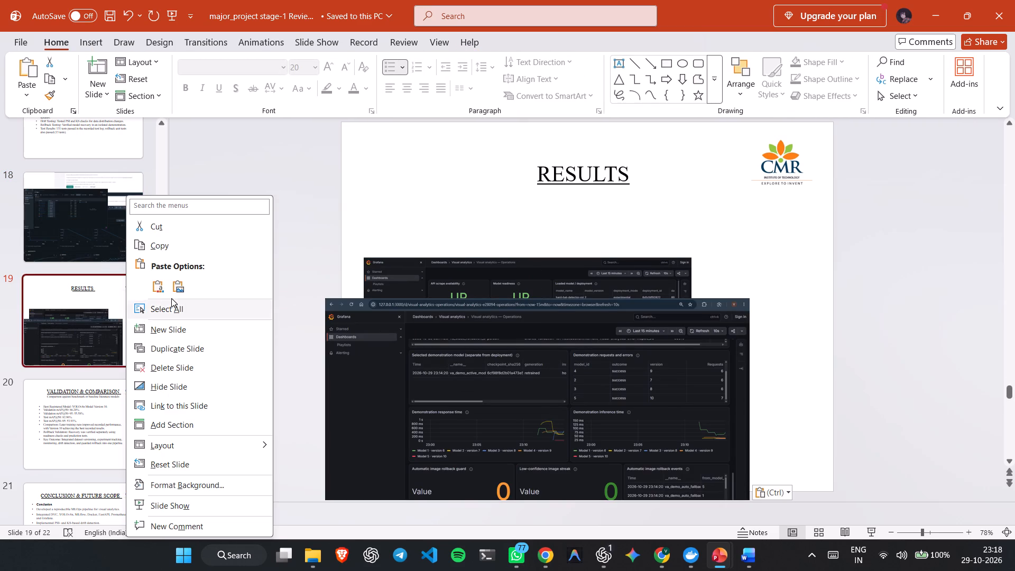
click(193, 349)
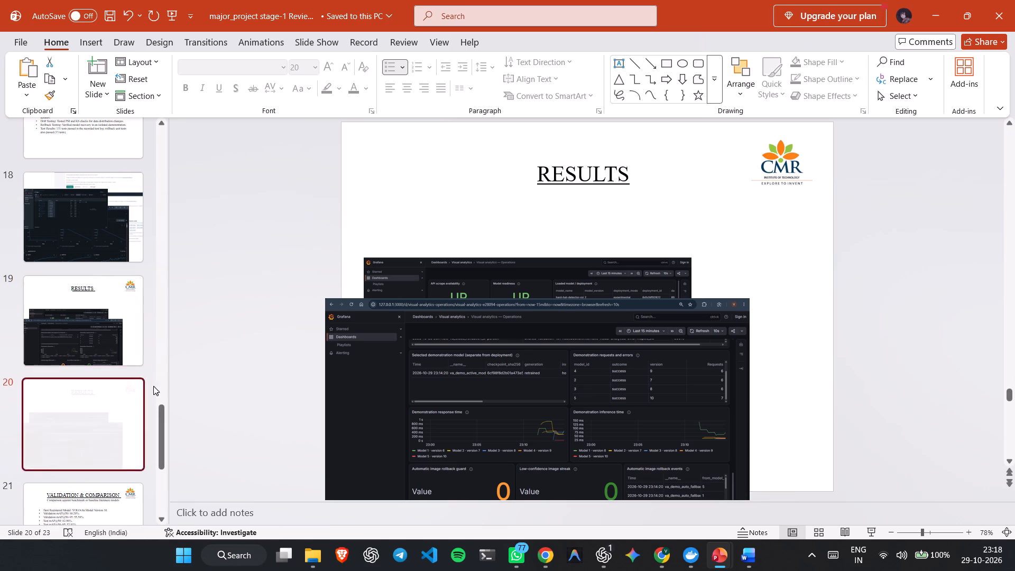
click(124, 410)
click(490, 391)
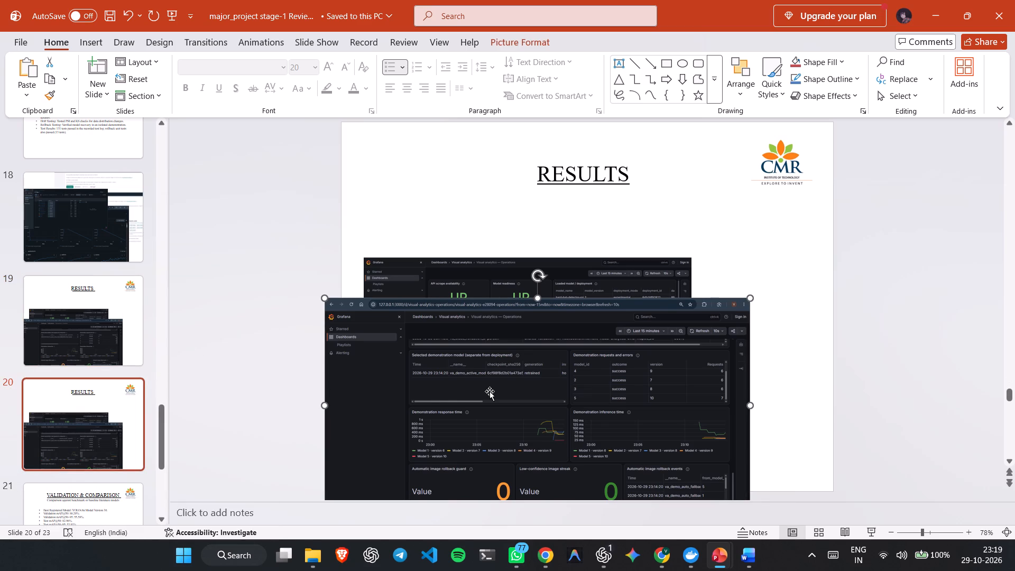
key(Delete)
click(504, 348)
key(Delete)
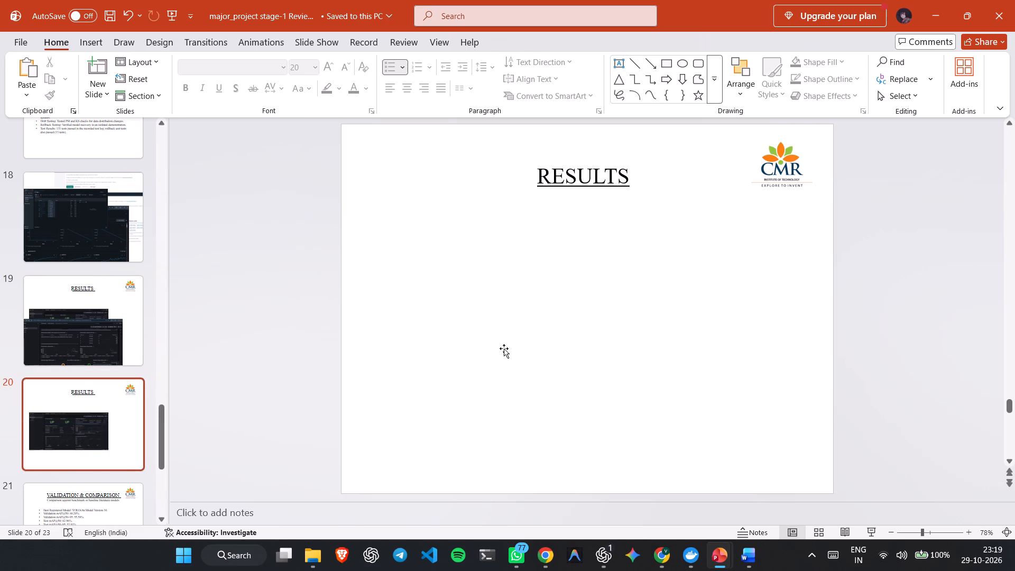
Move the MLflow Runs list screenshot from slide 18 to the blank RESULTS slide 20.
click(110, 210)
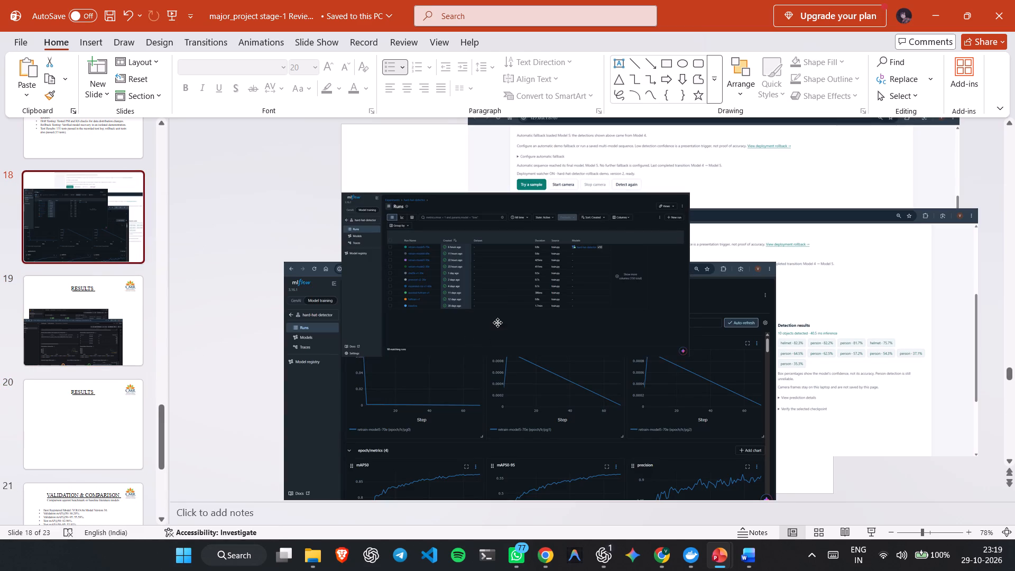
click(497, 323)
key(ctrl+x)
click(130, 413)
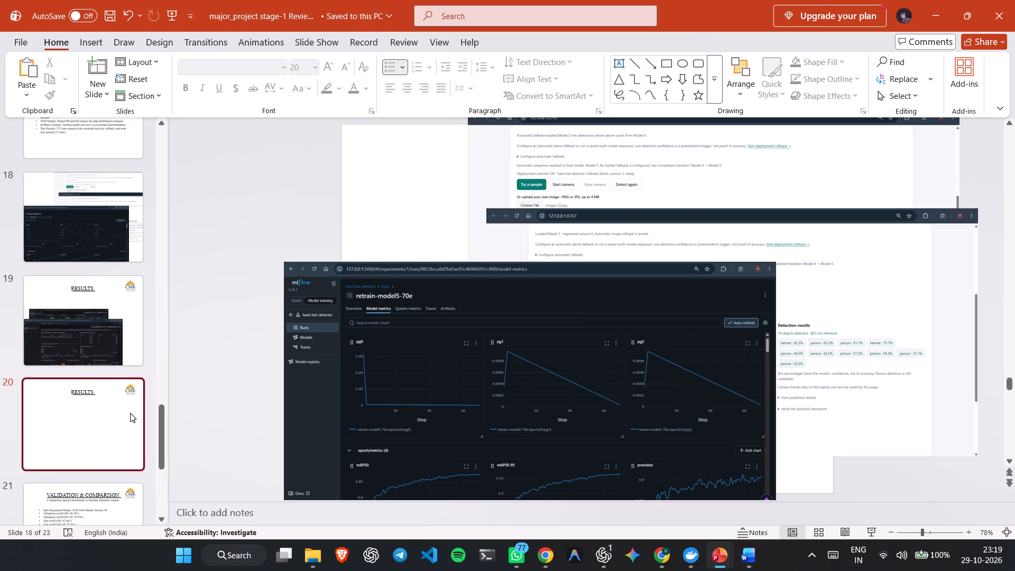
click(474, 384)
key(ctrl+v)
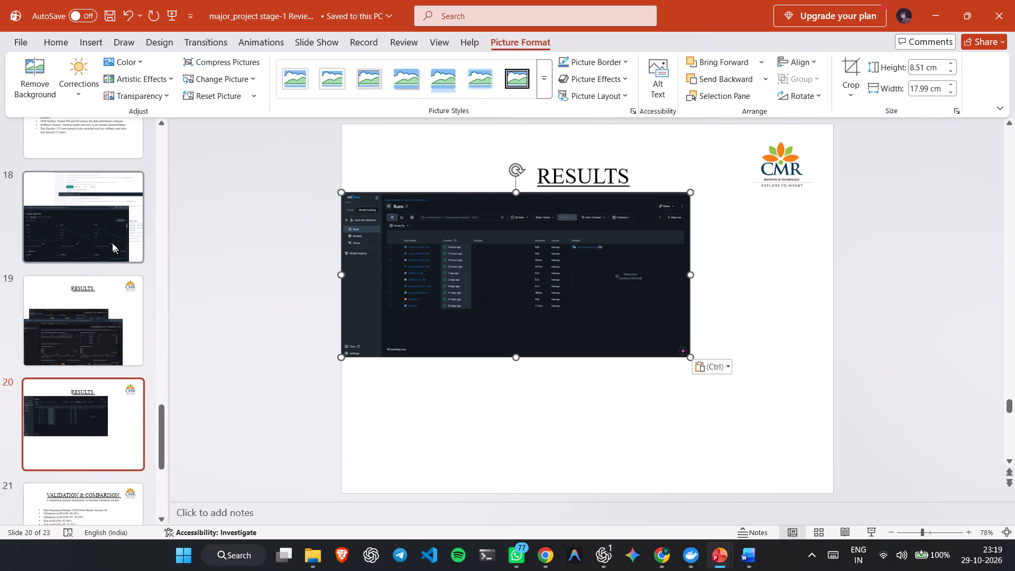
Move the MLflow retrain-model5-70e model metrics screenshot from slide 18 to RESULTS slide 20.
click(112, 241)
click(520, 331)
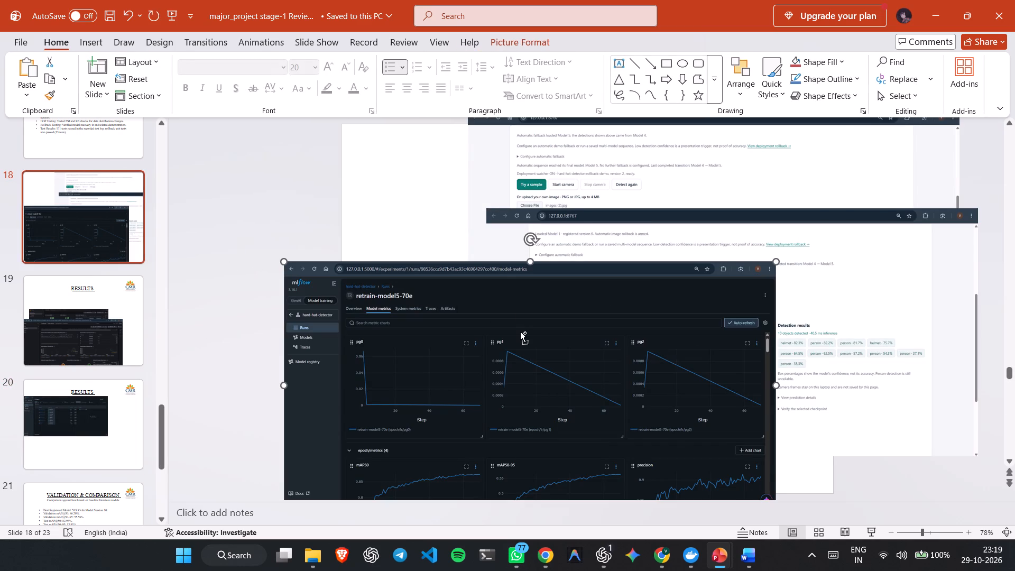
key(ctrl+x)
click(115, 427)
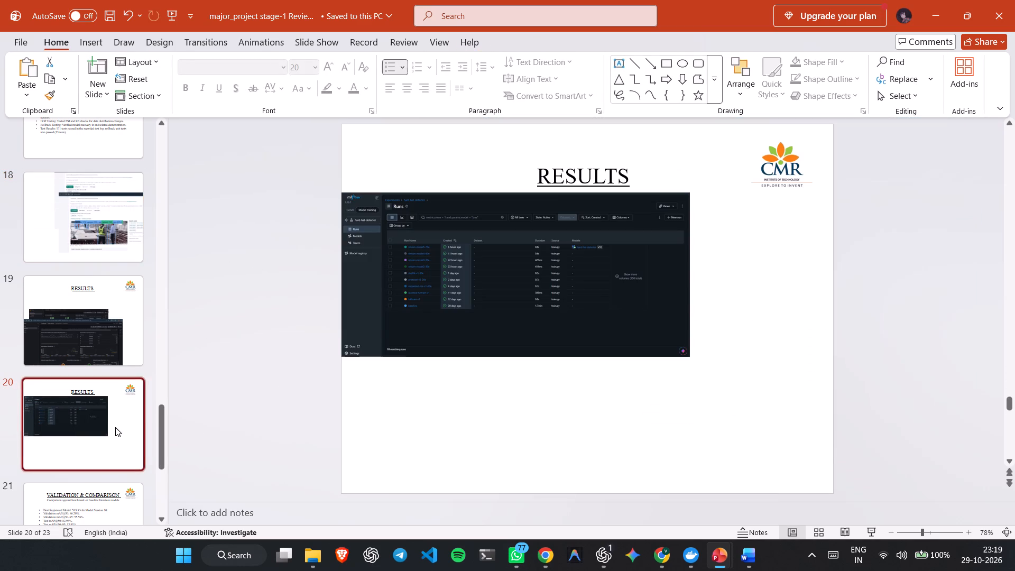
click(598, 438)
key(ctrl+v)
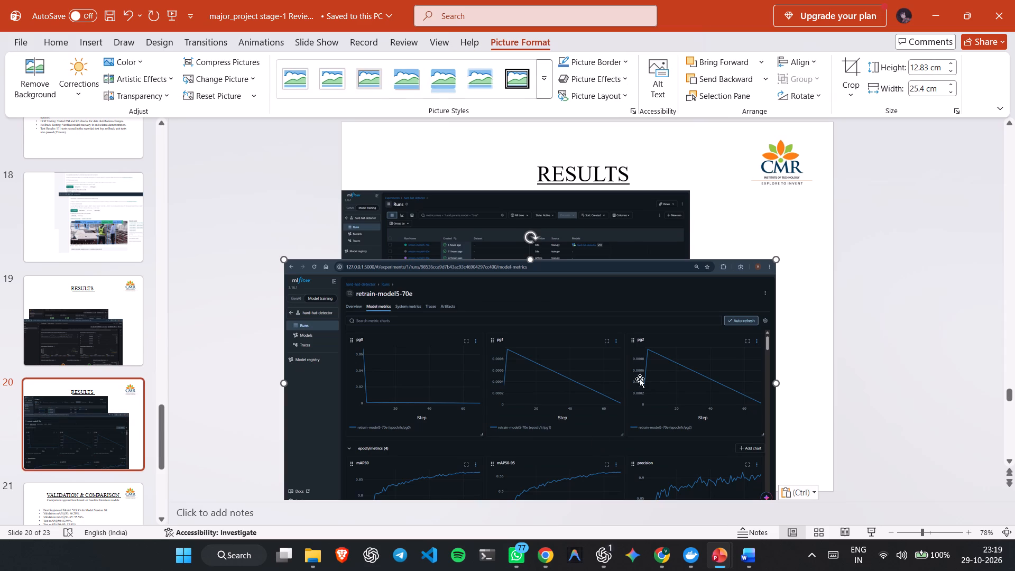
Shrink the rear detection console screenshot on slide 18 to about half size and place it at the slide's left, below the heading.
click(77, 227)
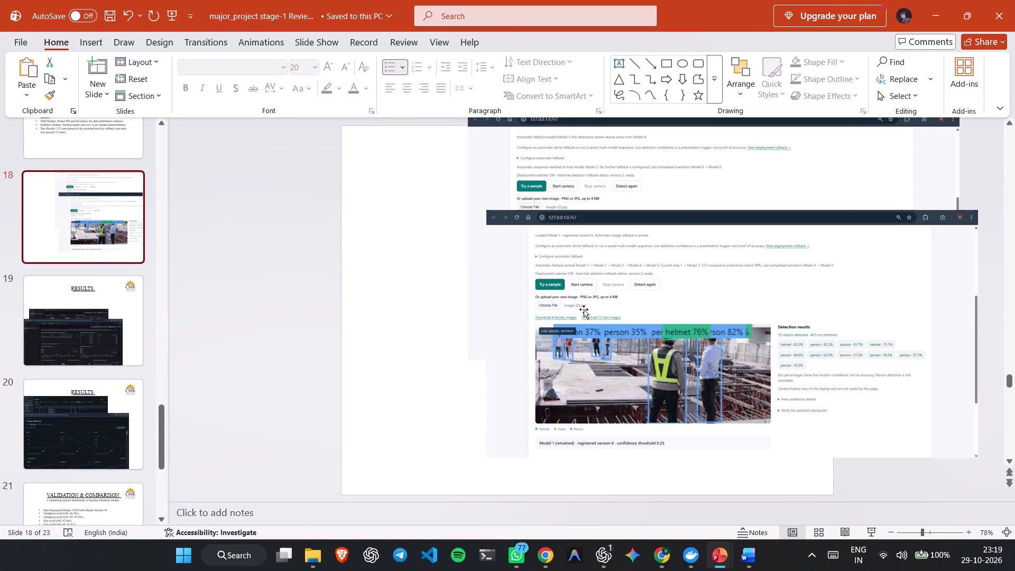
scroll(640, 290, up, 1)
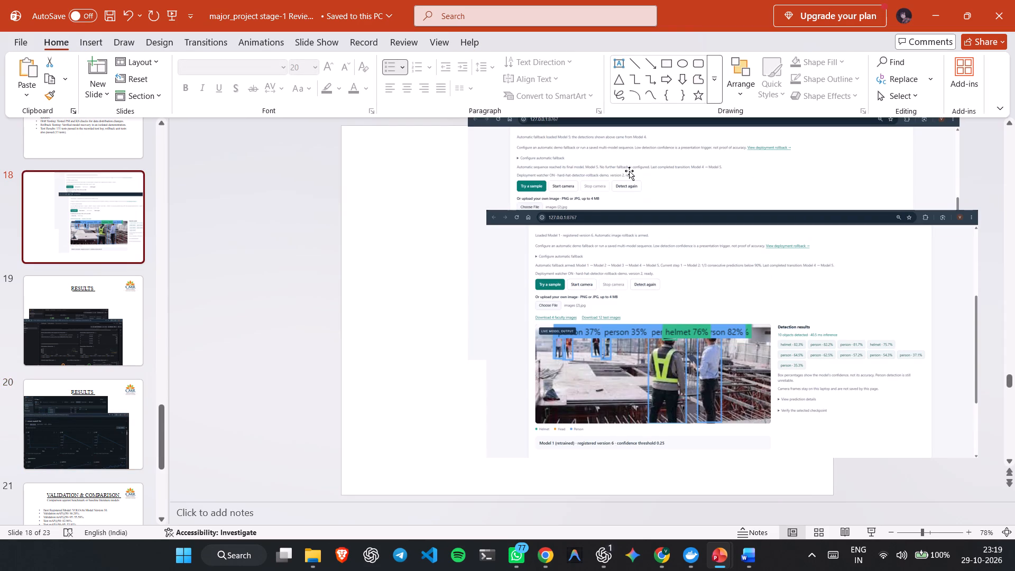
click(628, 170)
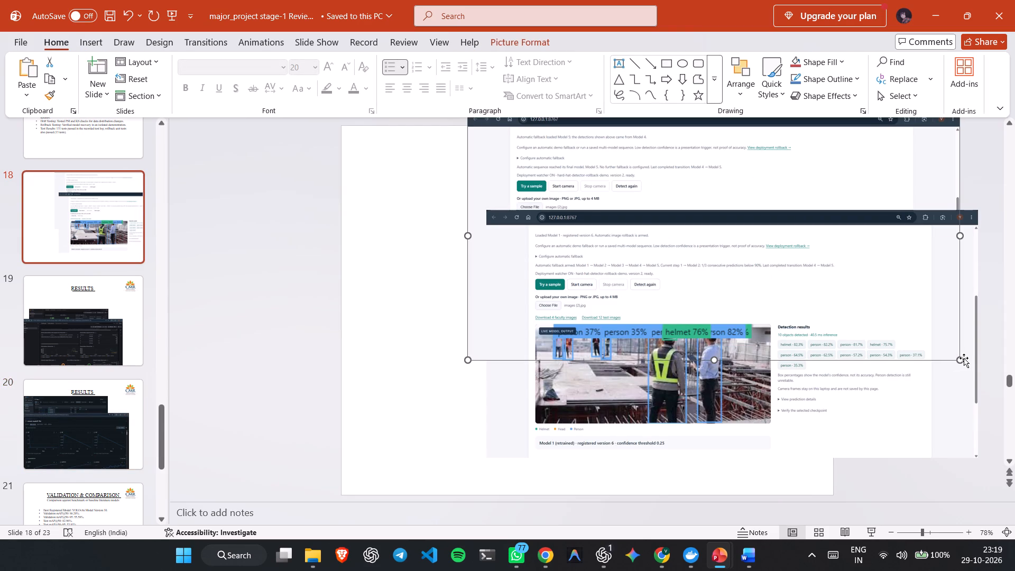
drag(961, 360, 697, 242)
drag(616, 167, 504, 274)
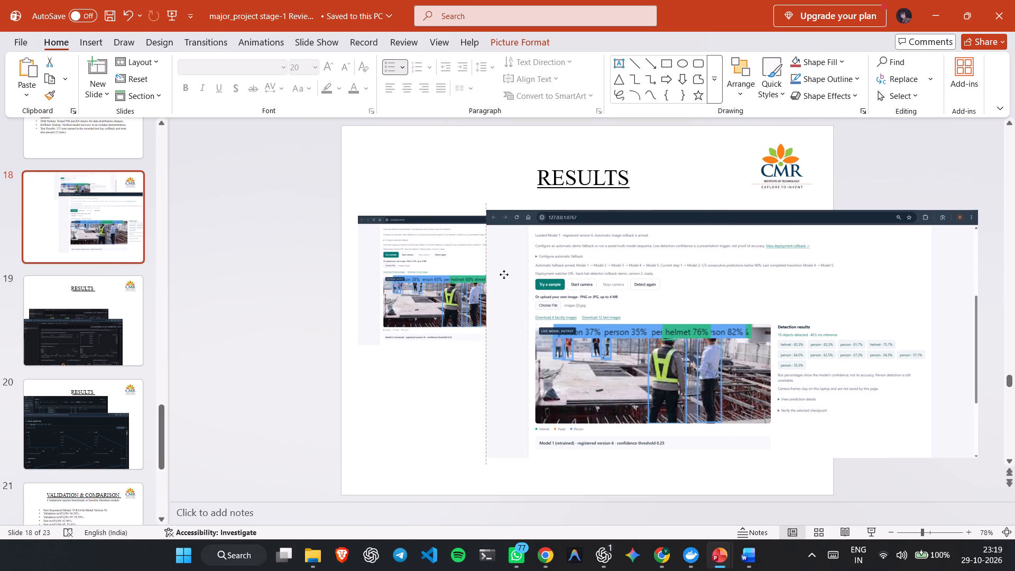
drag(504, 274, 504, 274)
Shrink the Model 1 detection console screenshot to about half size and place it in the lower middle of slide 18.
click(730, 323)
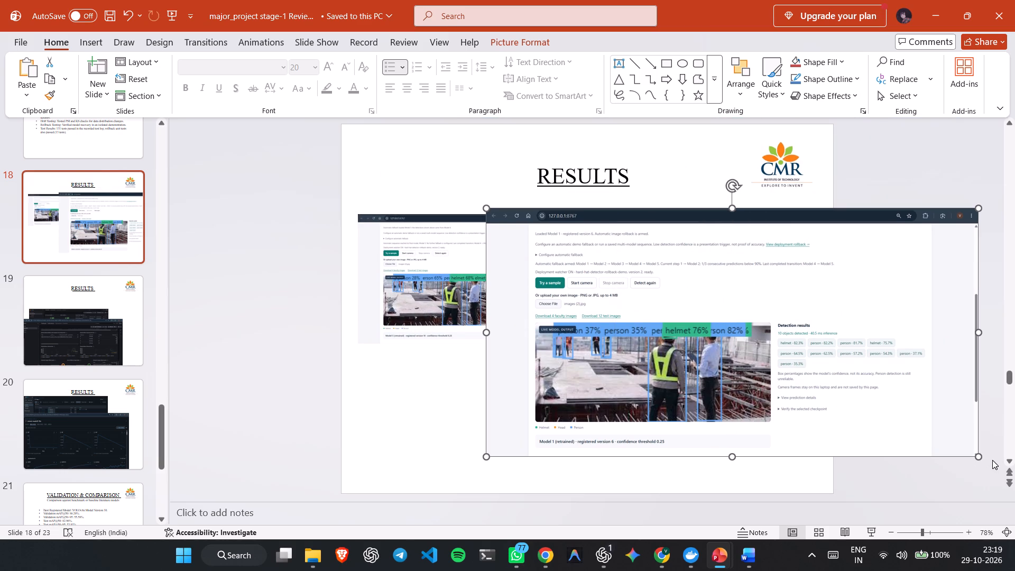
drag(978, 456, 699, 345)
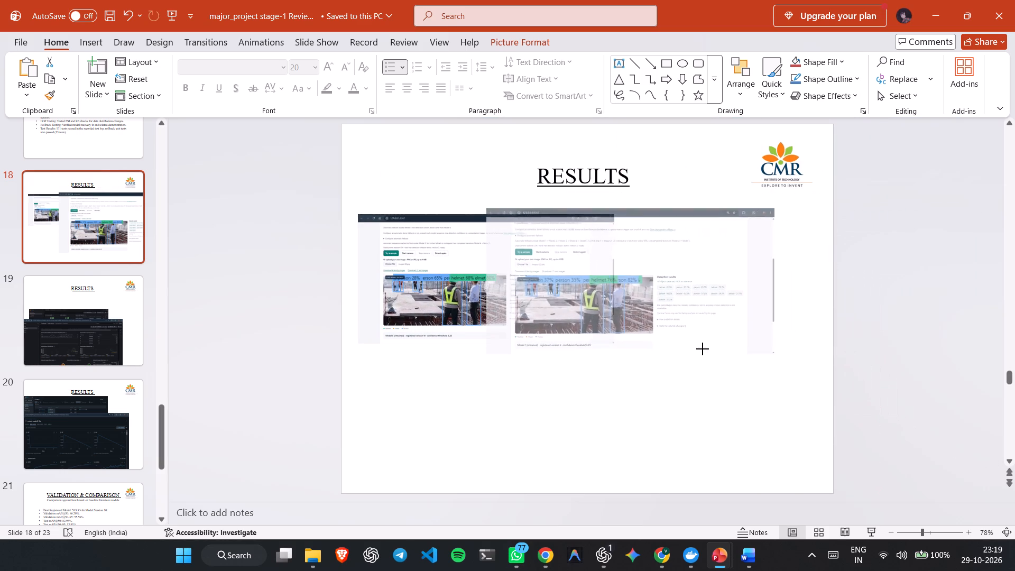
drag(699, 345, 697, 342)
drag(631, 266, 573, 408)
Place the other detection console screenshot above the Model 1 one and stretch it wider to the right and taller up to the heading.
drag(539, 281, 615, 263)
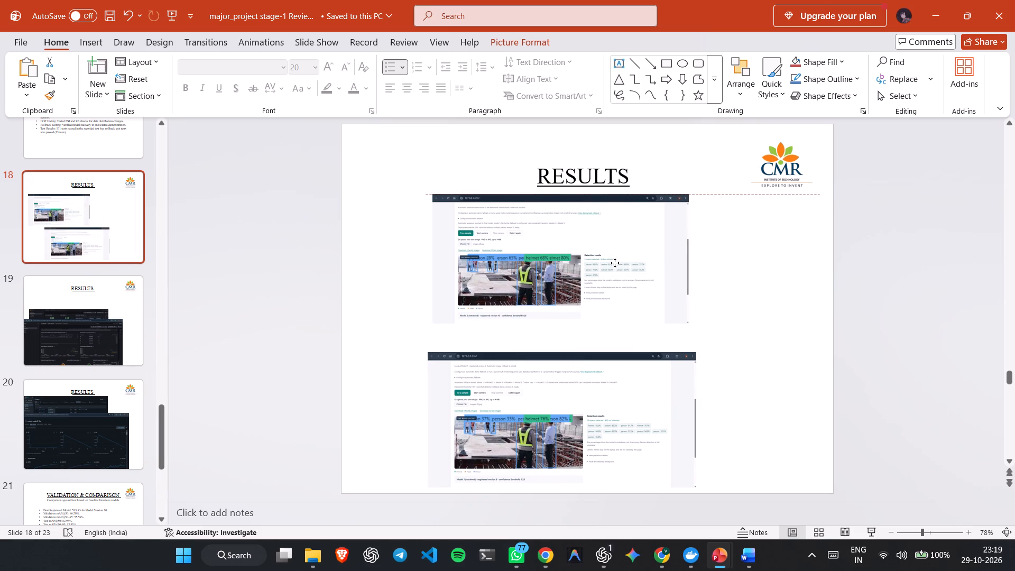
drag(615, 263, 615, 264)
click(615, 264)
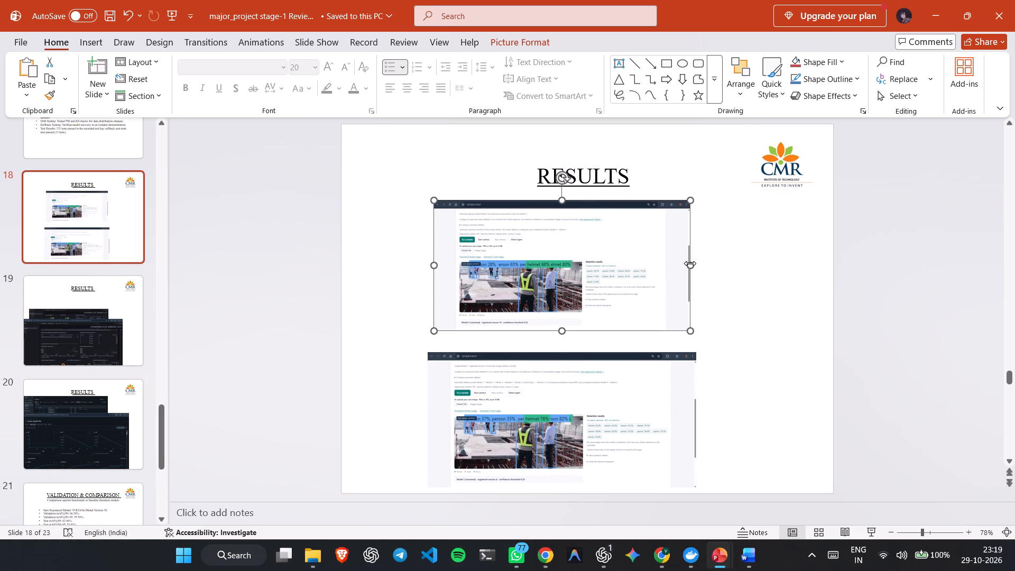
drag(690, 263, 746, 287)
drag(591, 202, 591, 201)
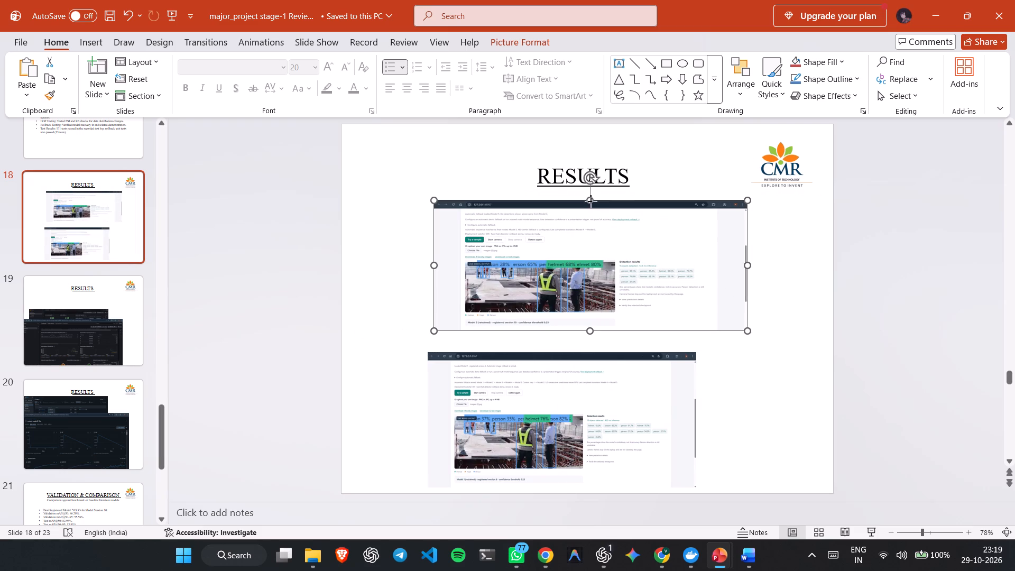
drag(591, 201, 588, 190)
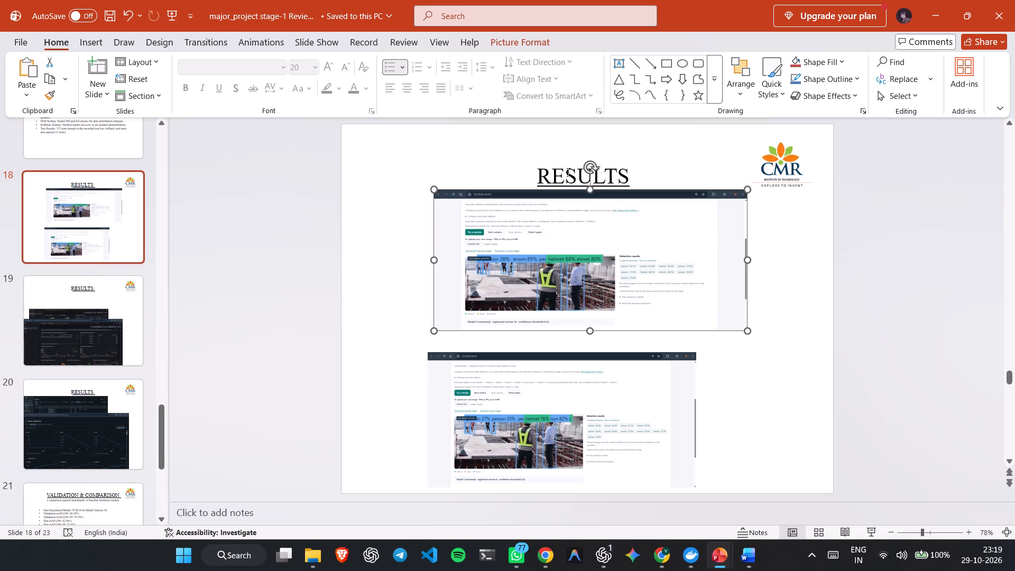
Move the RESULTS heading on slide 18 up against the slide's top edge to free space for the screenshots.
click(564, 172)
drag(559, 146, 550, 126)
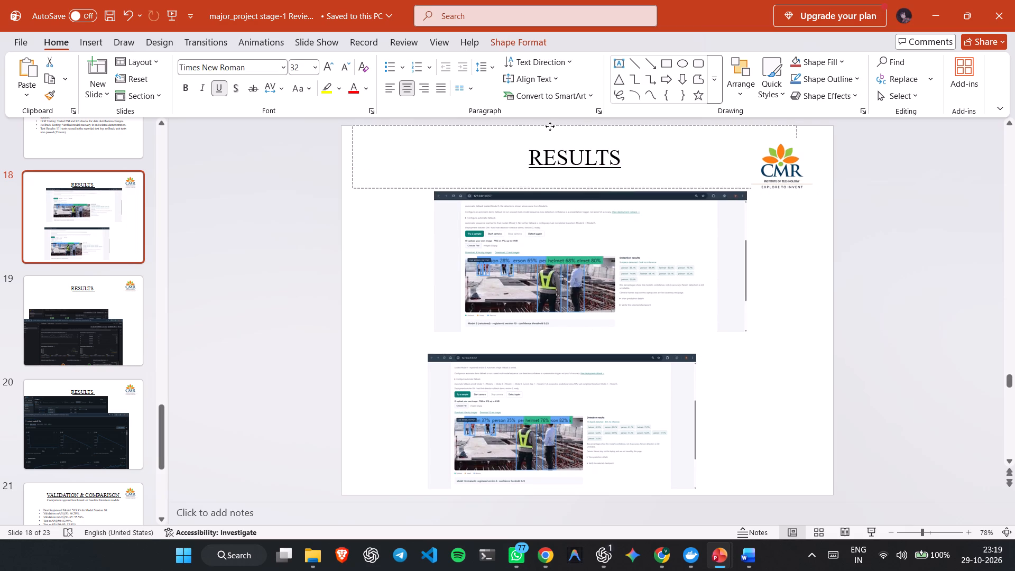
drag(550, 126, 549, 124)
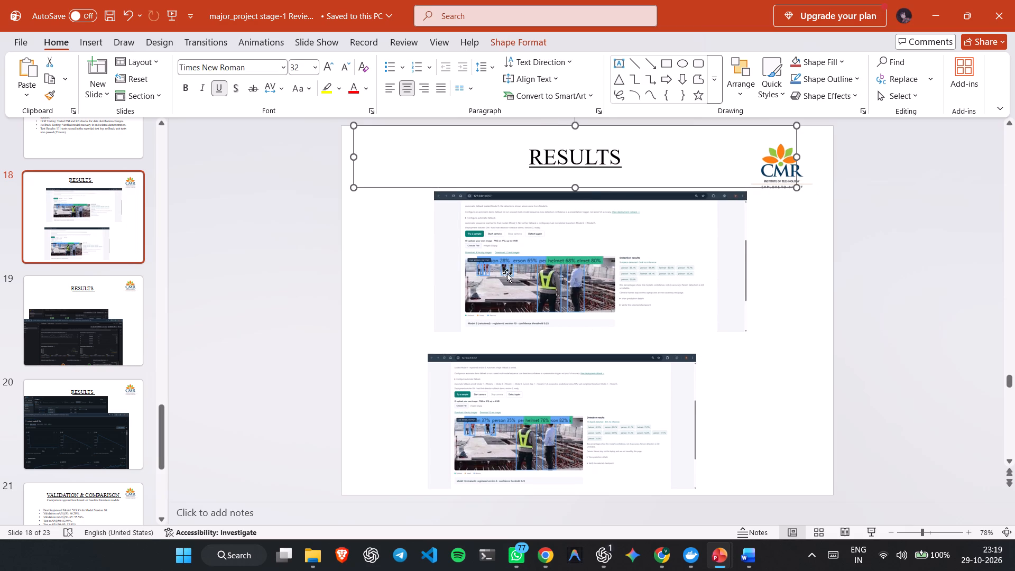
Stagger slide 18's detection console screenshots, upper one toward the slide's left and lower one toward its right, enlarging the lower to about 16.3 by 8.7 cm.
click(508, 273)
drag(508, 273, 438, 259)
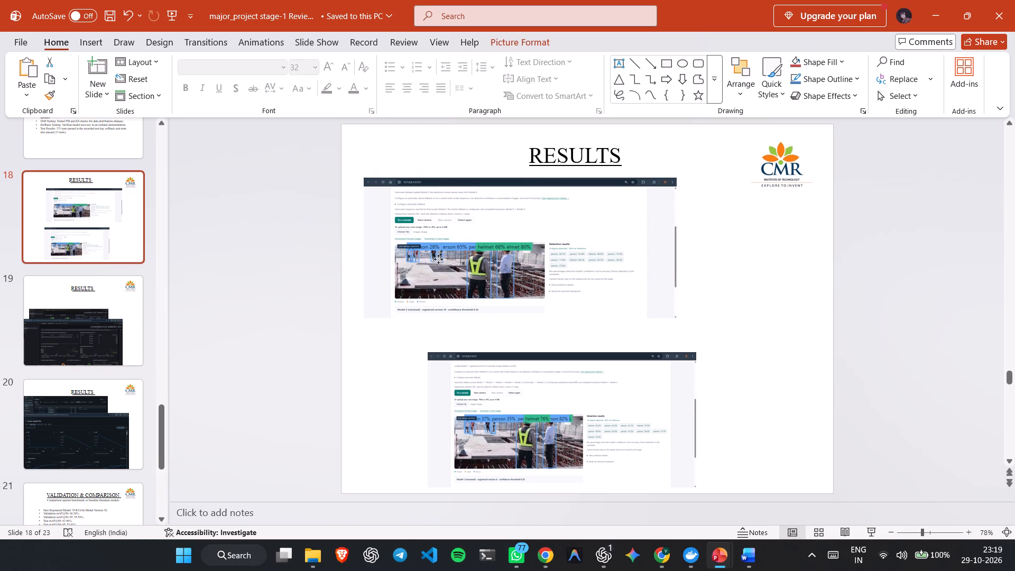
drag(438, 259, 439, 256)
click(530, 404)
drag(530, 404, 538, 387)
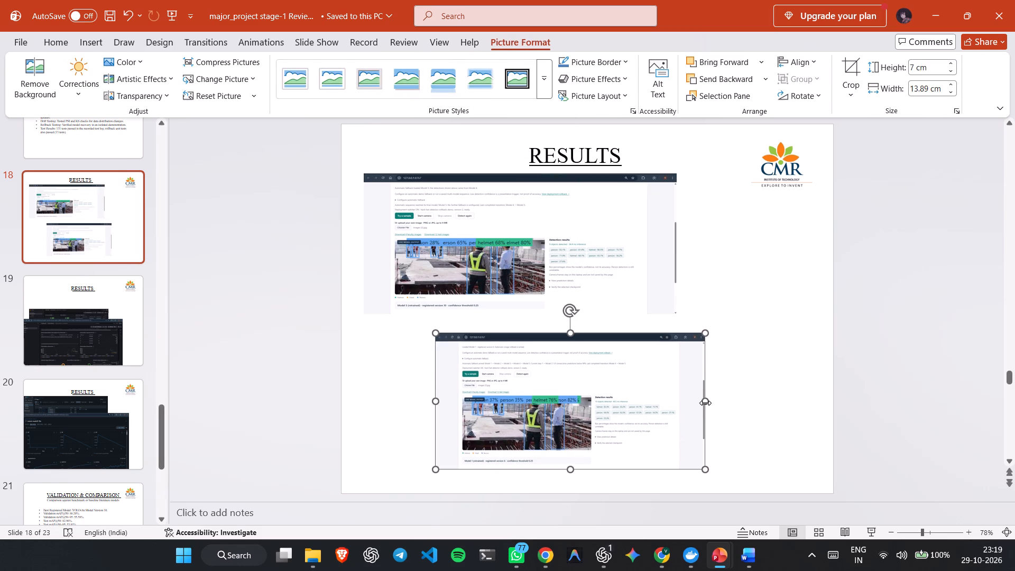
drag(705, 403, 754, 411)
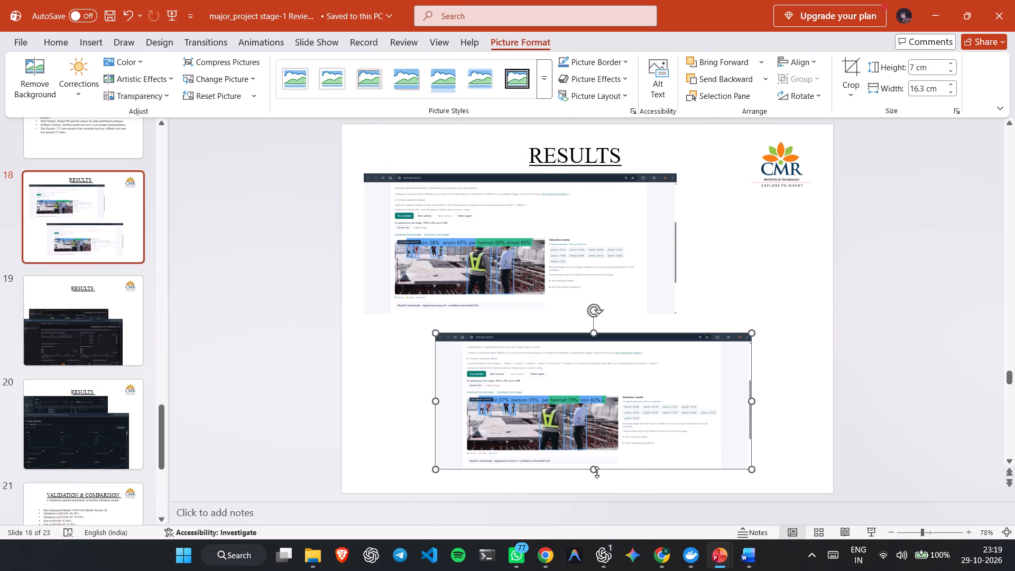
drag(595, 468, 595, 490)
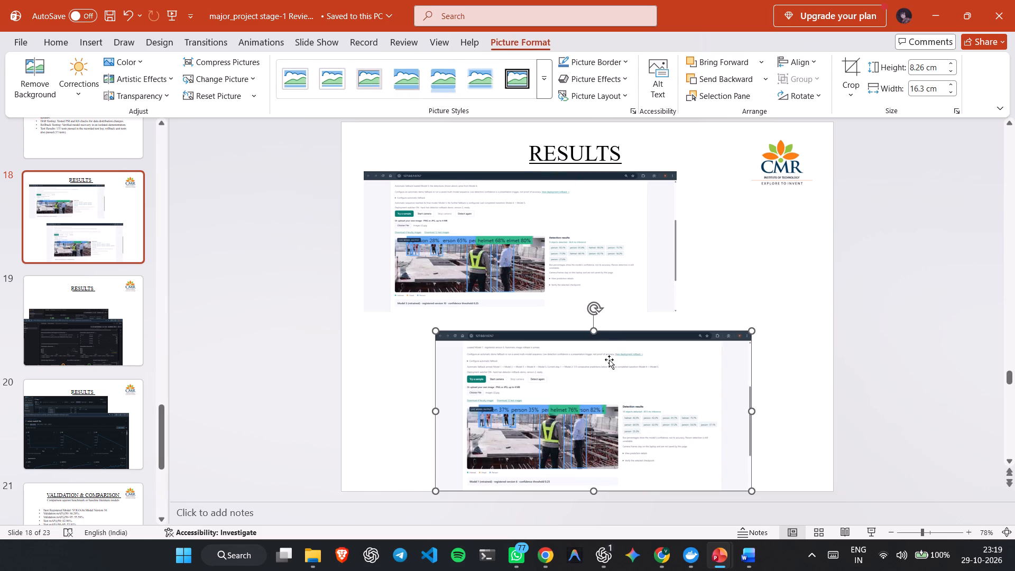
drag(596, 331, 595, 324)
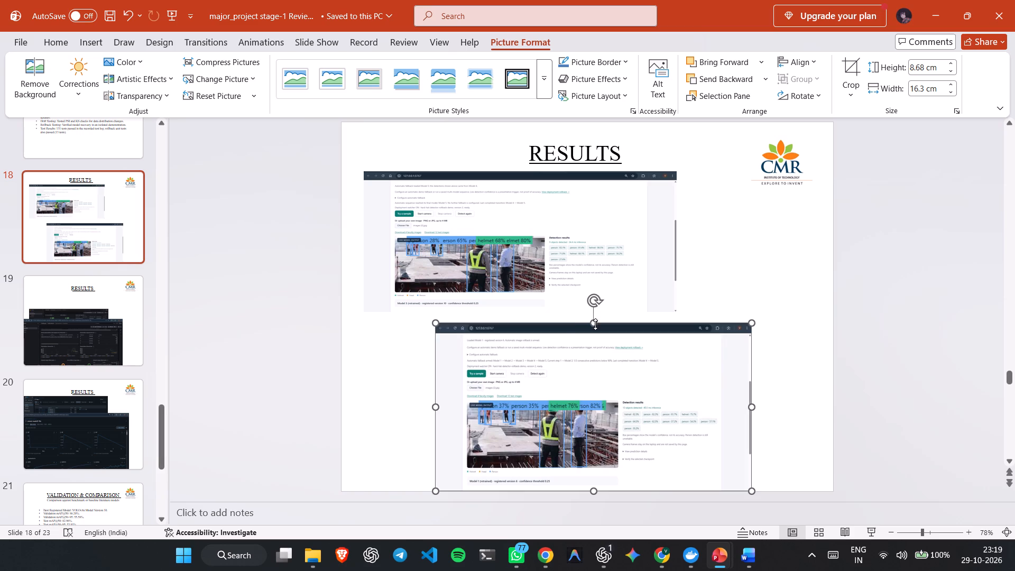
drag(560, 338, 607, 334)
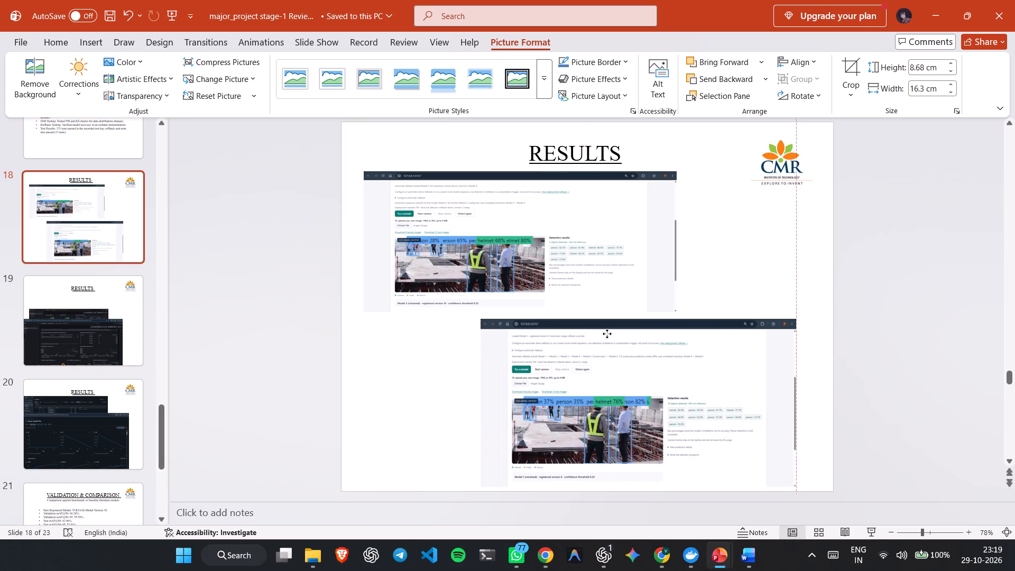
drag(607, 334, 632, 334)
Narrow the upper detection console screenshot to 15.8 cm and make it slightly taller; reduce the lower one's height to 8.26 cm.
click(537, 248)
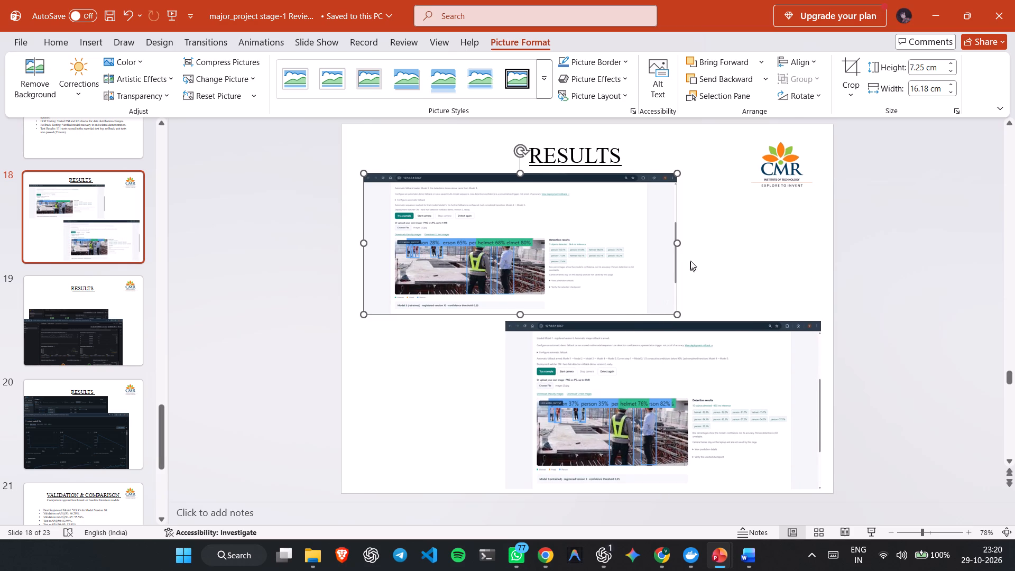
drag(678, 242, 669, 248)
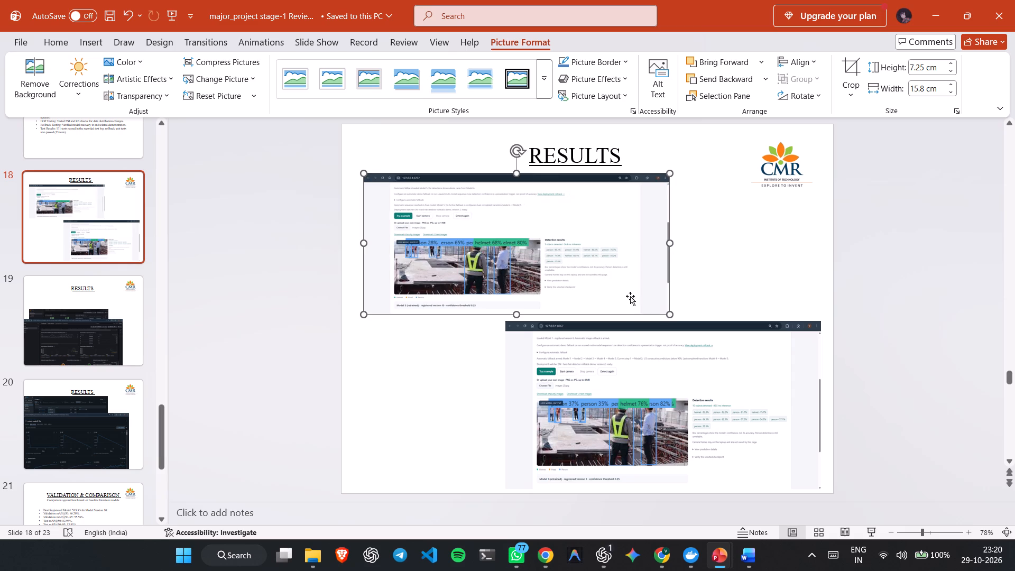
click(647, 395)
drag(665, 320, 666, 327)
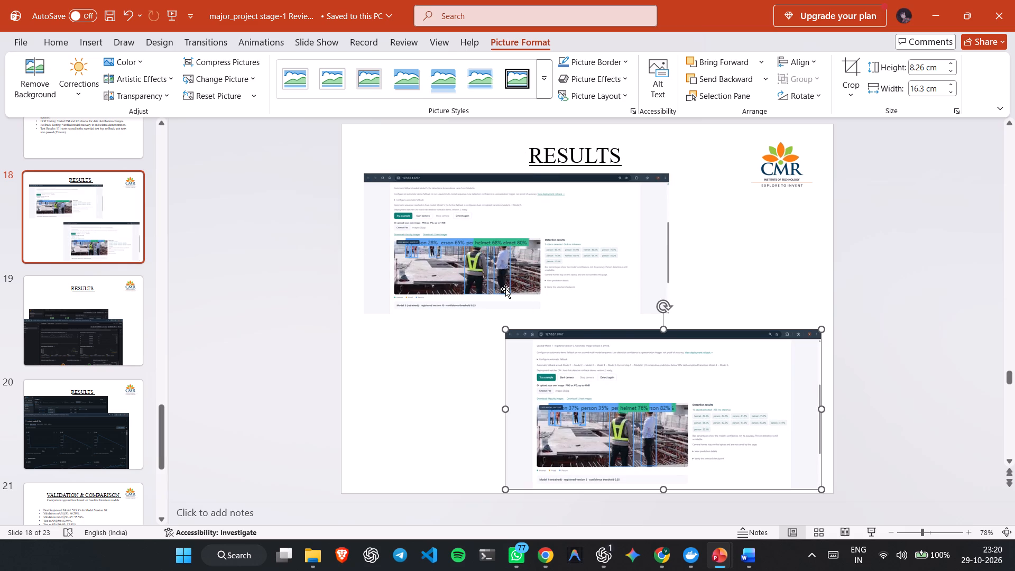
click(505, 289)
drag(516, 311, 516, 317)
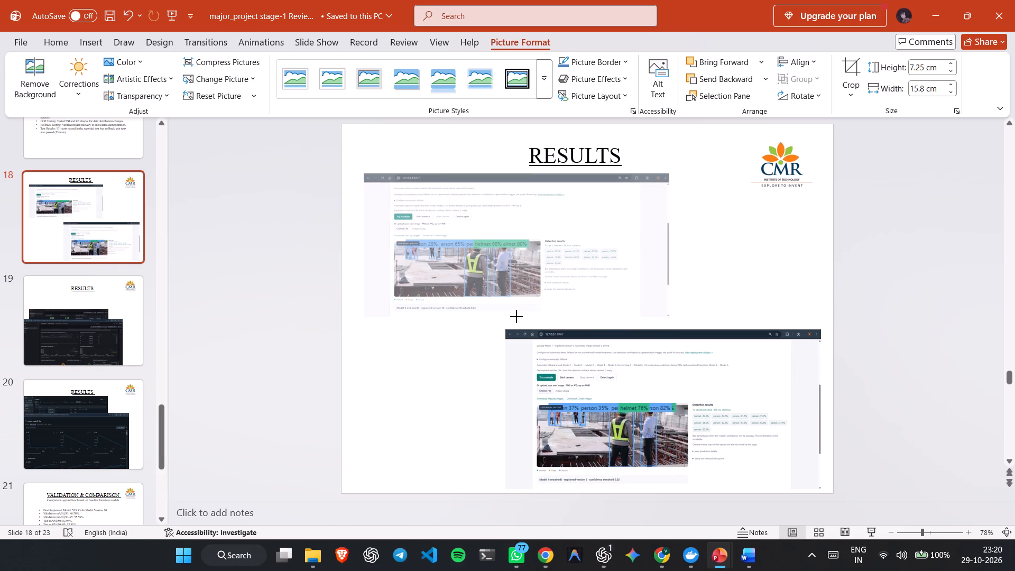
drag(516, 317, 516, 318)
click(714, 261)
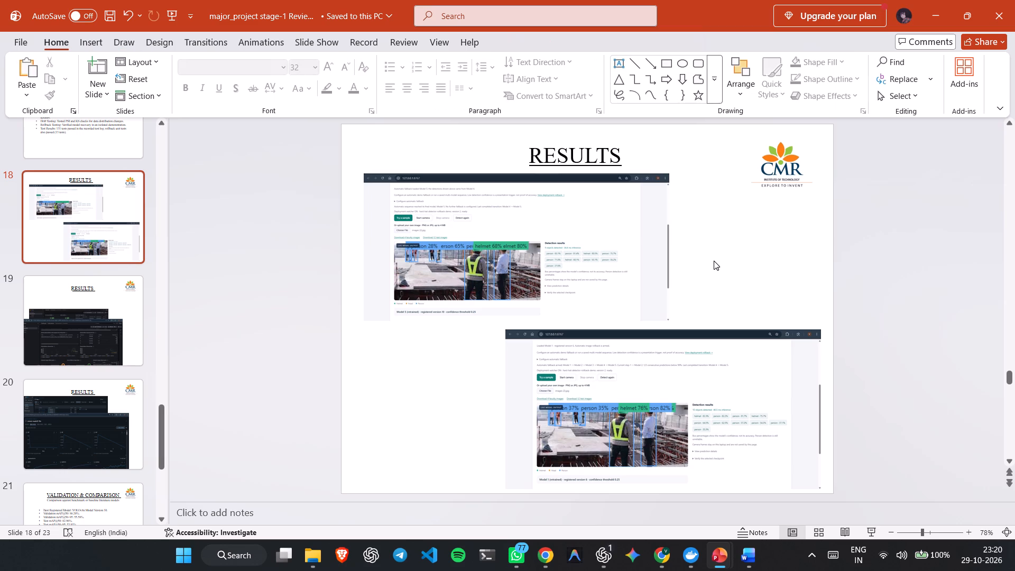
Stack both detection console screenshots in the middle of slide 18 with left edges aligned, and narrow the lower one to match the upper's width.
drag(547, 429, 464, 430)
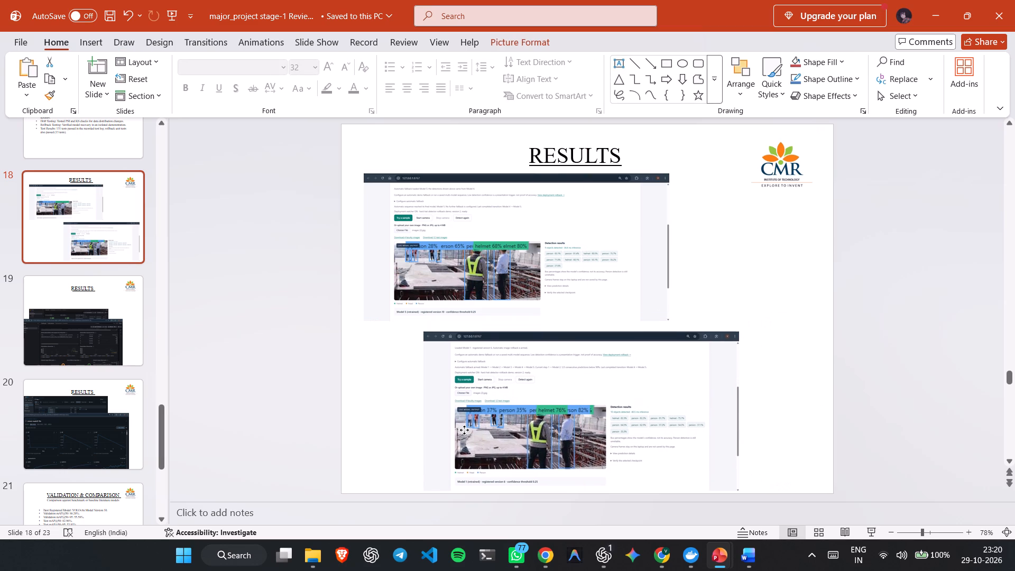
drag(464, 430, 469, 429)
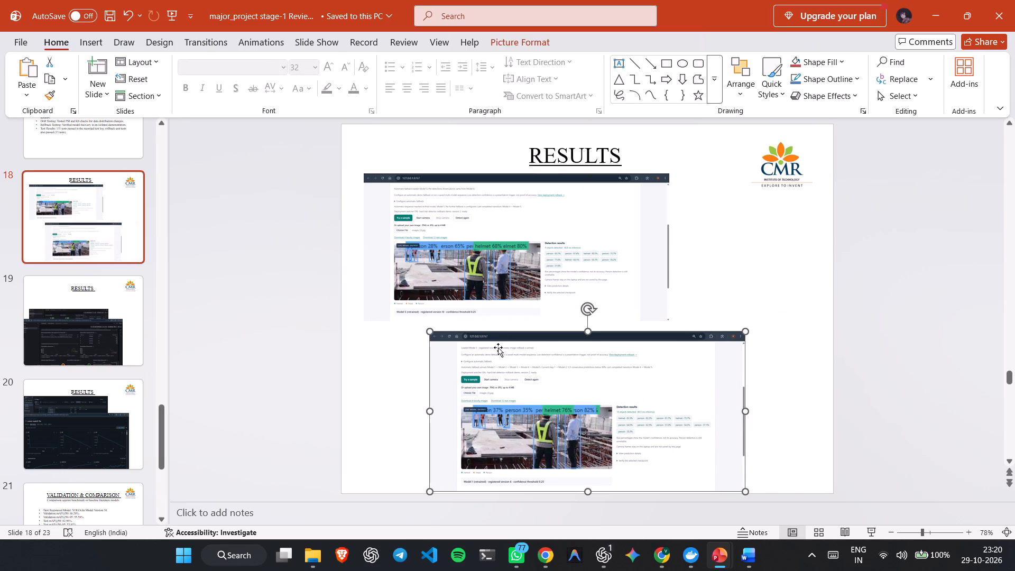
click(518, 260)
drag(578, 262, 644, 265)
click(774, 266)
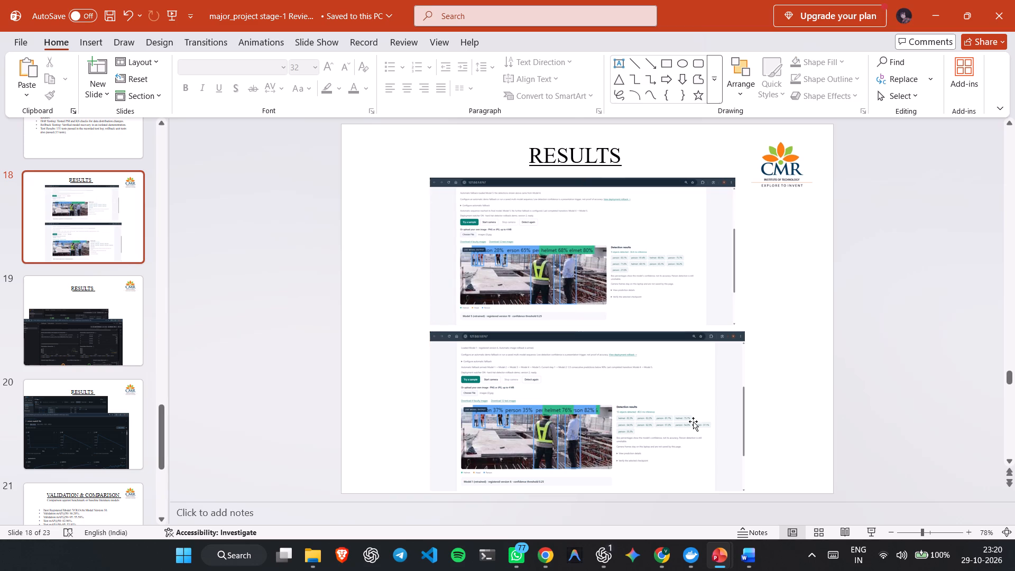
click(691, 421)
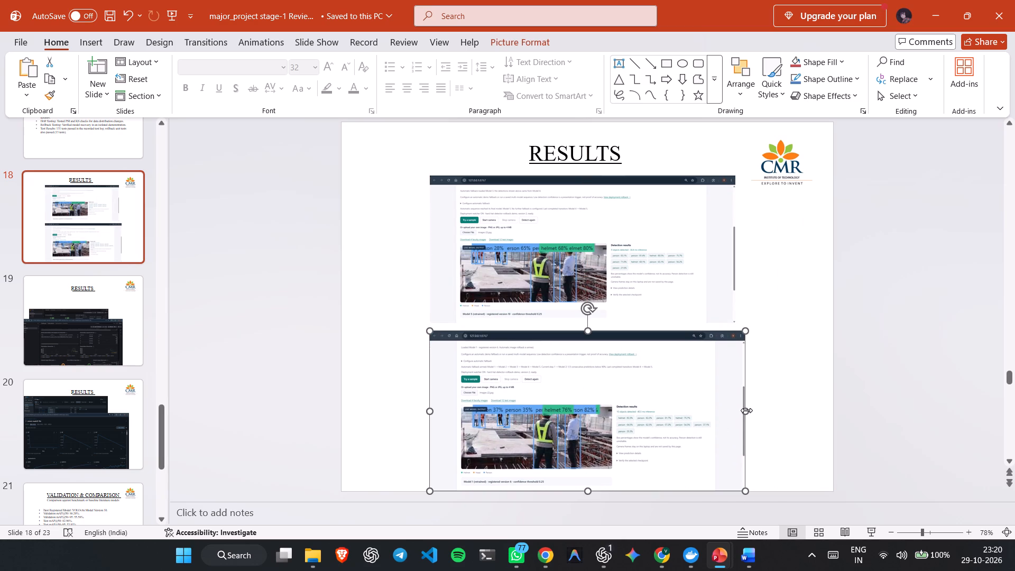
drag(746, 410, 739, 410)
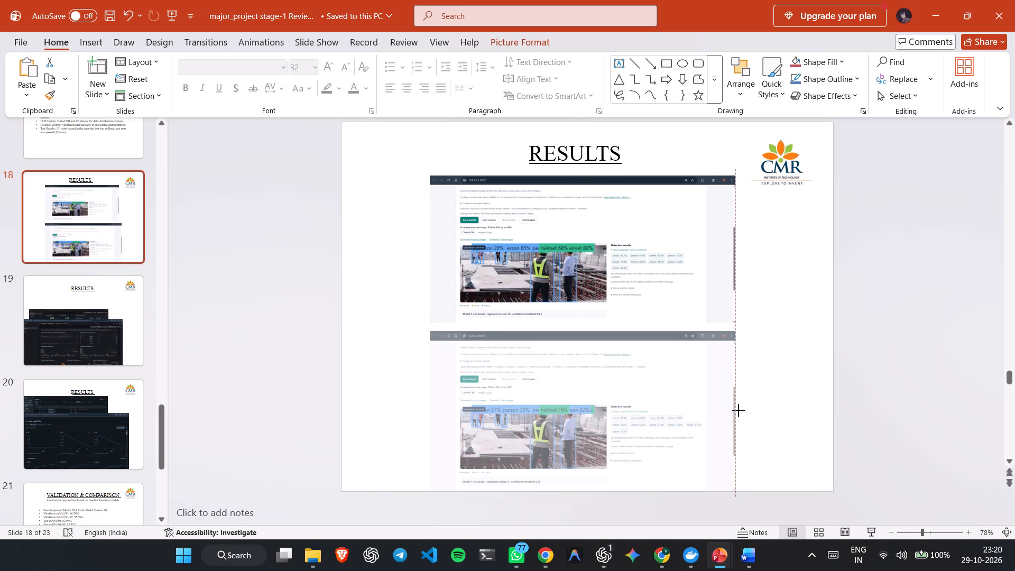
drag(739, 410, 739, 411)
click(792, 370)
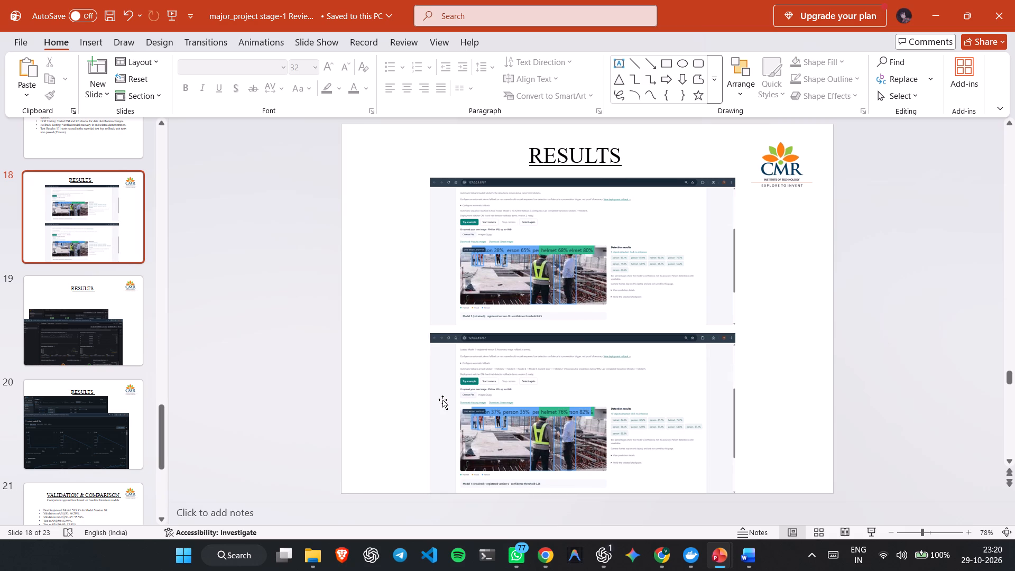
On slide 19, move the rear Grafana dashboard screenshot up so it sits directly below the RESULTS heading.
click(94, 330)
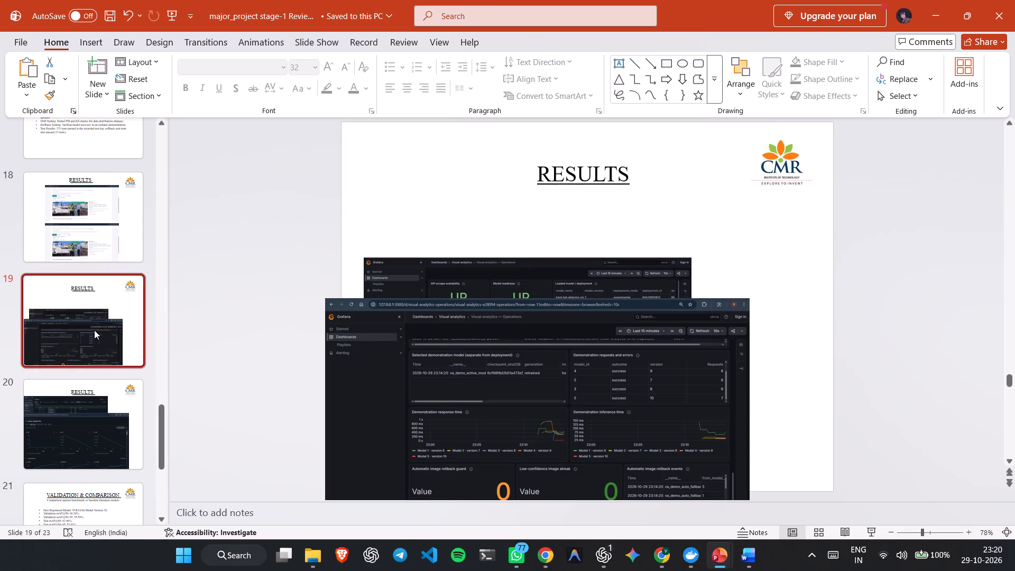
click(564, 273)
drag(564, 273, 610, 212)
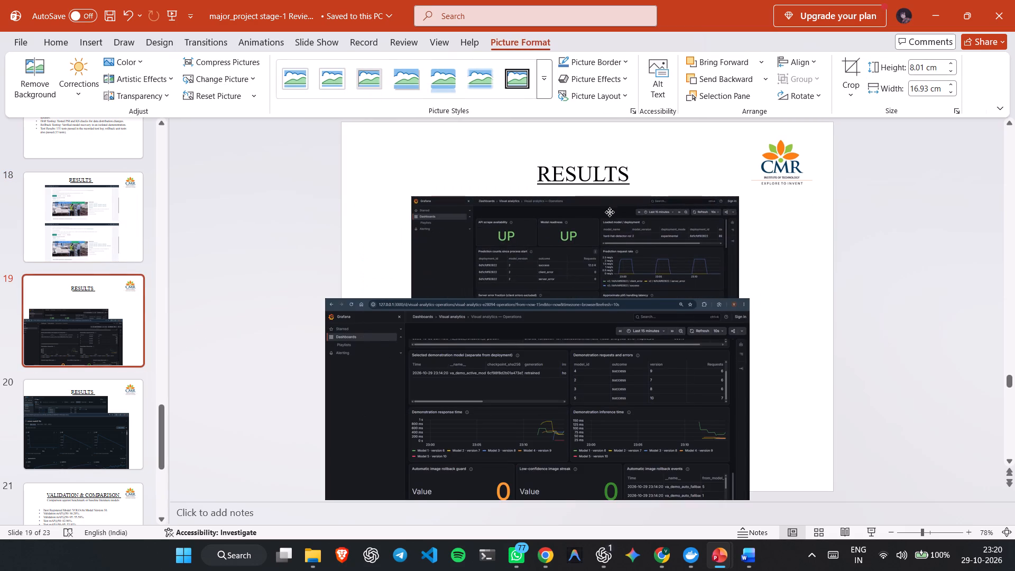
drag(610, 212, 620, 205)
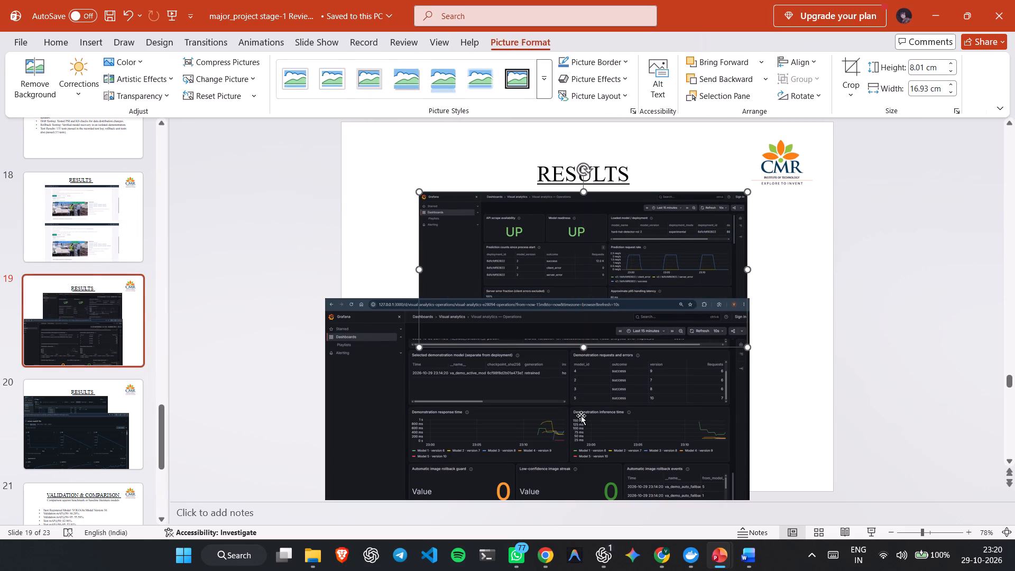
Shrink the front Grafana screenshot on slide 19 to about 8.73 cm high by 15.66 cm wide and place it beneath the other one.
click(581, 416)
drag(750, 403, 748, 403)
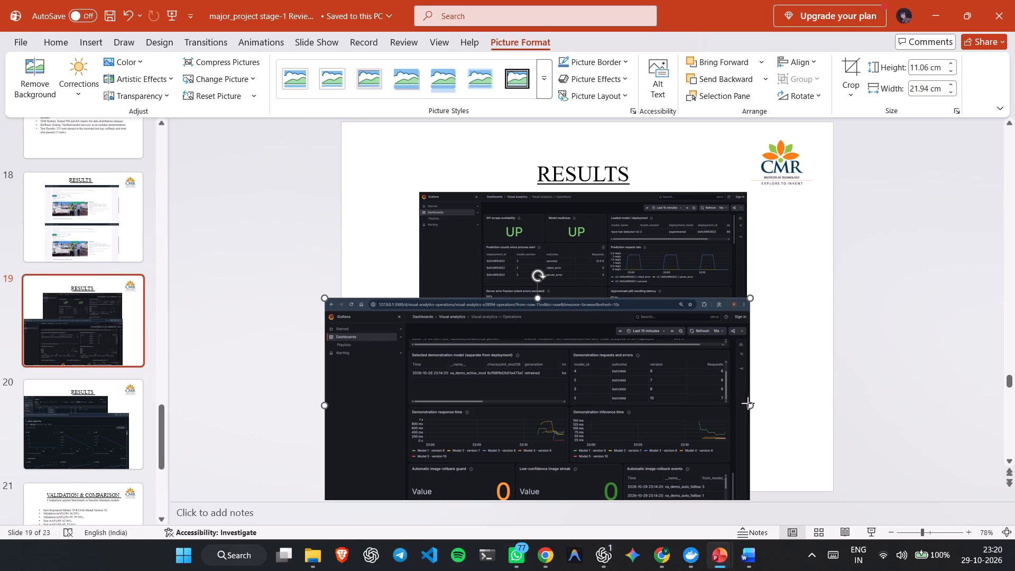
drag(748, 403, 671, 398)
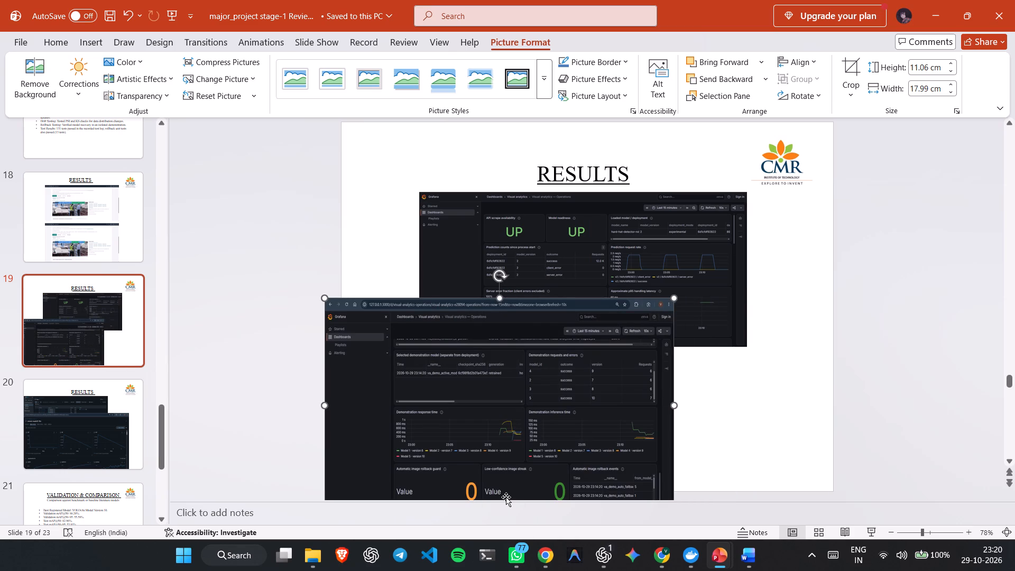
click(506, 497)
click(502, 472)
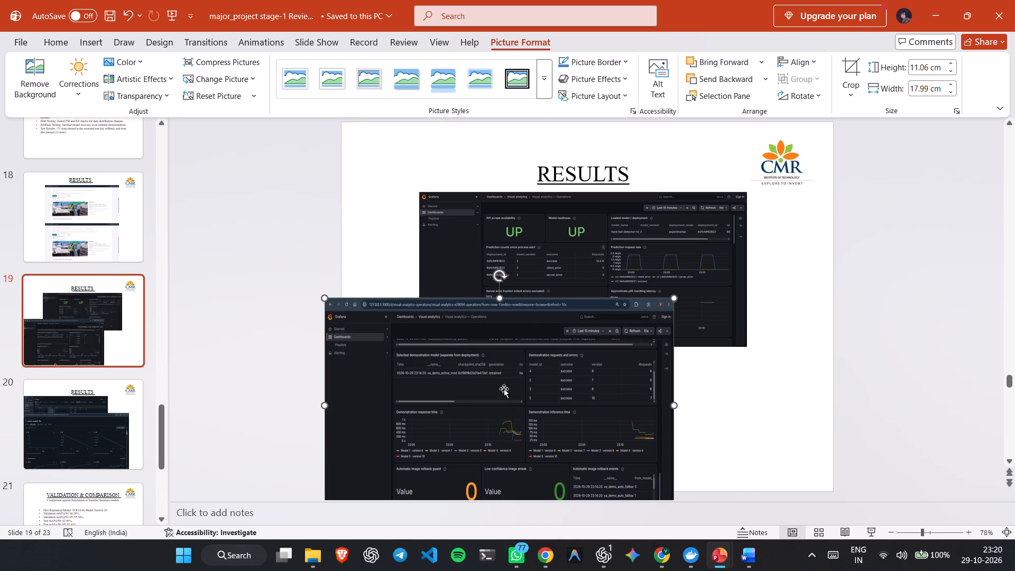
click(504, 389)
drag(501, 299, 503, 342)
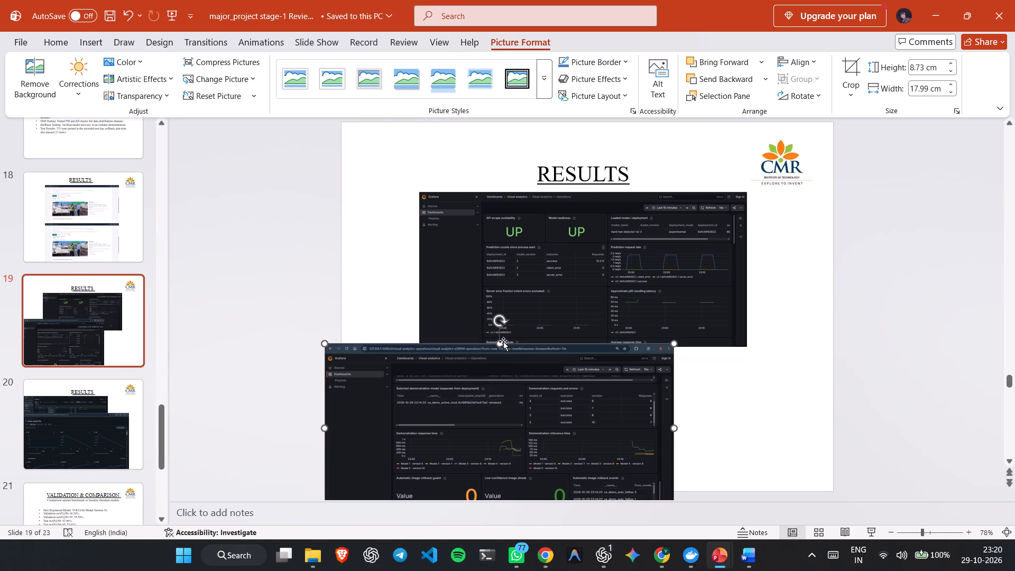
drag(673, 426, 628, 428)
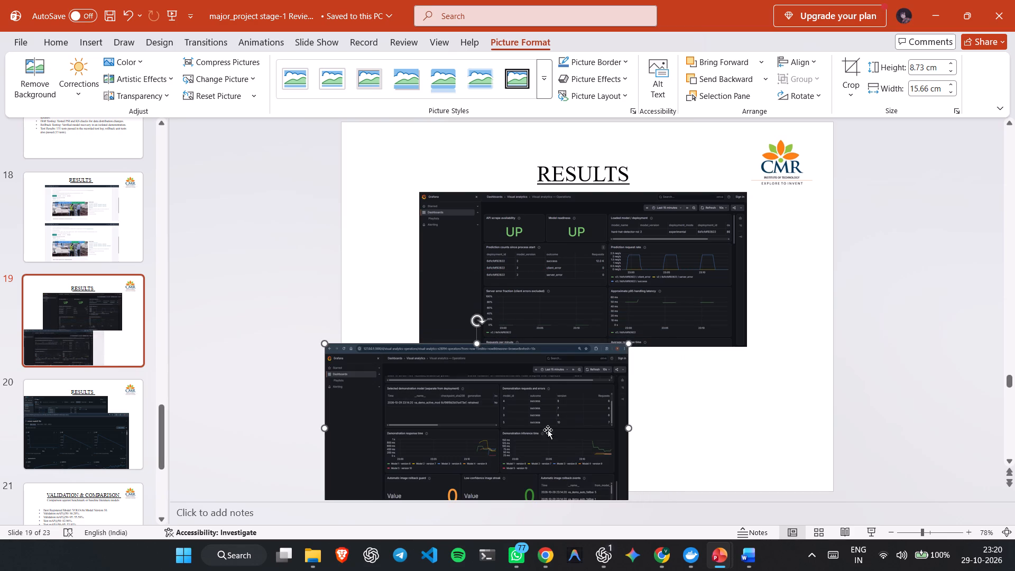
drag(533, 426, 643, 422)
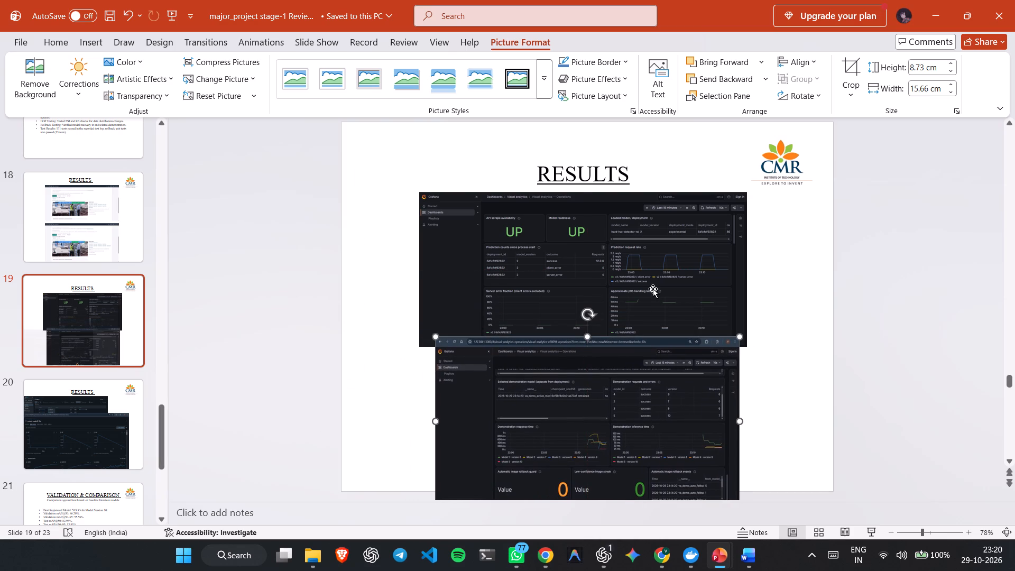
Reduce the upper Grafana screenshot on slide 19 to about 7.49 cm high by 15.24 cm wide.
click(653, 289)
drag(747, 269, 716, 270)
drag(567, 347, 568, 337)
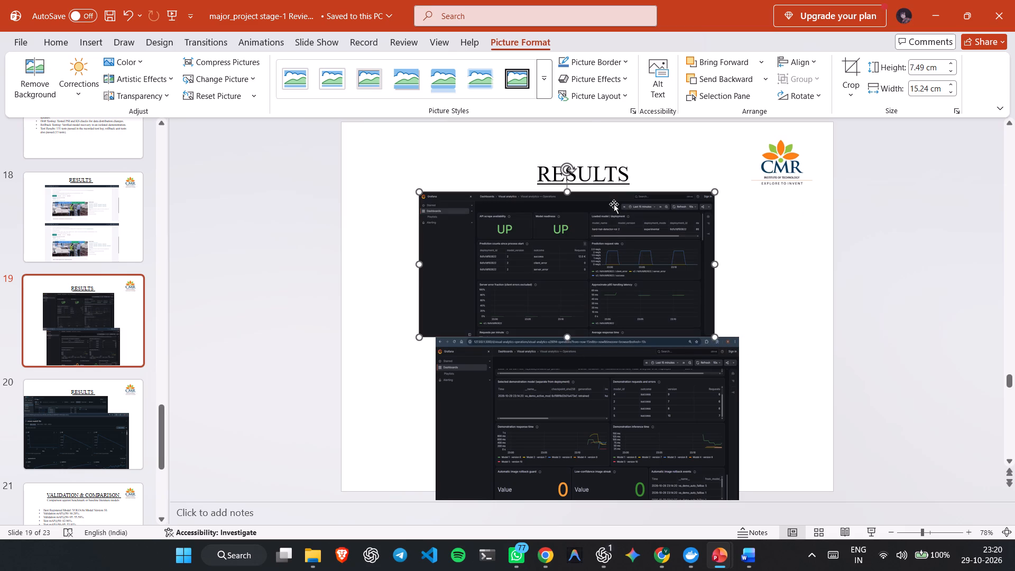
Move the RESULTS heading on slide 19 up to the slide's top edge.
click(599, 167)
drag(594, 139, 582, 114)
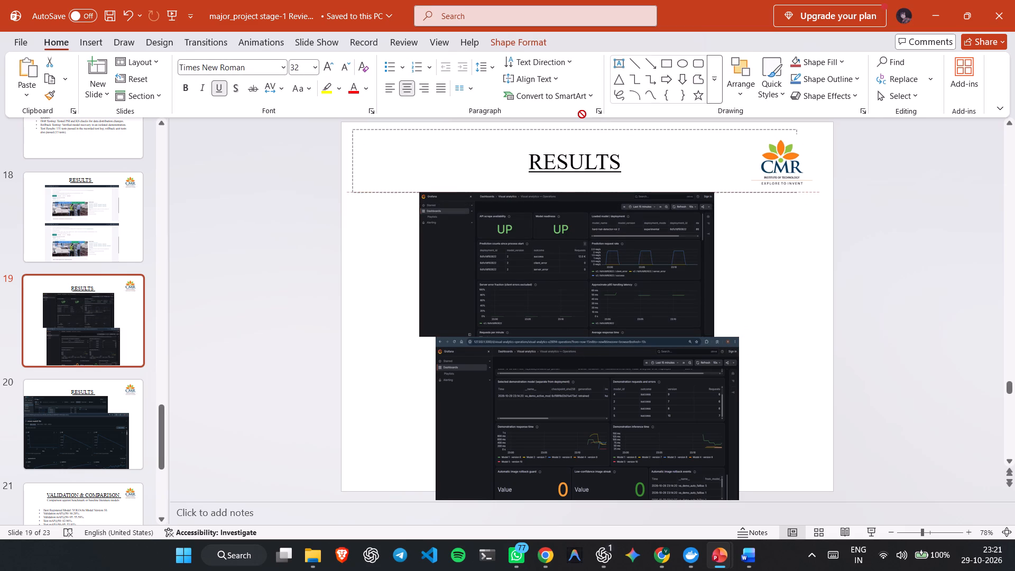
drag(582, 114, 587, 103)
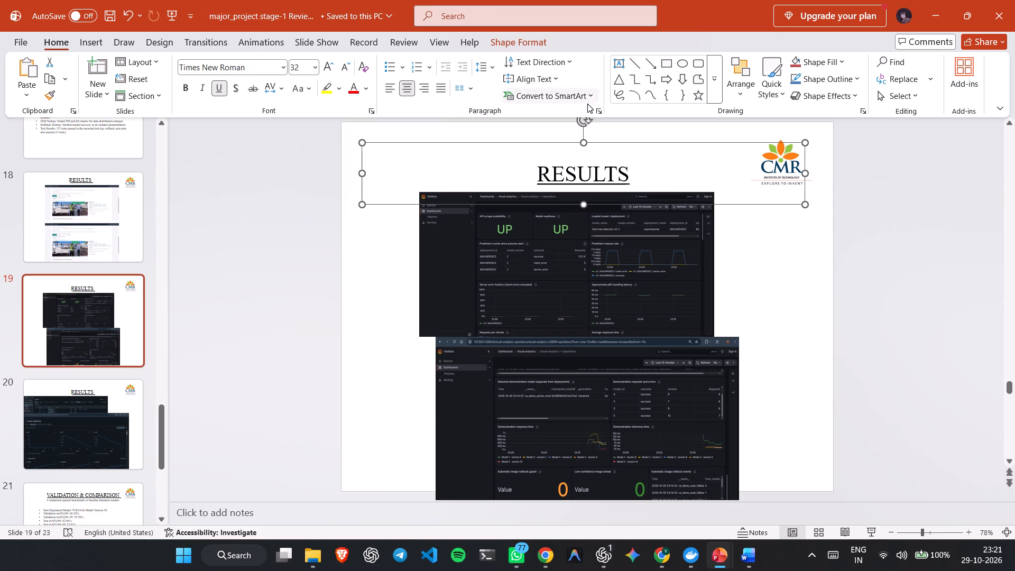
click(587, 142)
drag(598, 142, 596, 122)
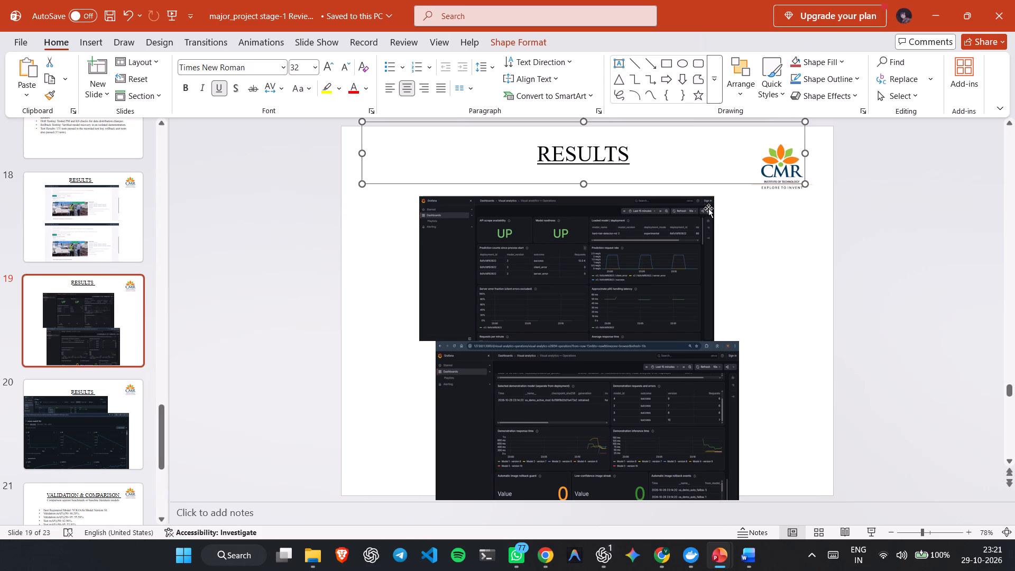
Stack the two Grafana screenshots on slide 19 directly beneath the RESULTS heading, with their left edges aligned and no gap between them.
click(740, 209)
drag(642, 254, 661, 231)
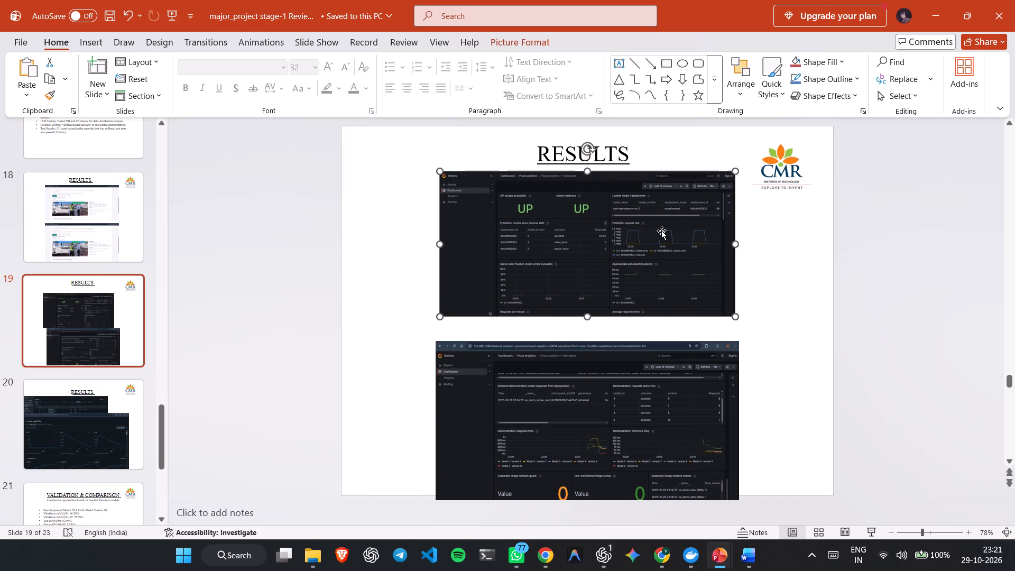
drag(621, 386, 624, 366)
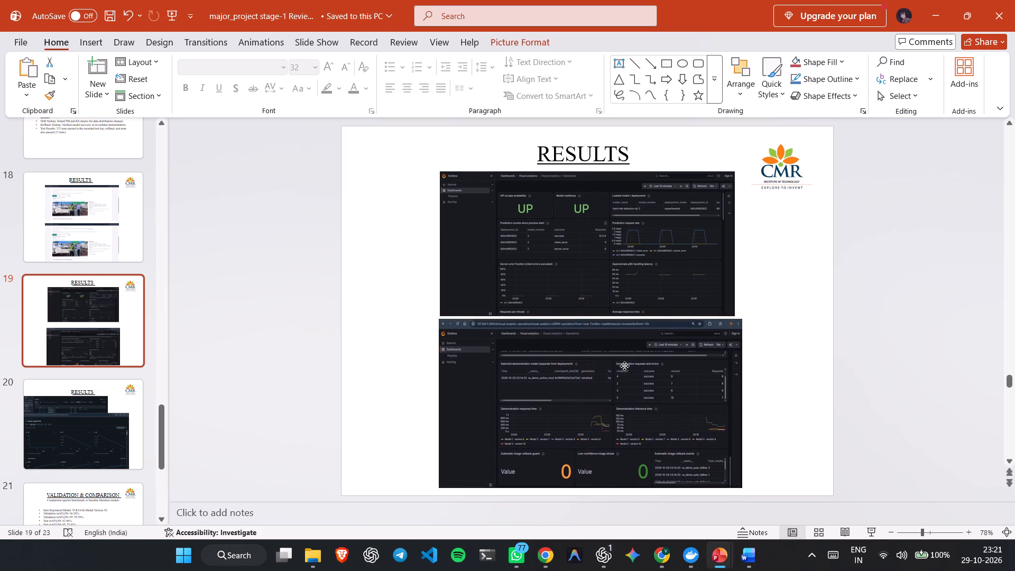
drag(624, 366, 623, 366)
drag(623, 366, 623, 365)
click(772, 334)
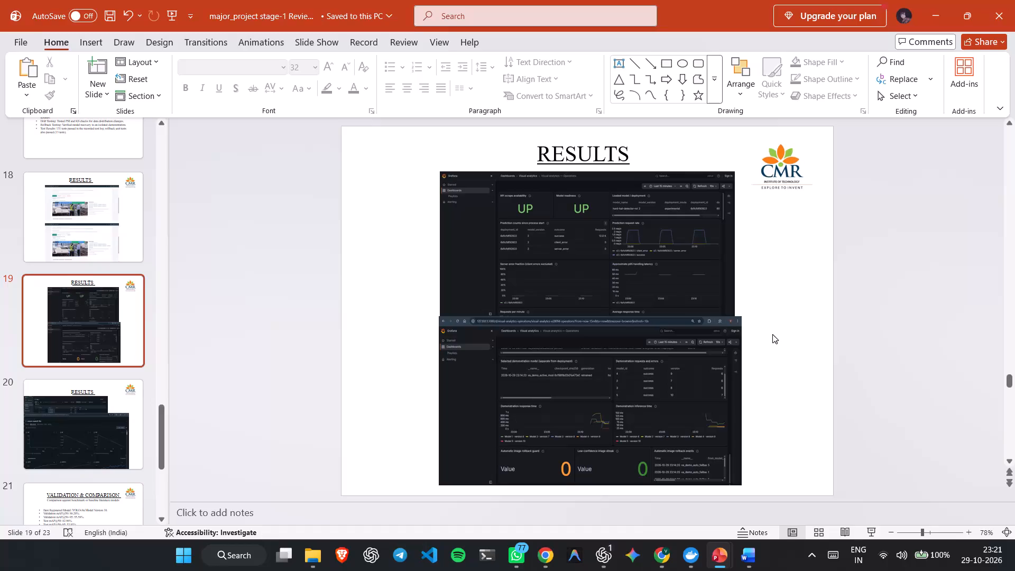
Narrow the lower Grafana screenshot on slide 19 to match the width of the upper one.
click(710, 410)
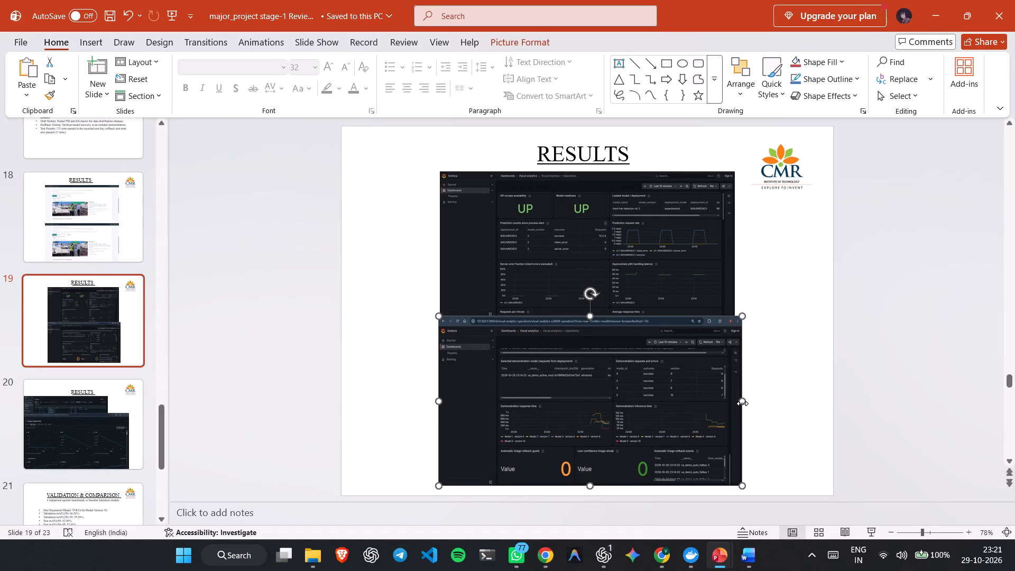
drag(742, 404, 737, 405)
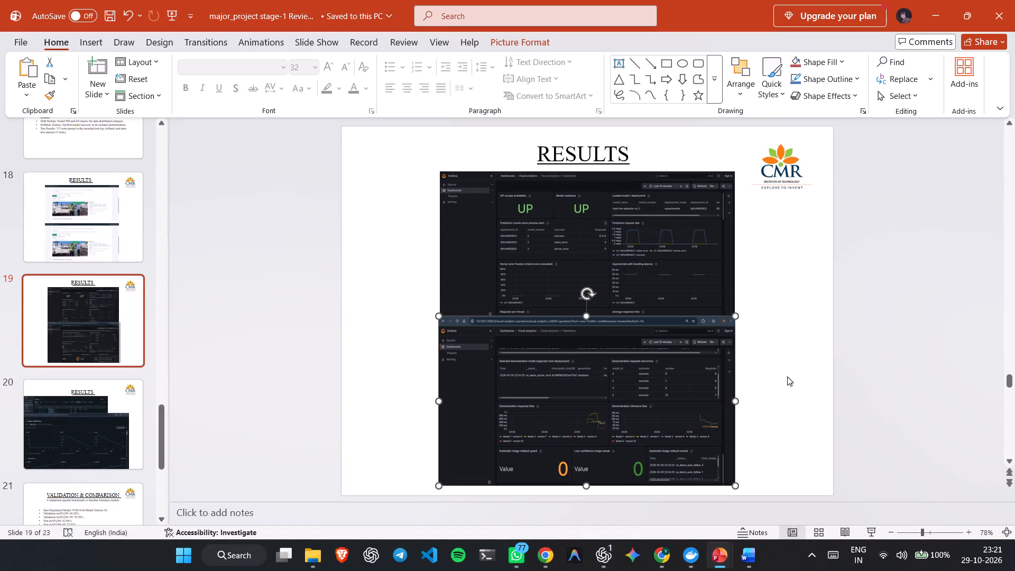
click(799, 372)
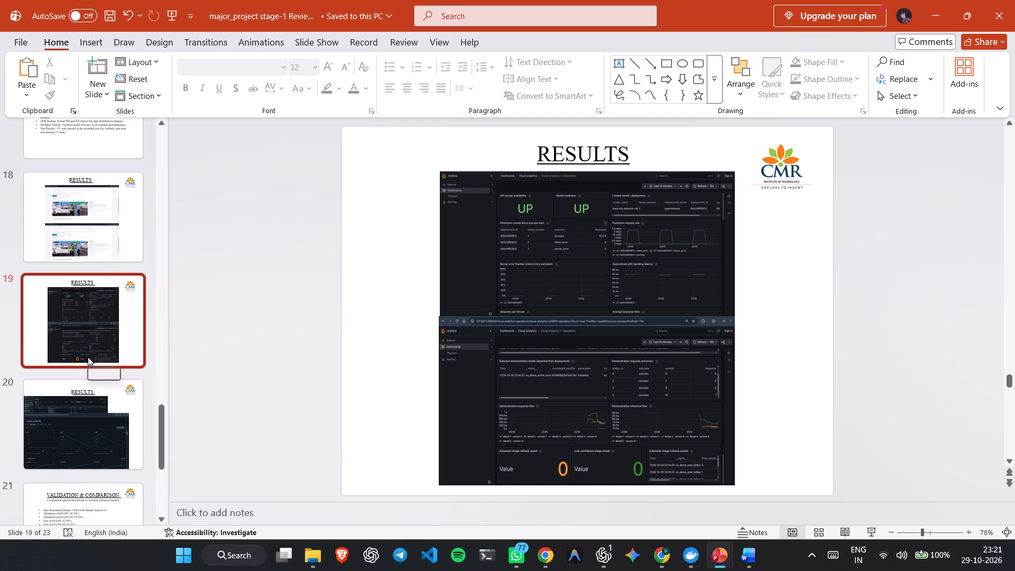
On slide 20, reduce the width and height of the front MLflow model metrics screenshot, shrinking it from its right and top edges.
click(96, 428)
click(592, 257)
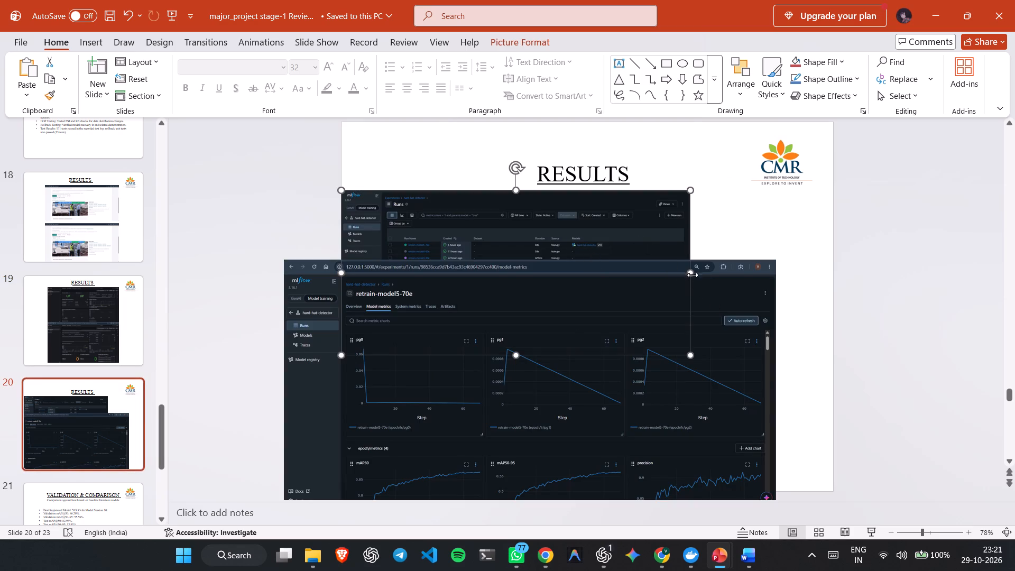
click(696, 432)
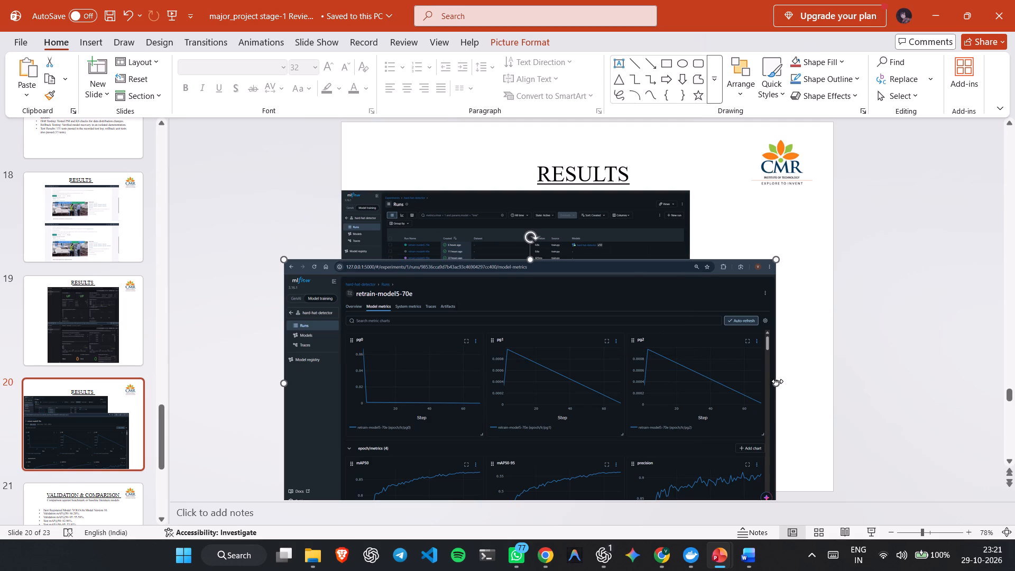
drag(777, 381, 645, 371)
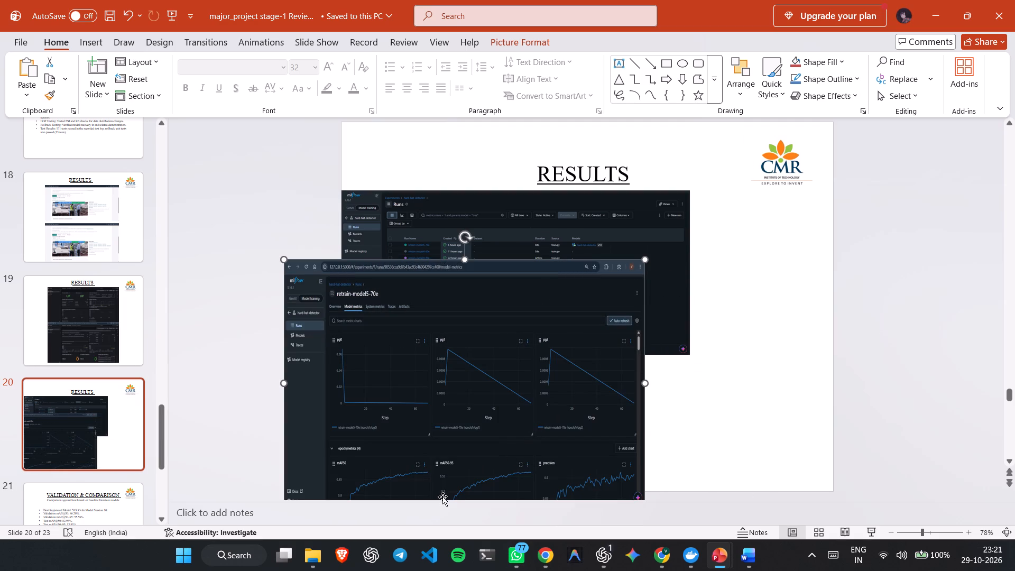
click(442, 493)
click(443, 467)
click(478, 363)
drag(464, 258, 478, 314)
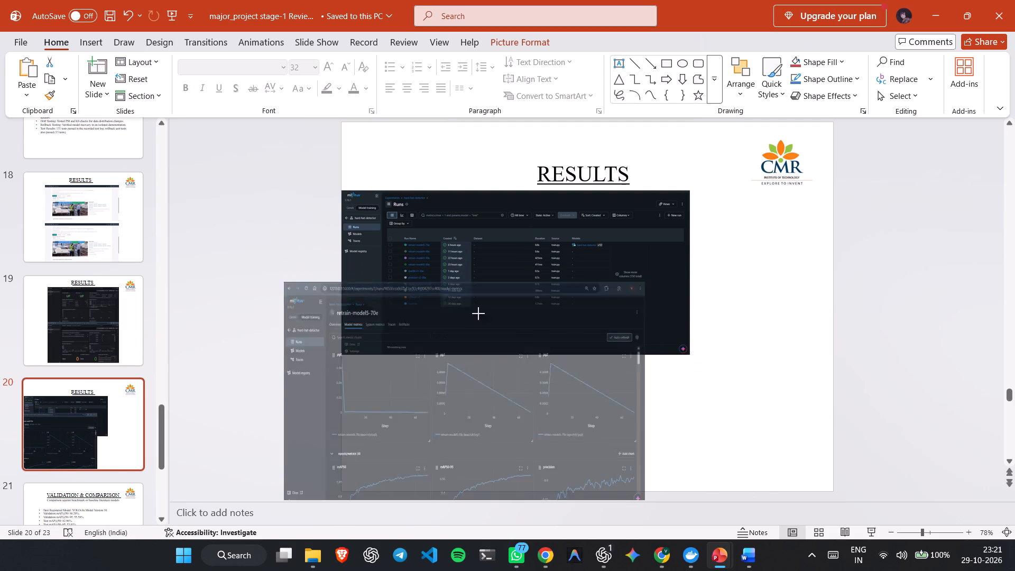
drag(478, 314, 487, 339)
Move the MLflow runs screenshot on slide 20 up and right so it sits just above the model metrics screenshot.
drag(542, 293, 571, 282)
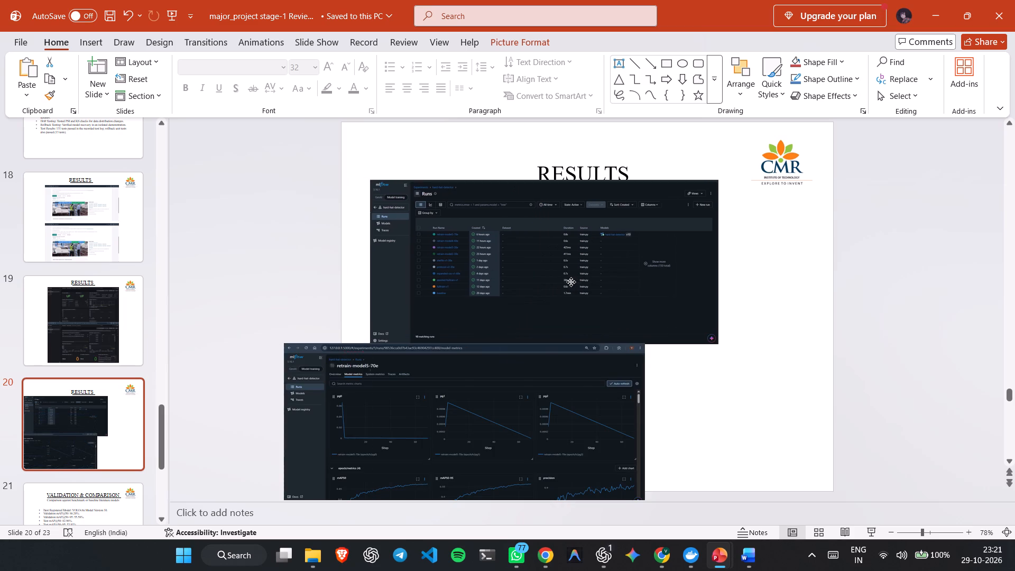
drag(571, 282, 575, 282)
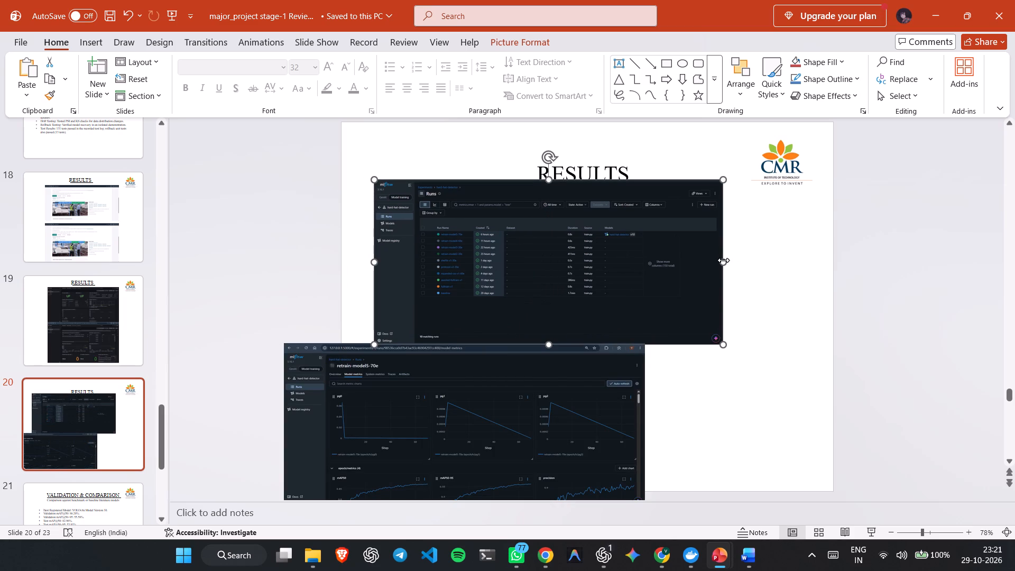
click(723, 260)
Move the RESULTS heading on slide 20 up to the slide's top edge.
click(610, 159)
click(608, 168)
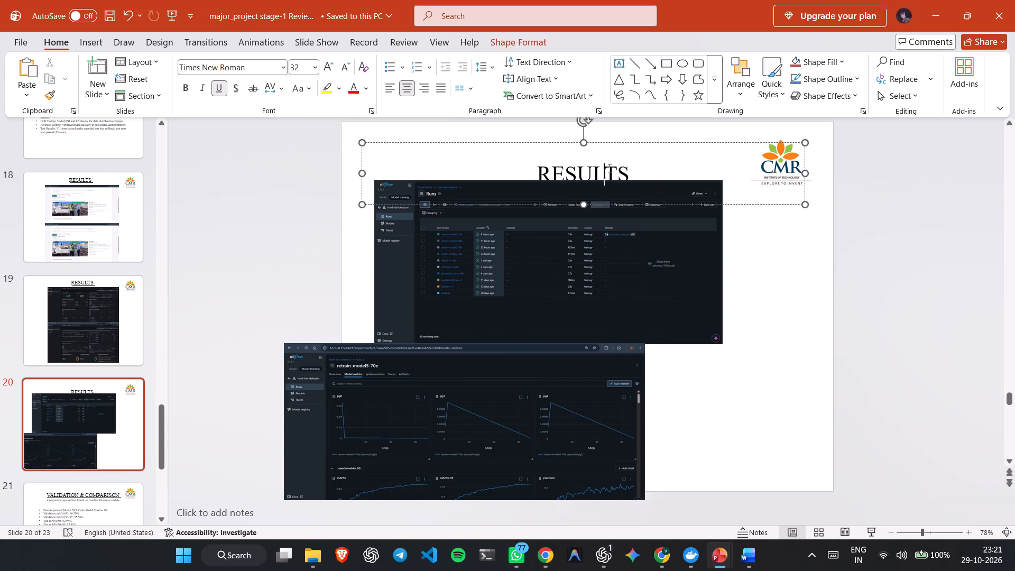
drag(604, 141, 598, 120)
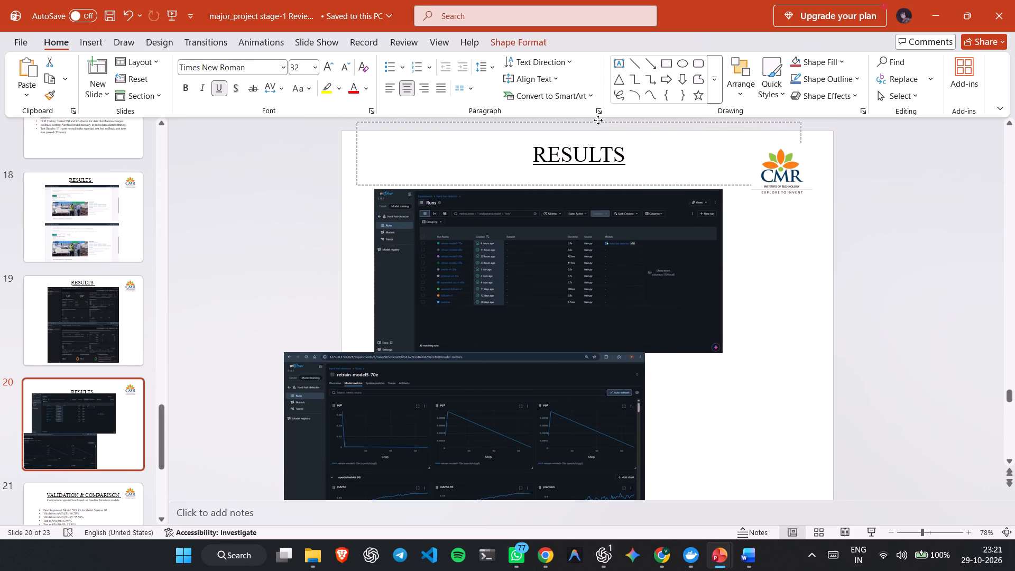
drag(598, 120, 598, 119)
click(753, 268)
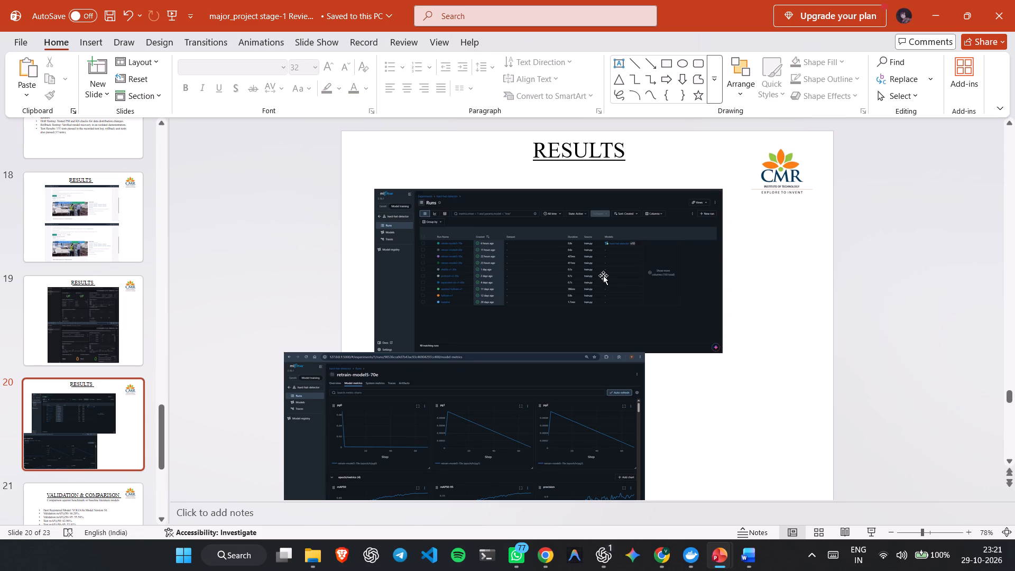
Place the MLflow runs screenshot directly below the slide 20 heading and the model metrics screenshot beneath it.
drag(602, 275, 625, 256)
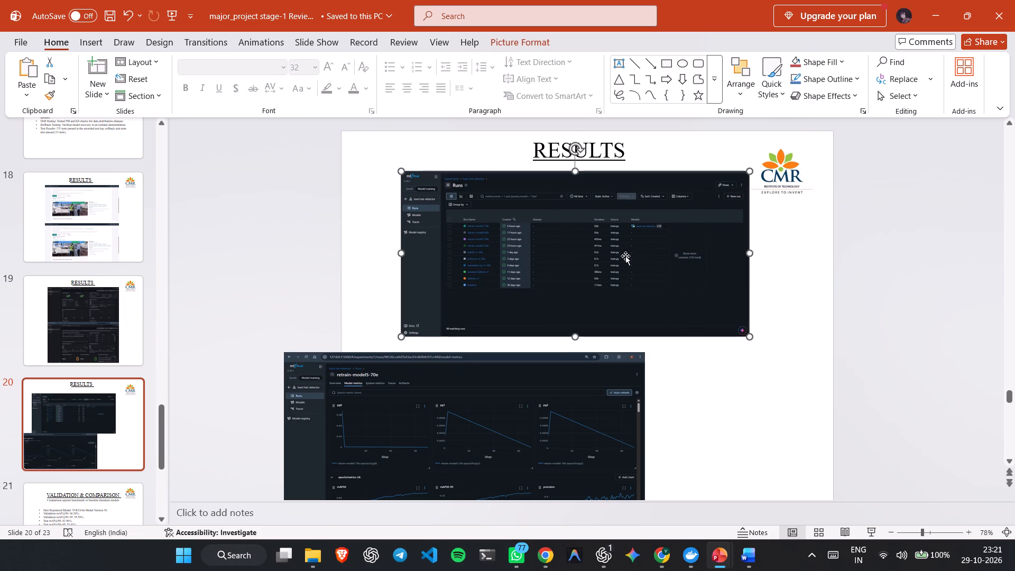
drag(587, 385, 652, 366)
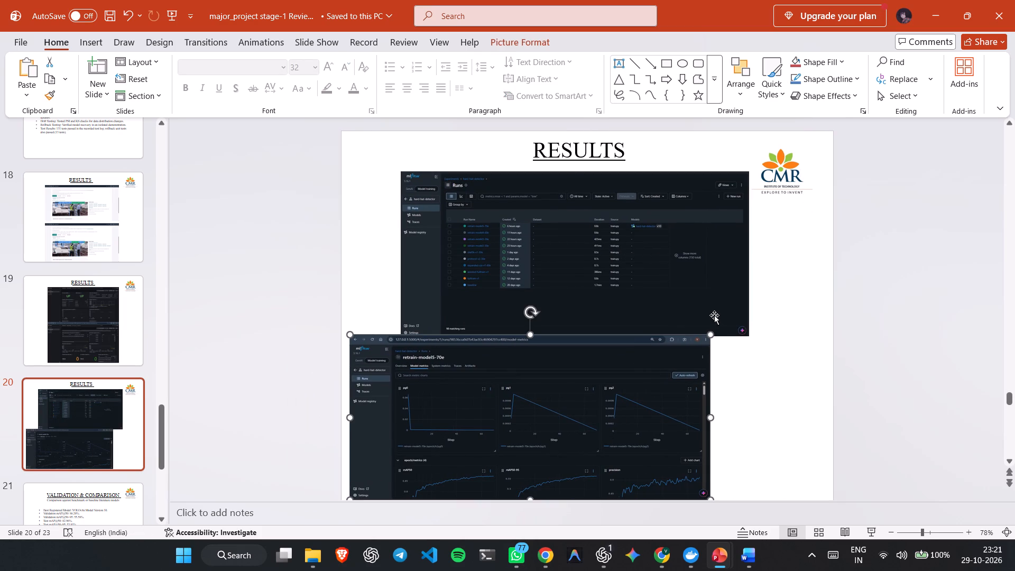
Reduce the height and width of the MLflow runs screenshot on slide 20 from its bottom and right edges.
click(714, 314)
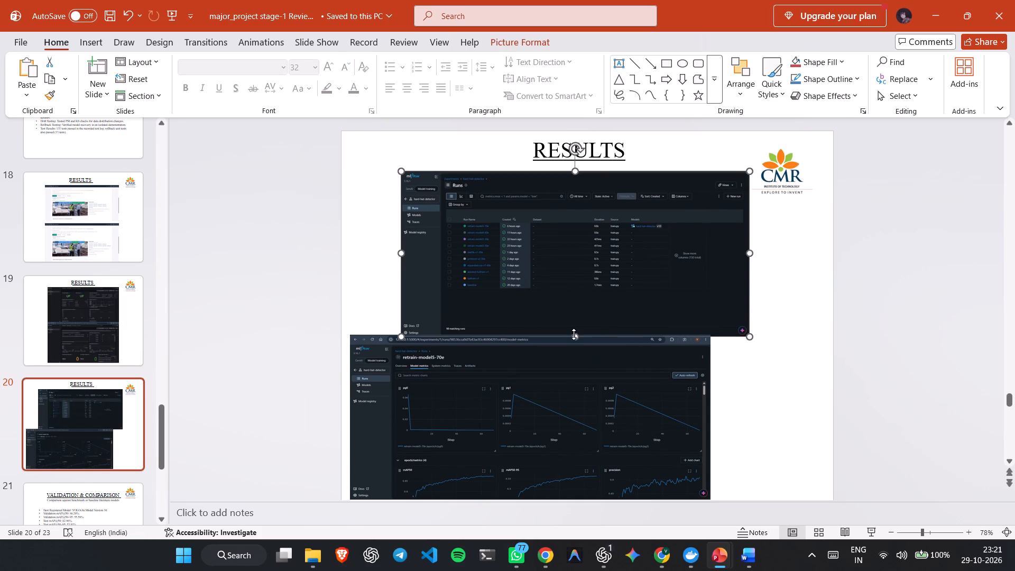
drag(574, 334, 572, 318)
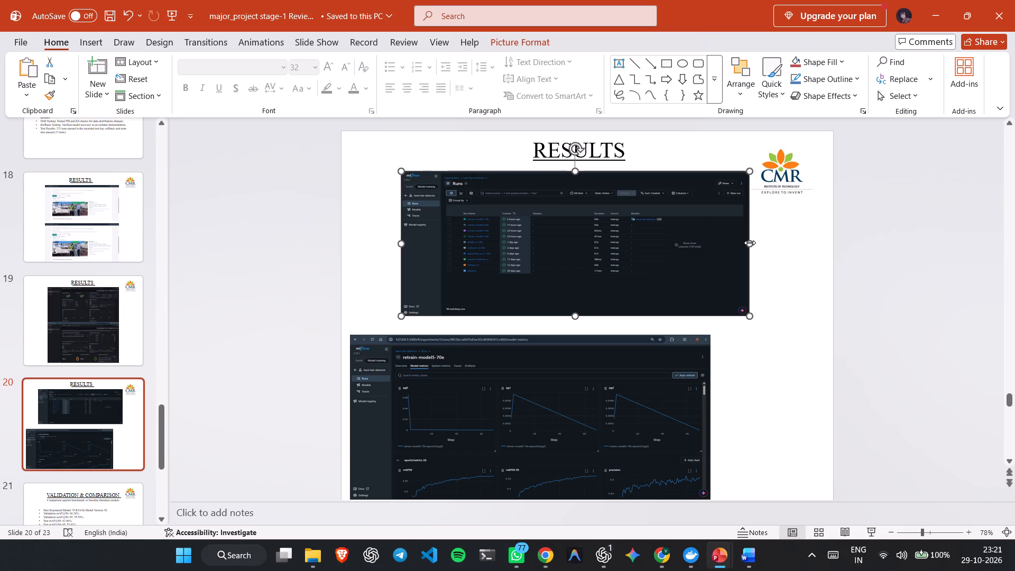
drag(749, 244, 705, 243)
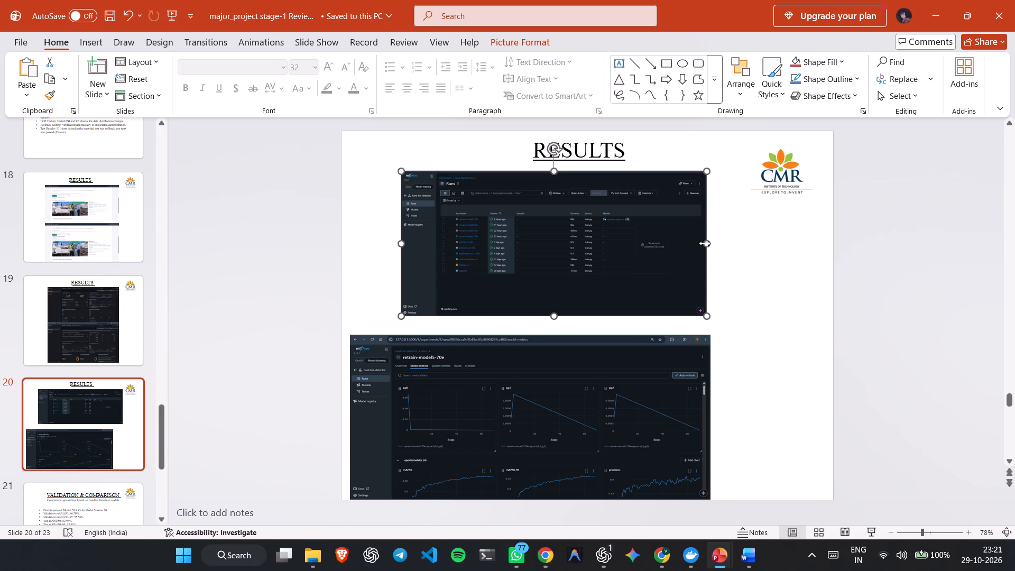
Move the model metrics screenshot up under the runs screenshot and shrink its height and width to match that screenshot's size.
drag(559, 423, 579, 403)
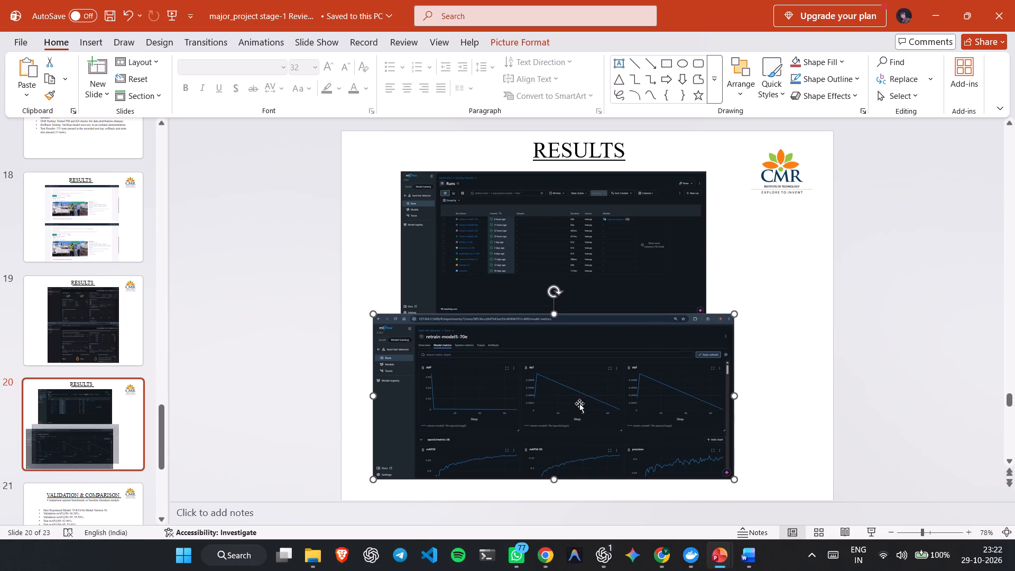
drag(556, 480, 559, 464)
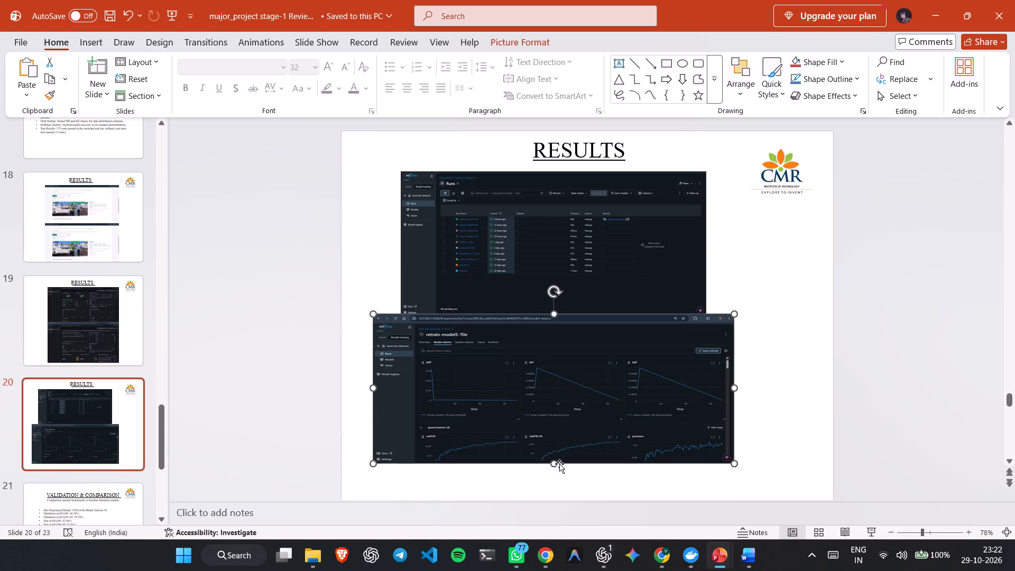
drag(736, 386, 695, 397)
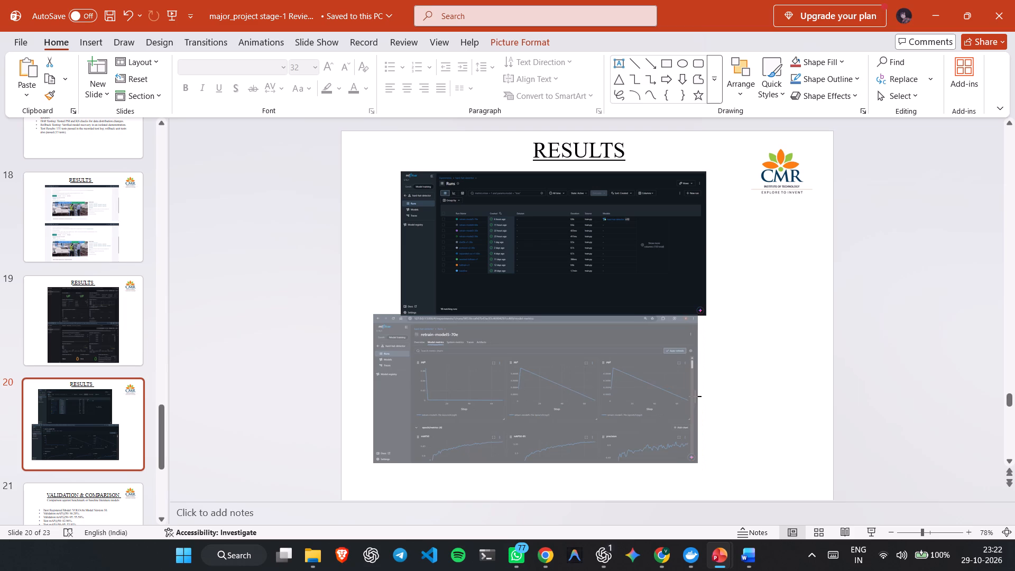
drag(695, 397, 682, 397)
Centre both MLflow screenshots on slide 20 below the heading, aligning their side edges and leaving a small gap between them.
drag(564, 389, 597, 405)
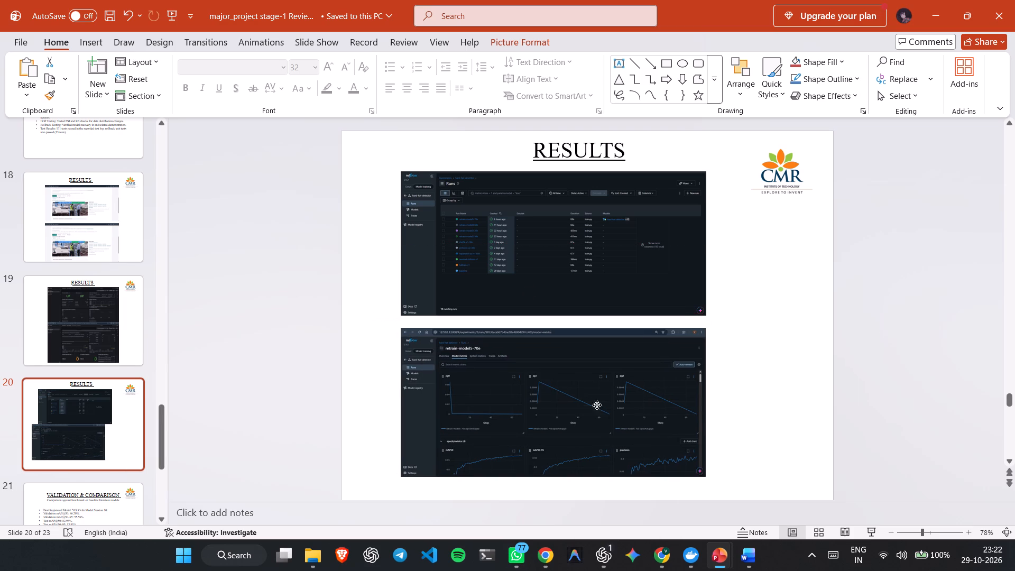
drag(597, 405, 614, 418)
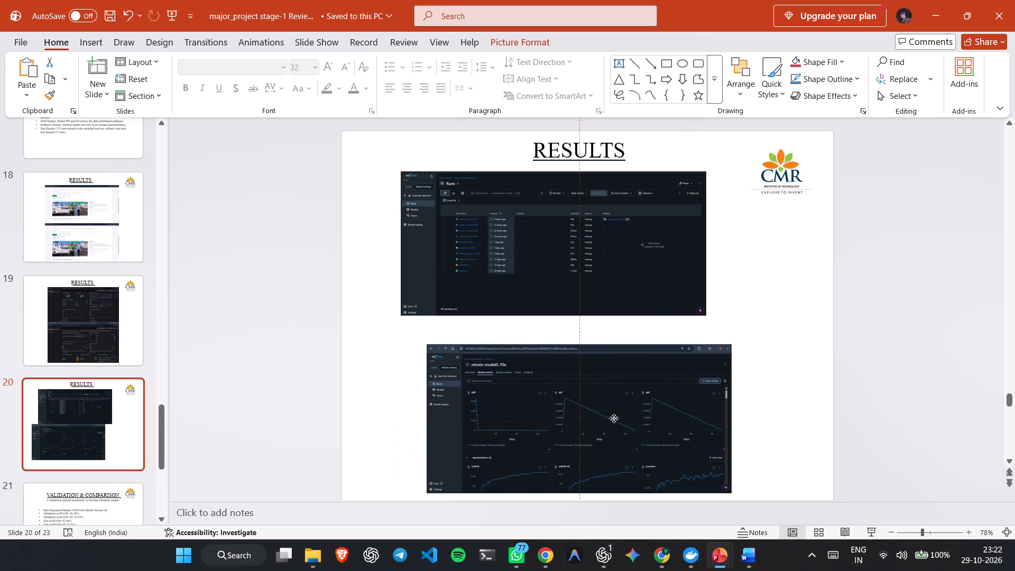
drag(614, 418, 612, 419)
drag(566, 229, 578, 243)
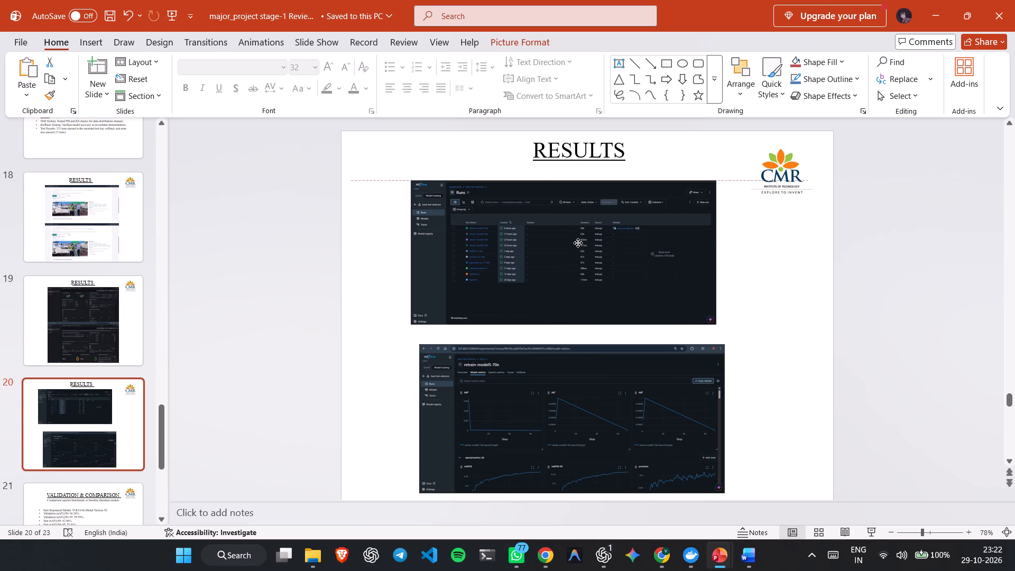
drag(578, 243, 585, 244)
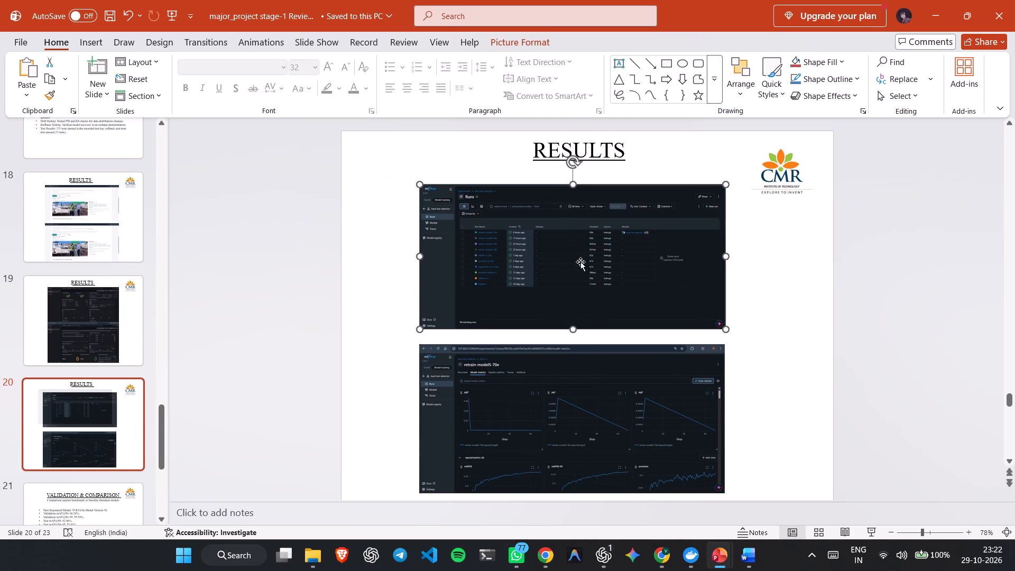
click(754, 302)
scroll(754, 302, down, 1)
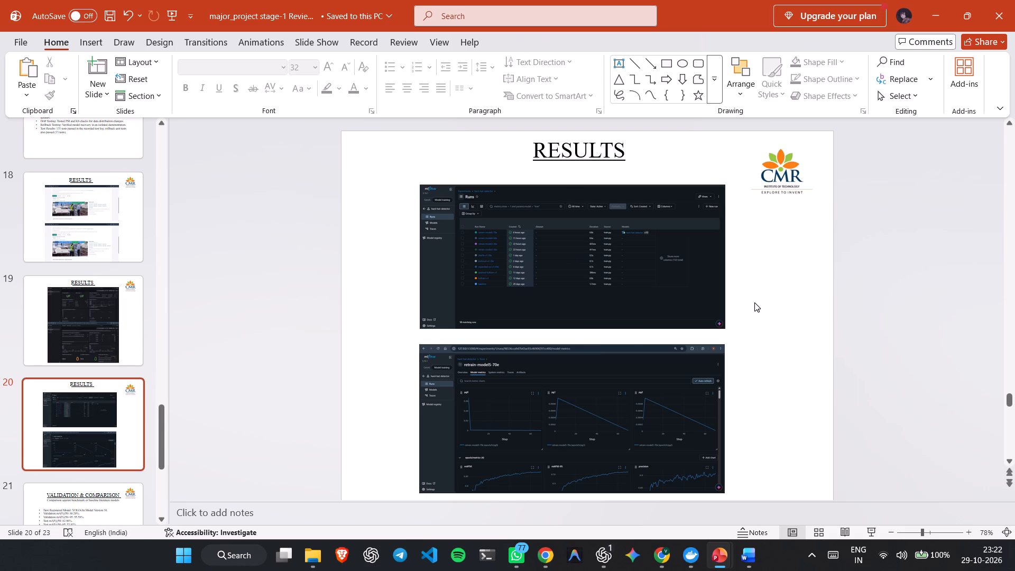
scroll(754, 302, down, 1)
drag(638, 398, 638, 392)
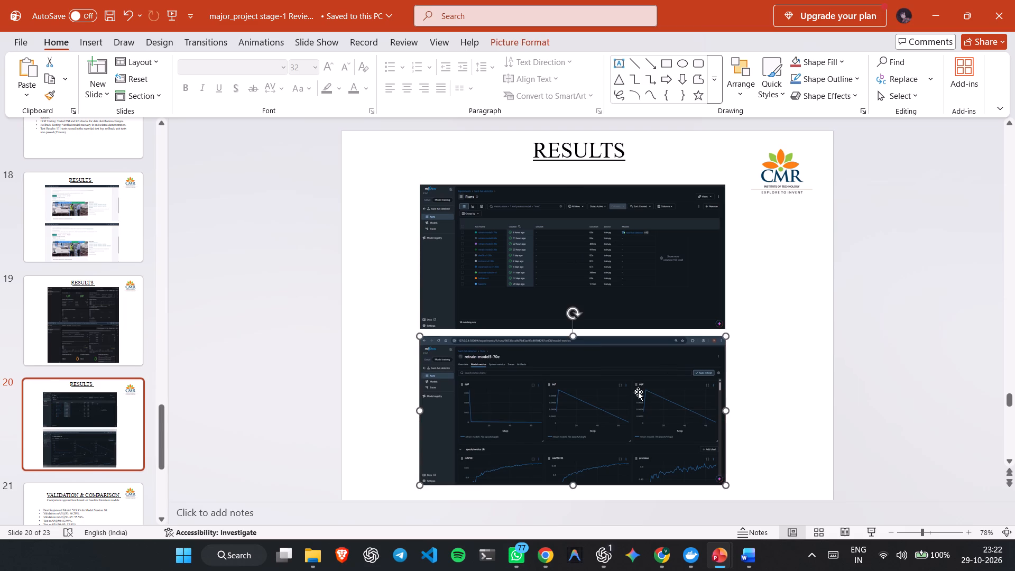
click(782, 347)
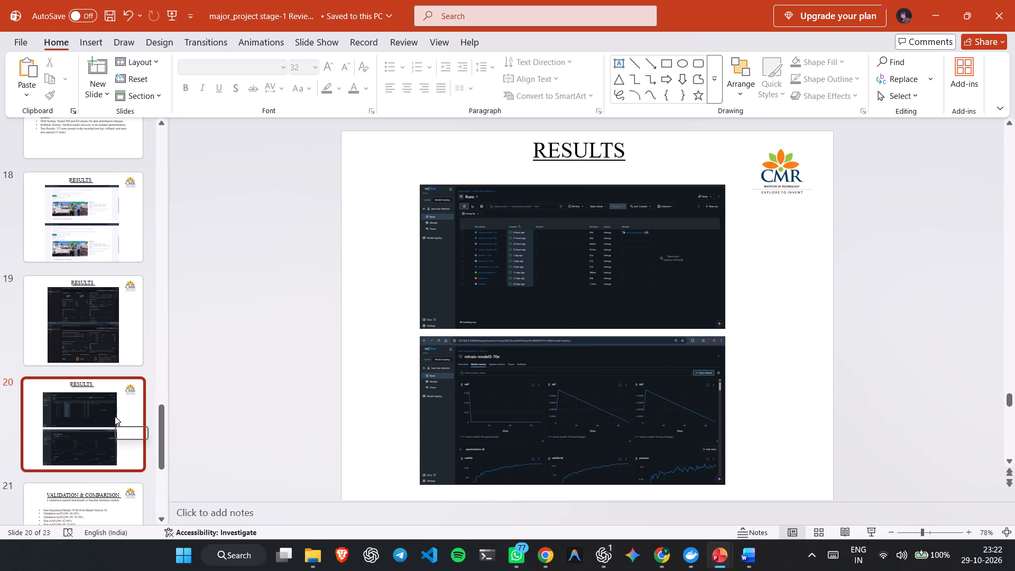
Save the presentation.
scroll(115, 416, down, 1)
key(ctrl+s)
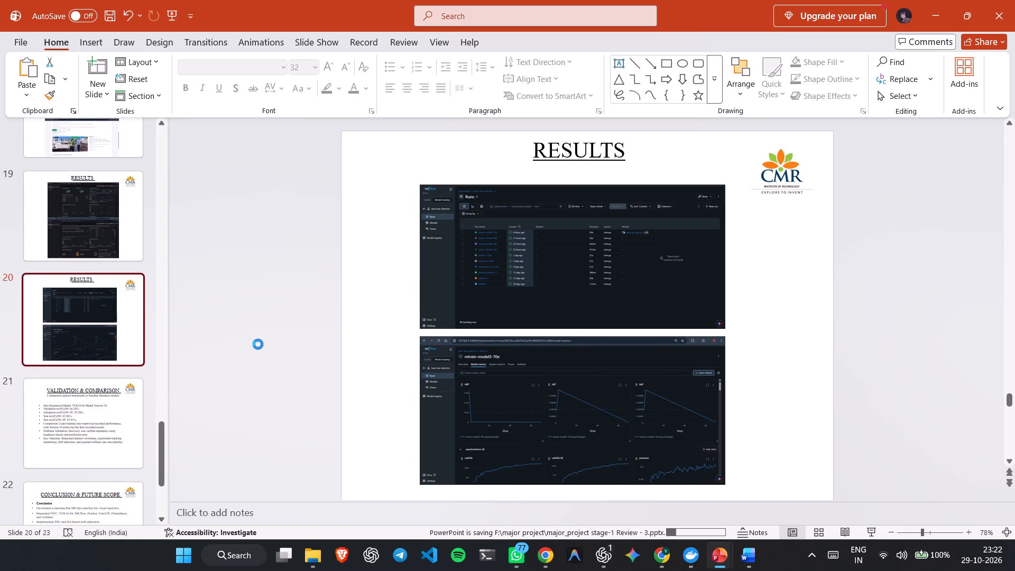
Review the RESULTS slides 18 and 19 and the CONCLUSION & FUTURE SCOPE slide, looking back through the deck to System Architecture.
click(94, 233)
scroll(94, 233, up, 1)
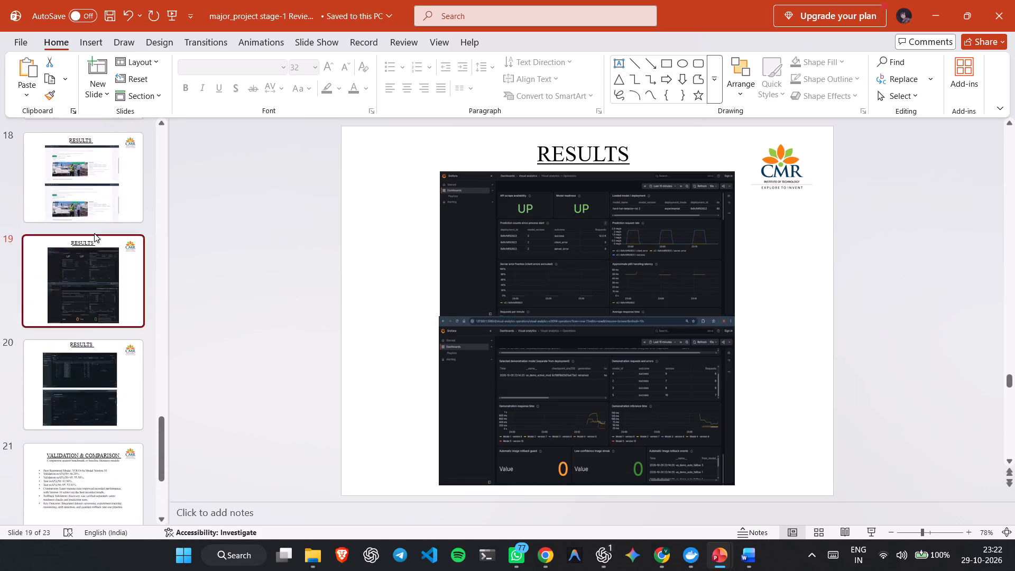
scroll(94, 233, up, 1)
click(94, 233)
scroll(95, 324, down, 1)
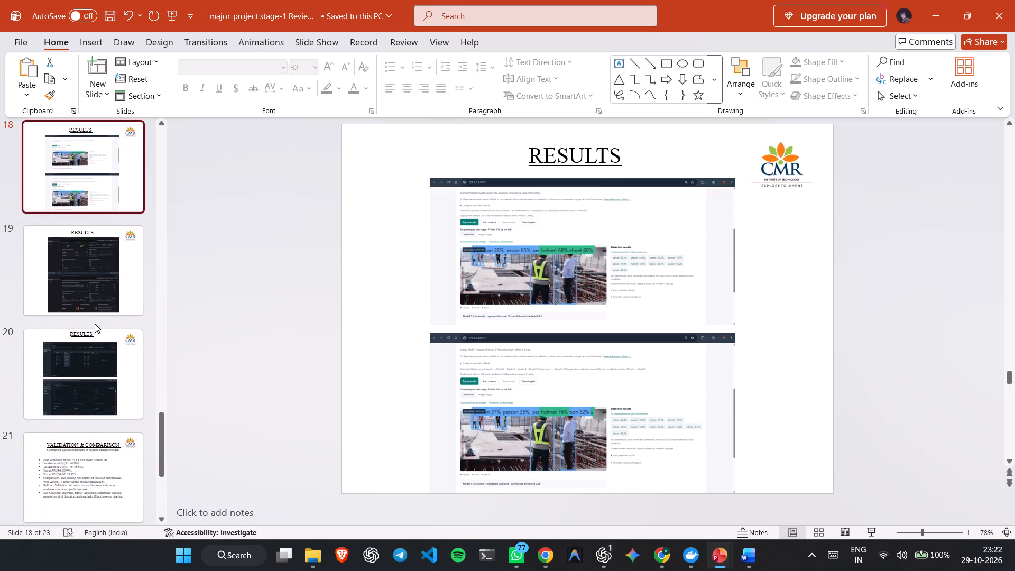
scroll(95, 324, down, 2)
scroll(91, 378, down, 1)
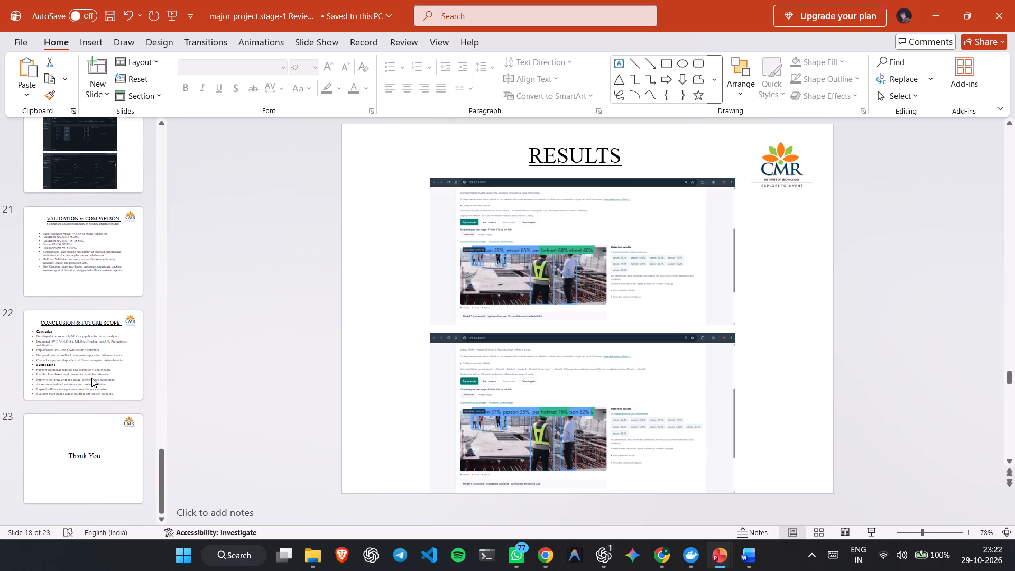
click(85, 400)
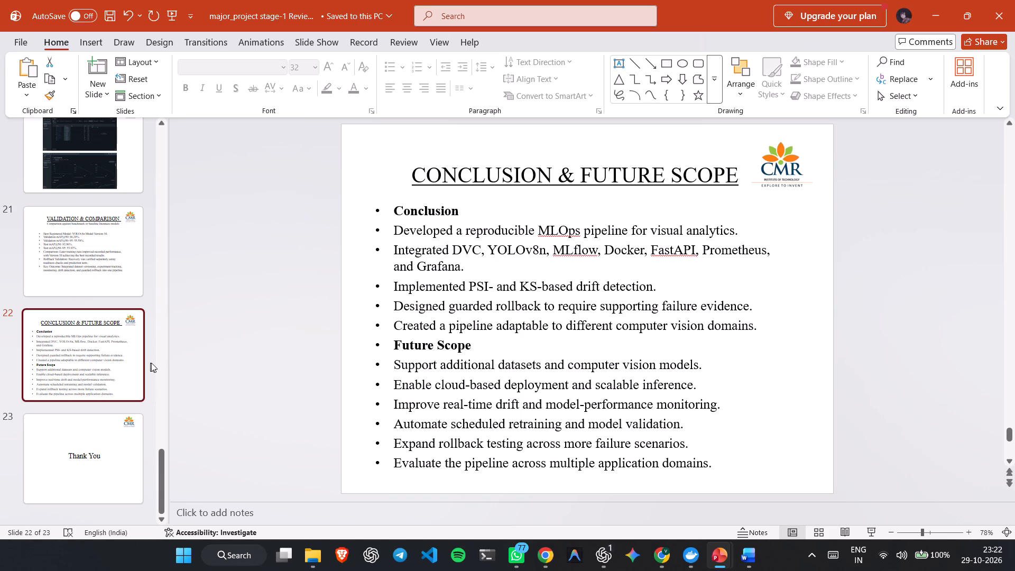
scroll(151, 363, up, 3)
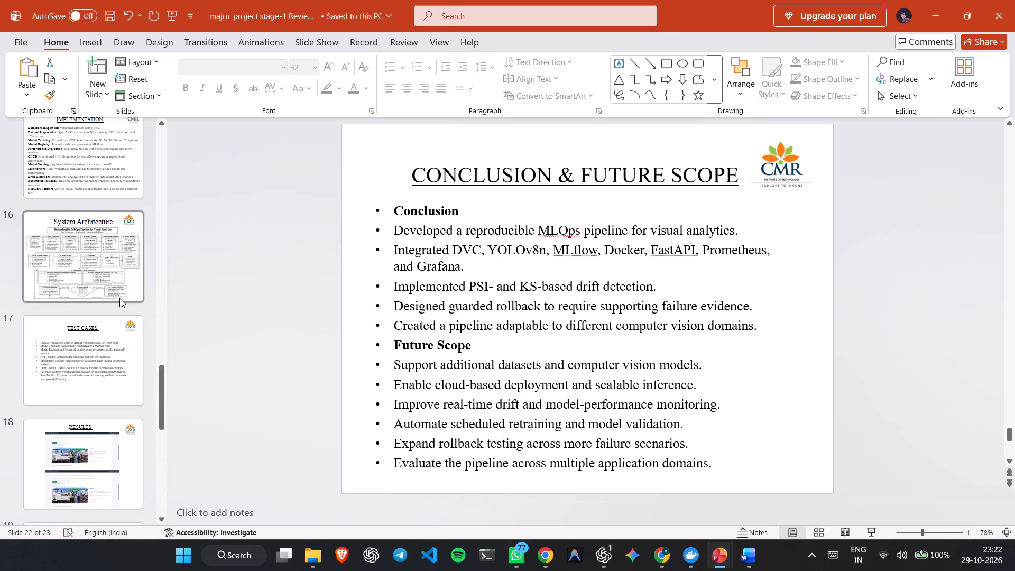
Switch to Chrome and download the corrected MLOps pipeline diagram with DVC + Google Drive from the PPT Review Preparation chat in ChatGPT.
key(alt+Tab)
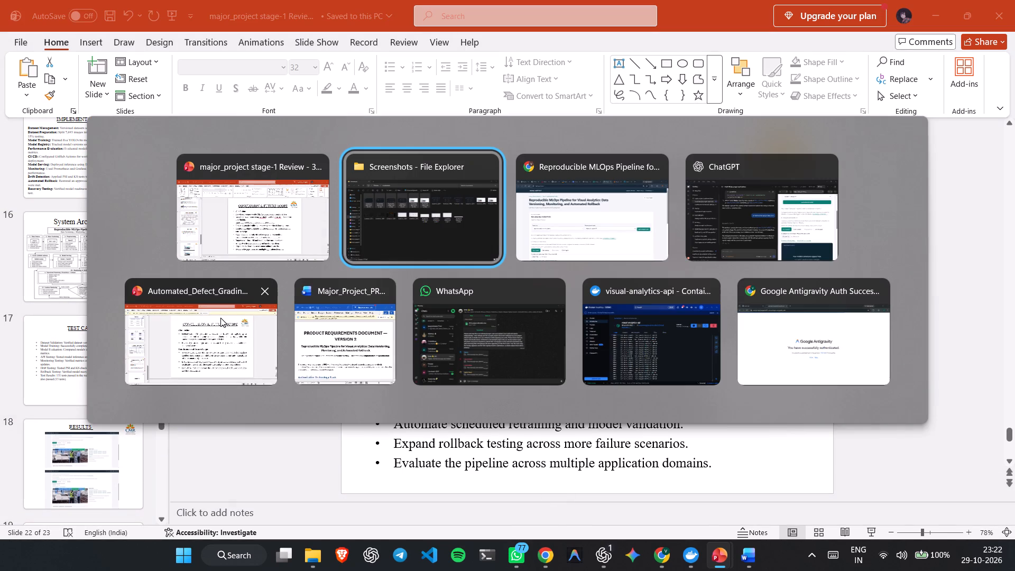
key(alt+Tab)
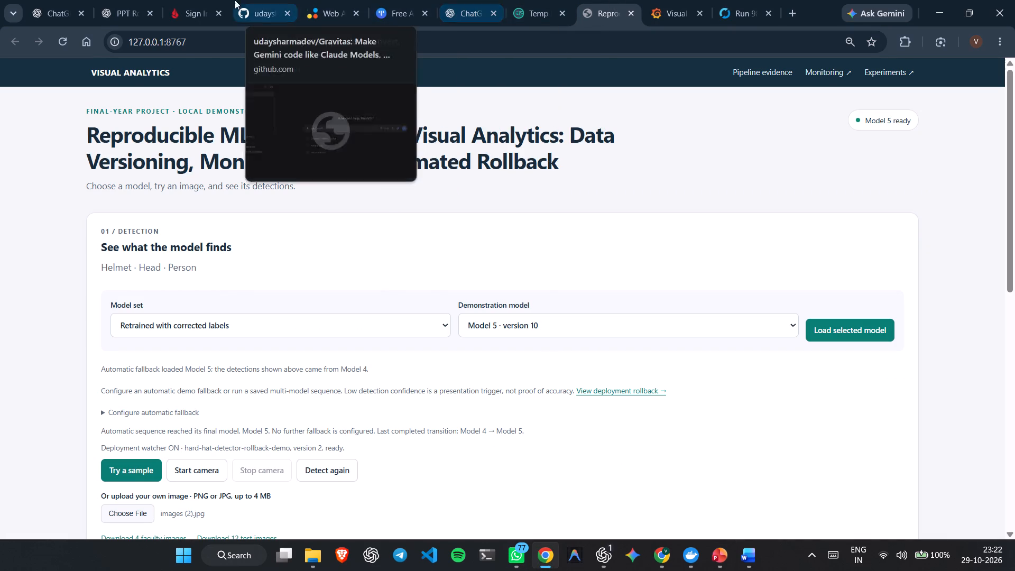
click(146, 0)
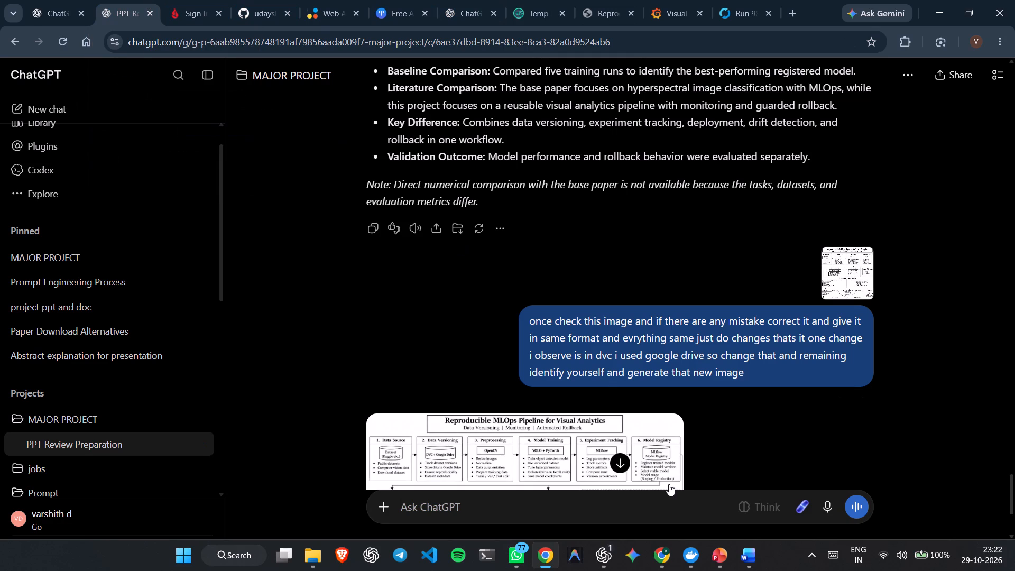
scroll(669, 484, down, 5)
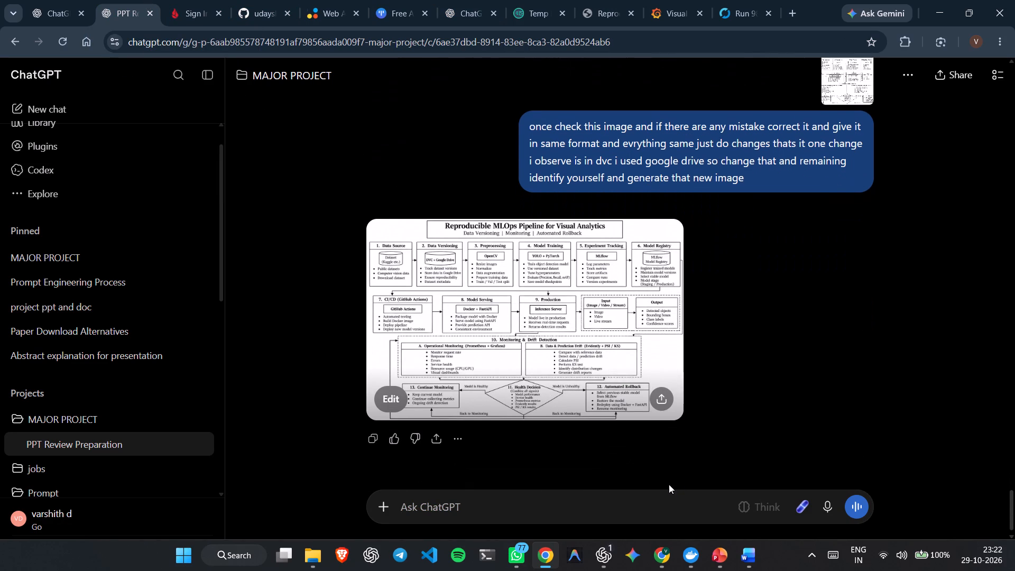
click(602, 310)
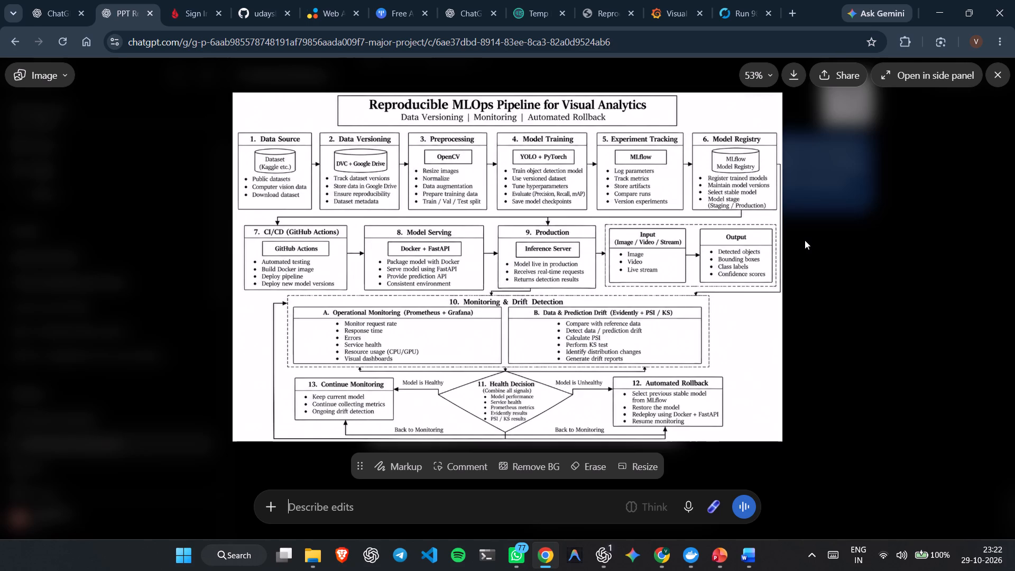
click(786, 73)
click(672, 258)
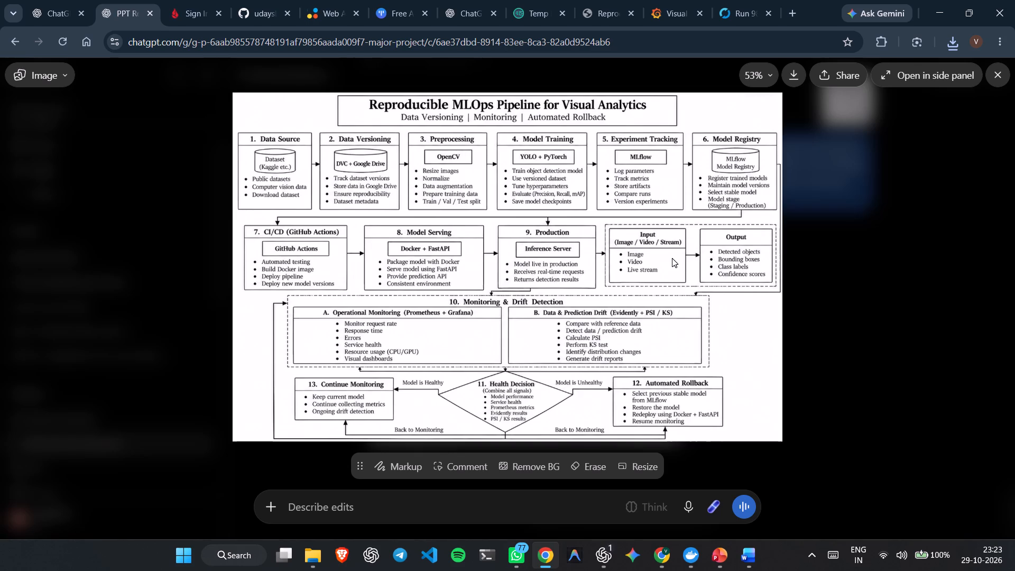
Return to the PowerPoint review deck and delete the old pipeline diagram from the System Architecture slide 16.
key(alt+Tab)
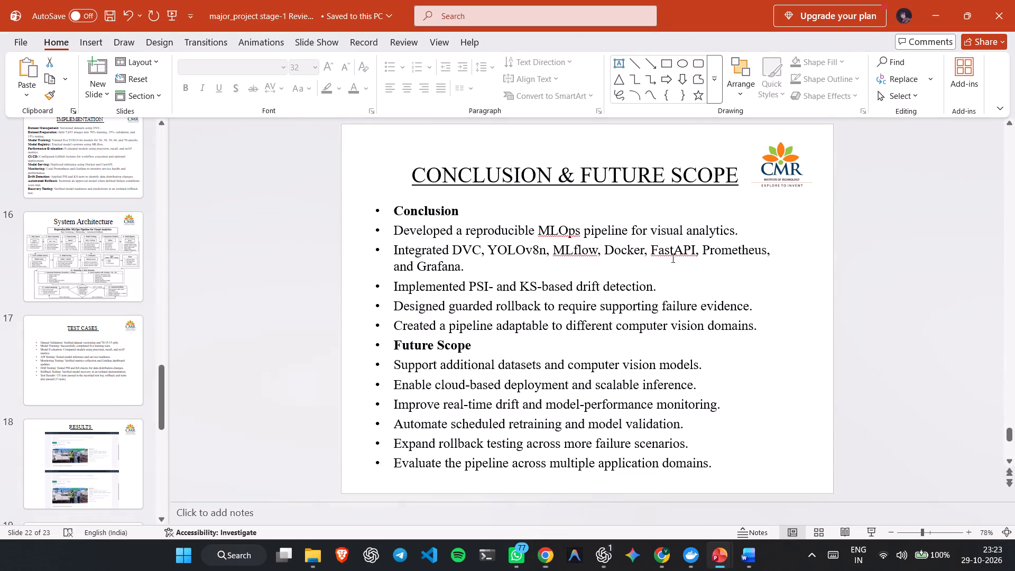
key(alt+Tab)
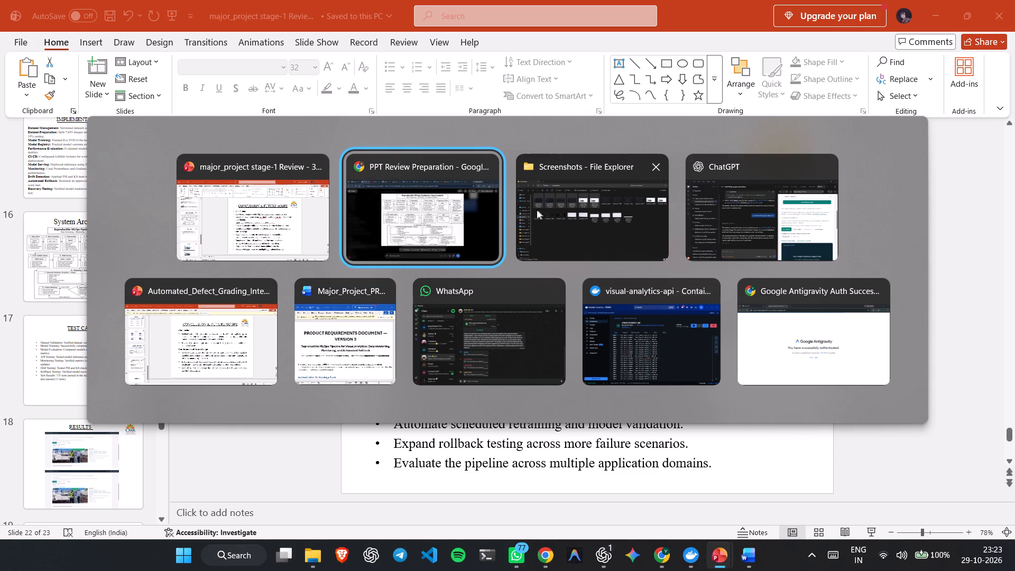
alt+click(291, 206)
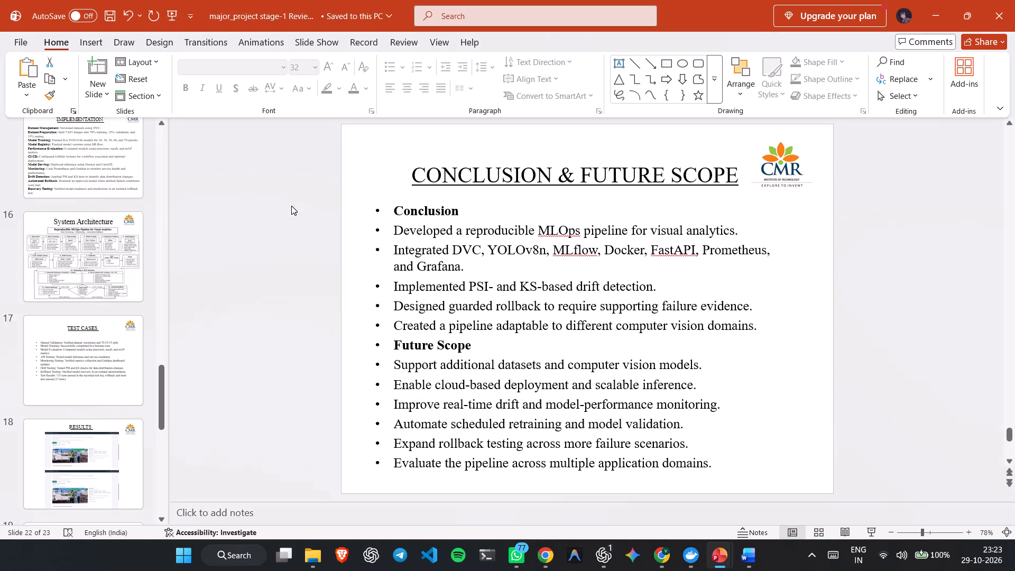
click(112, 236)
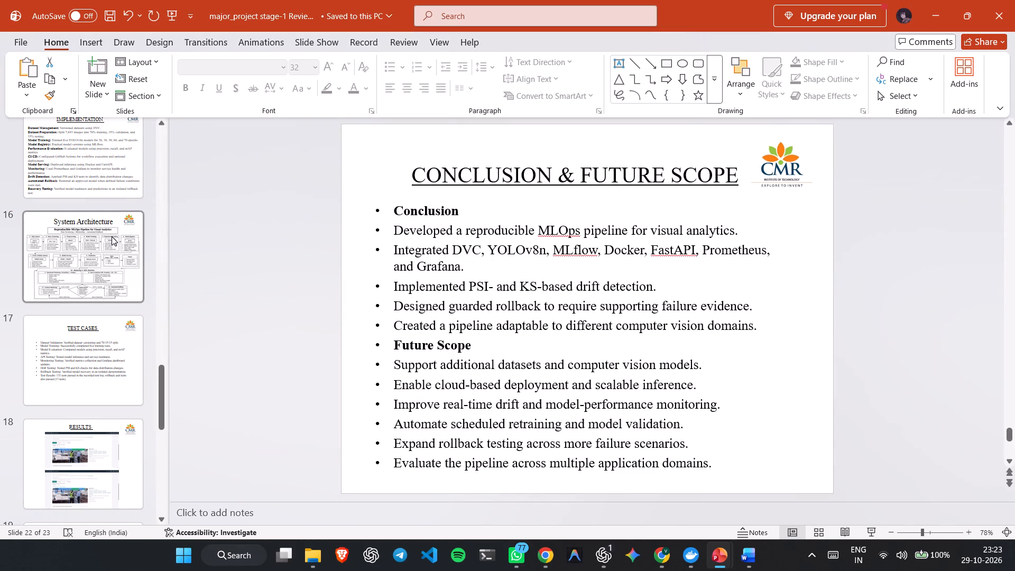
click(508, 321)
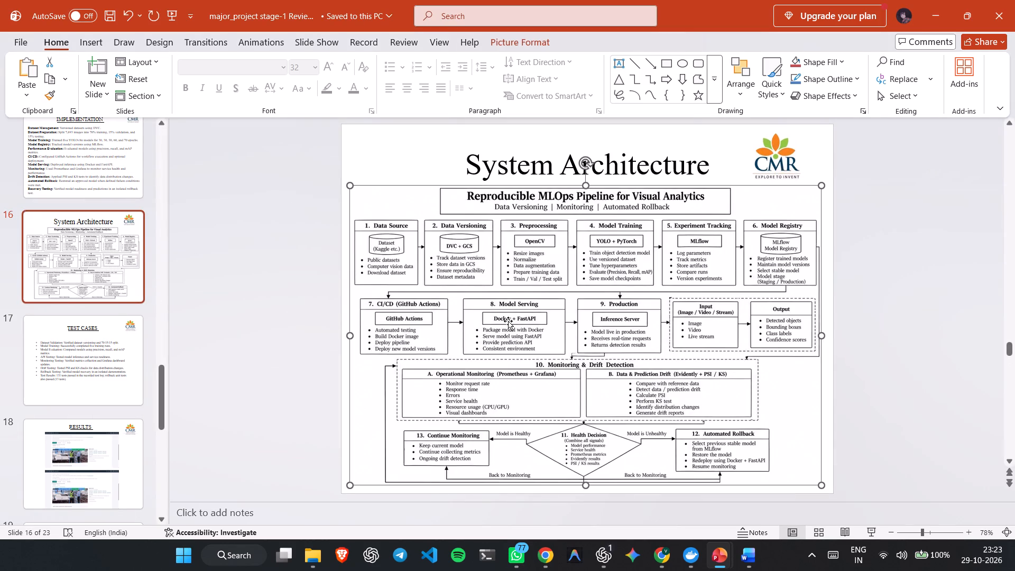
key(Delete)
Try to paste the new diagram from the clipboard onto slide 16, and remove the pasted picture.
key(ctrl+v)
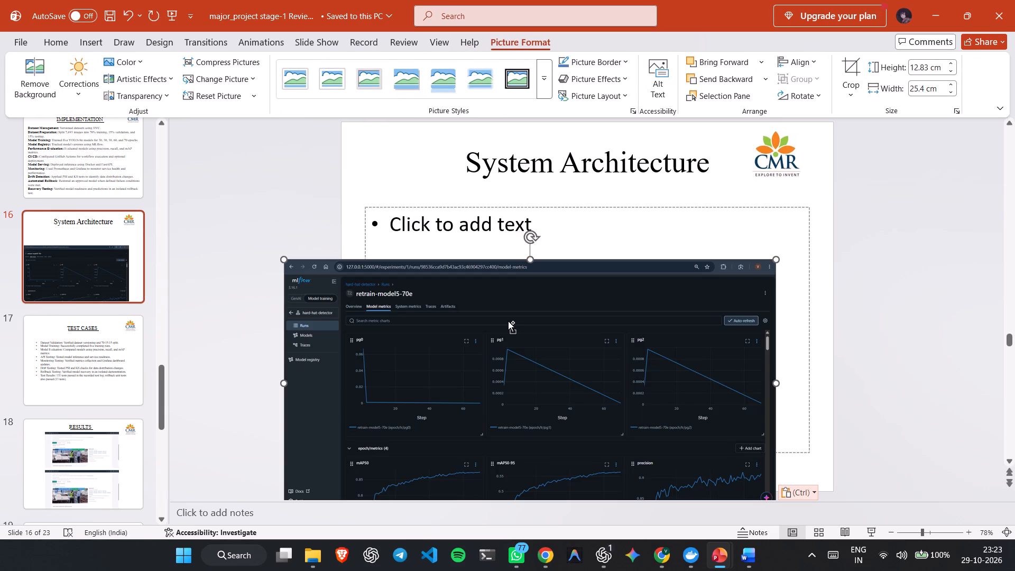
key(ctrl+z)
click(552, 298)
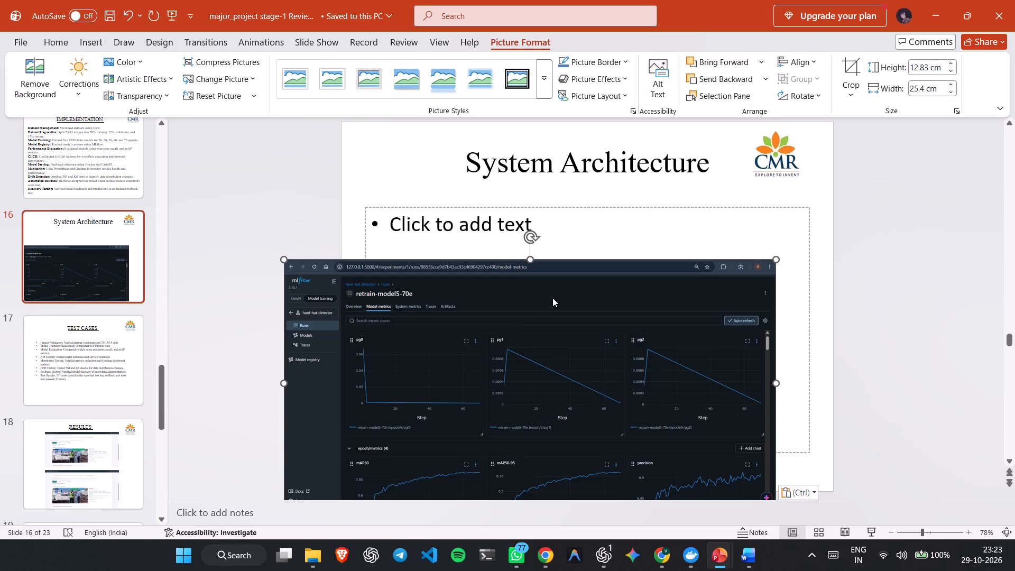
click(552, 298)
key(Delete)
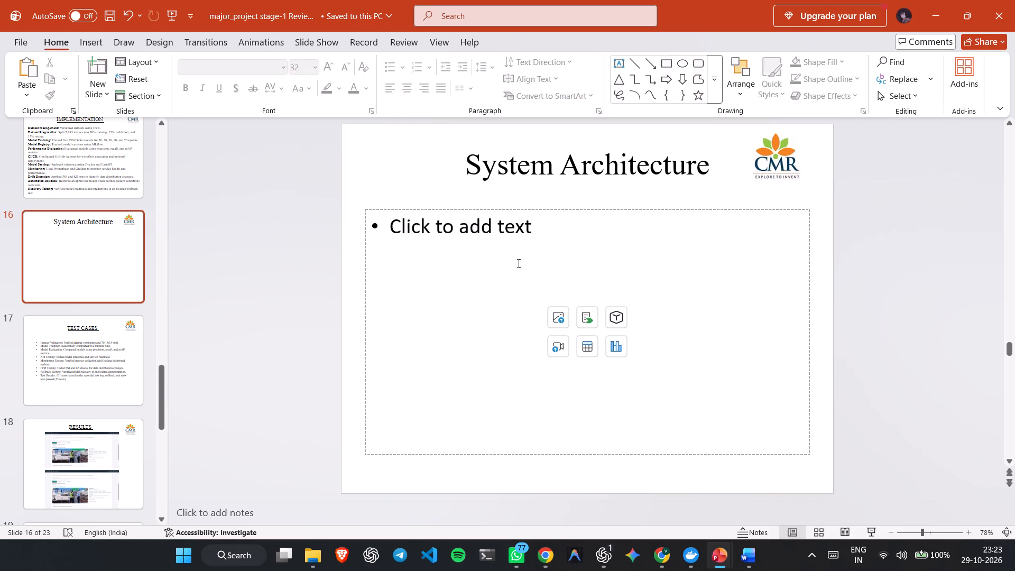
Insert the downloaded pipeline diagram from the Downloads folder into the content placeholder on slide 16.
click(477, 238)
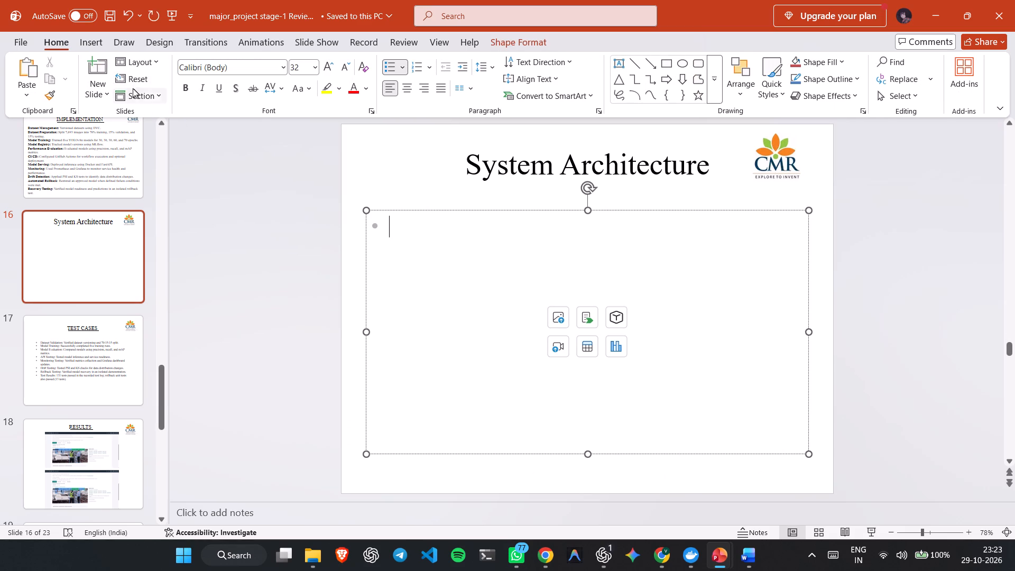
click(560, 319)
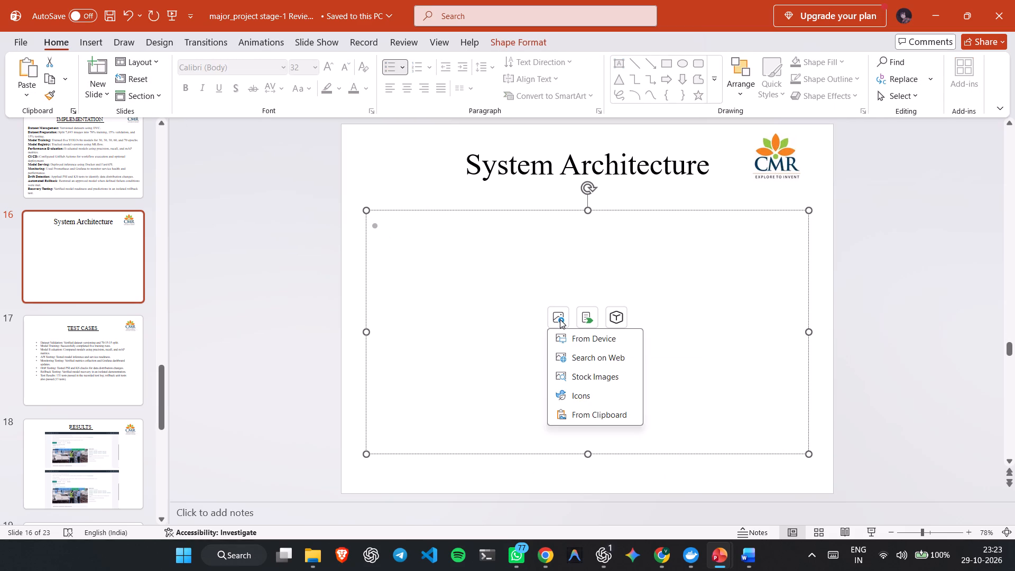
click(576, 333)
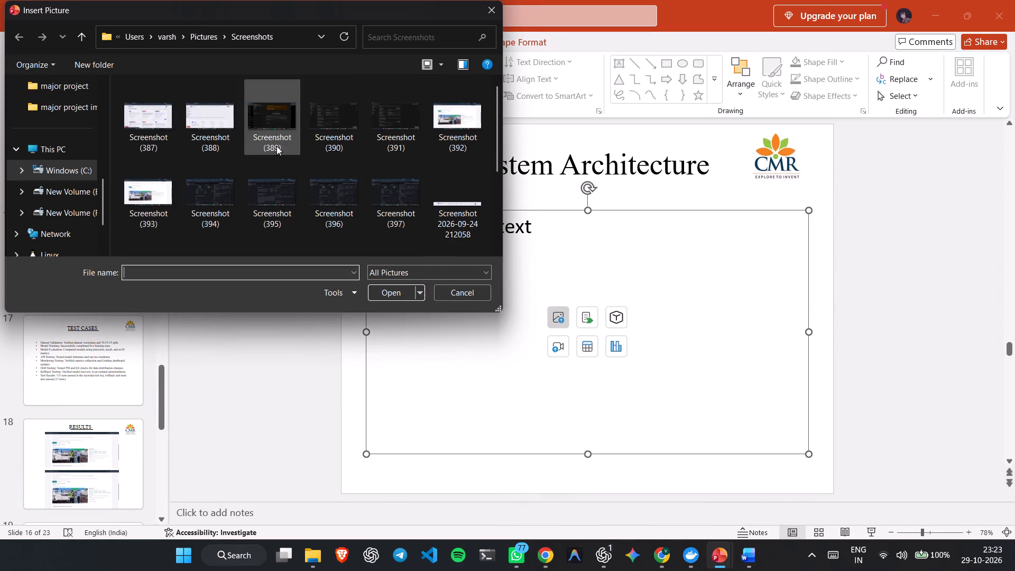
scroll(58, 158, up, 2)
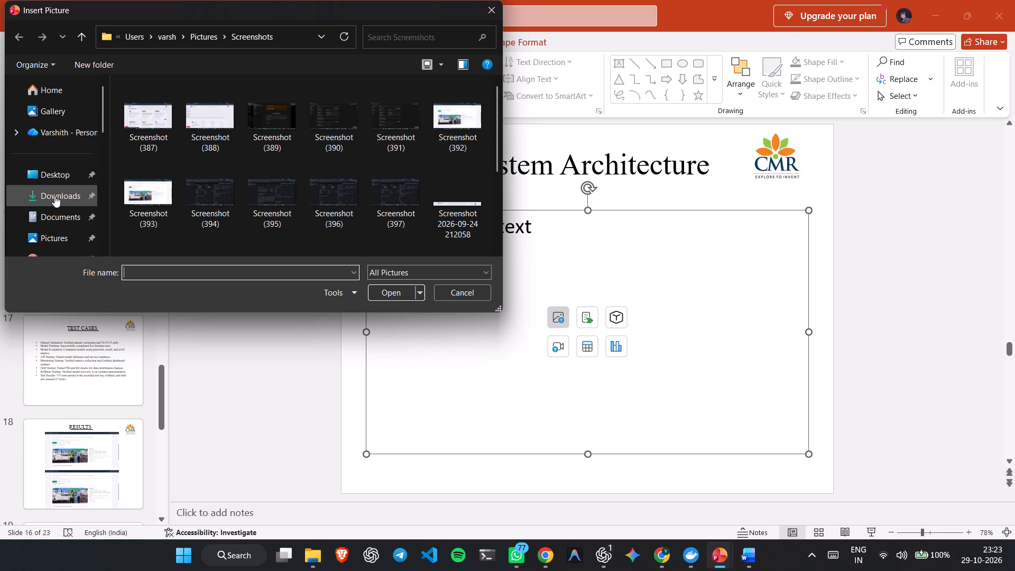
click(54, 196)
double_click(133, 128)
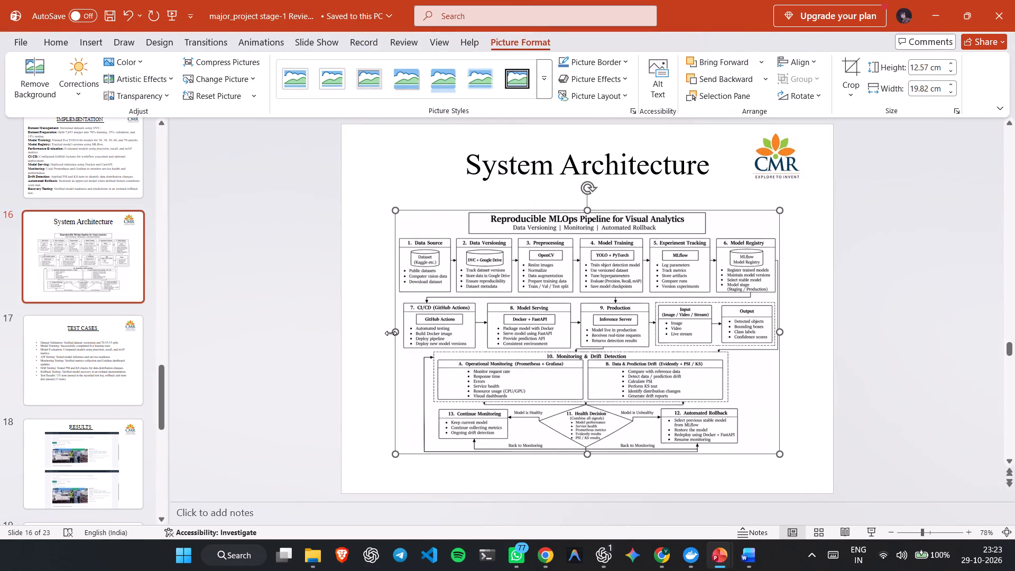
Stretch the pipeline diagram on all four sides to about 24.98 cm wide and 15.66 cm high, filling the slide below the title.
drag(393, 331, 347, 324)
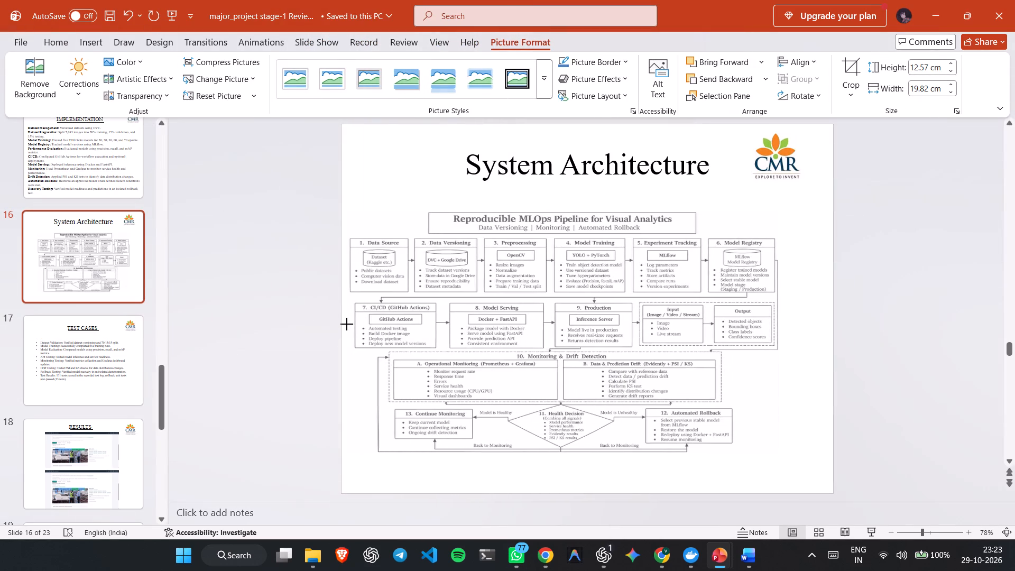
drag(347, 324, 346, 322)
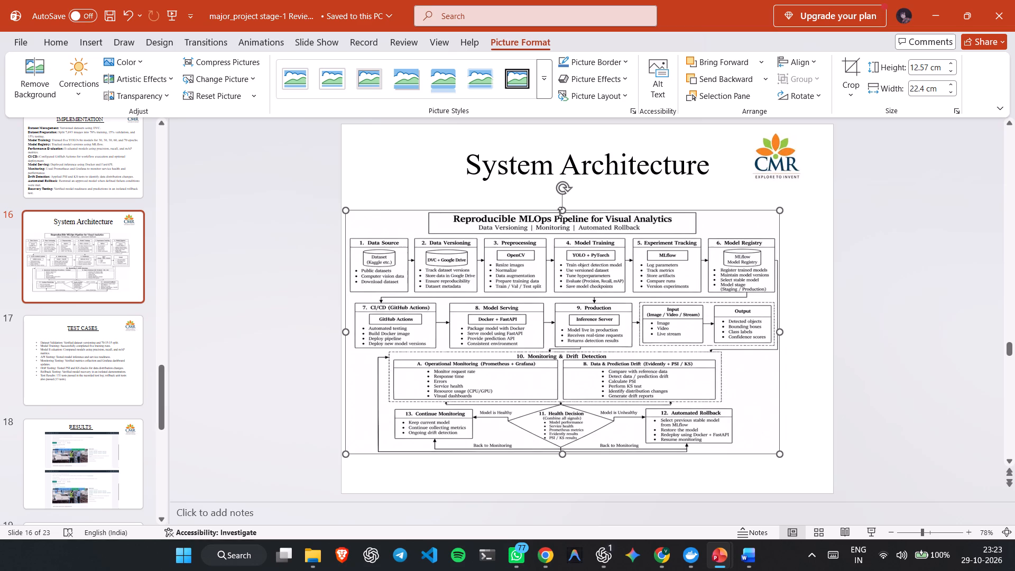
drag(562, 211, 564, 185)
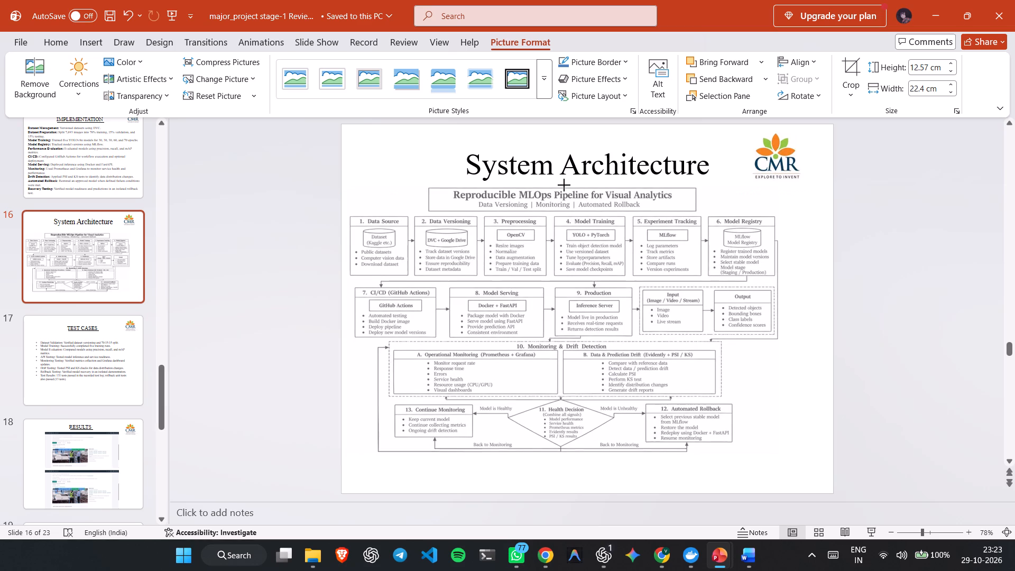
drag(564, 185, 564, 181)
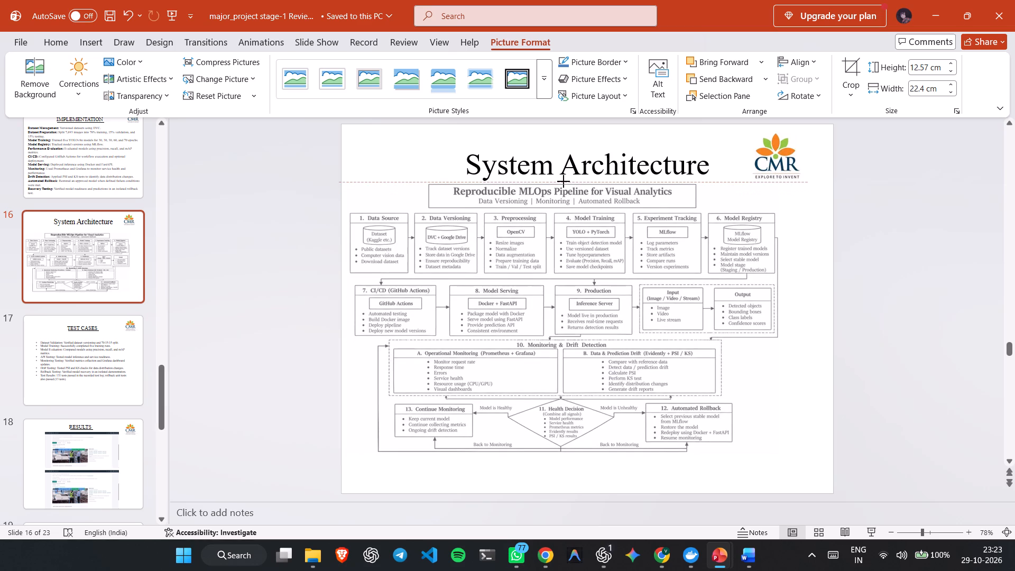
drag(564, 181, 564, 181)
drag(561, 455, 570, 486)
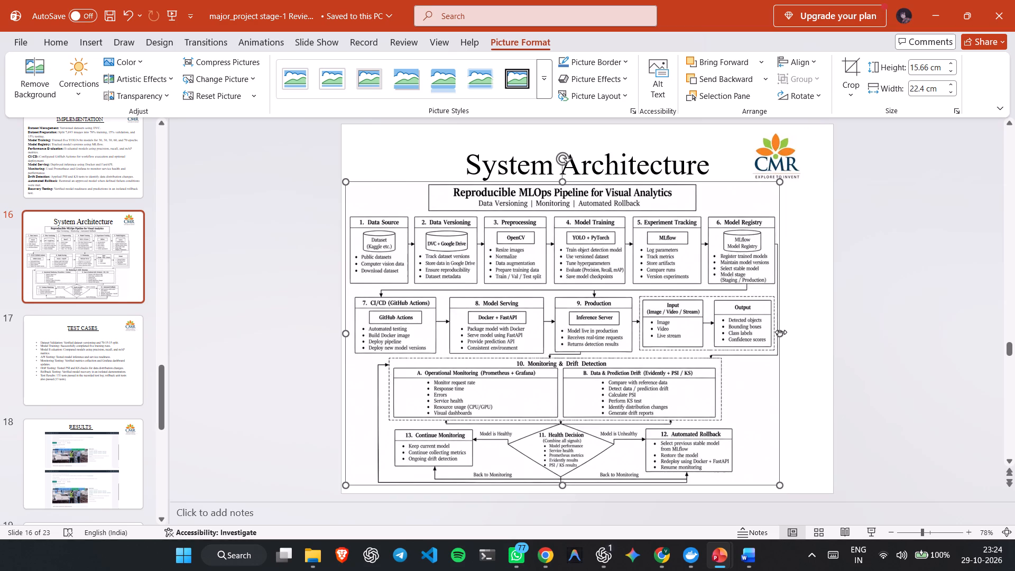
drag(781, 331, 825, 337)
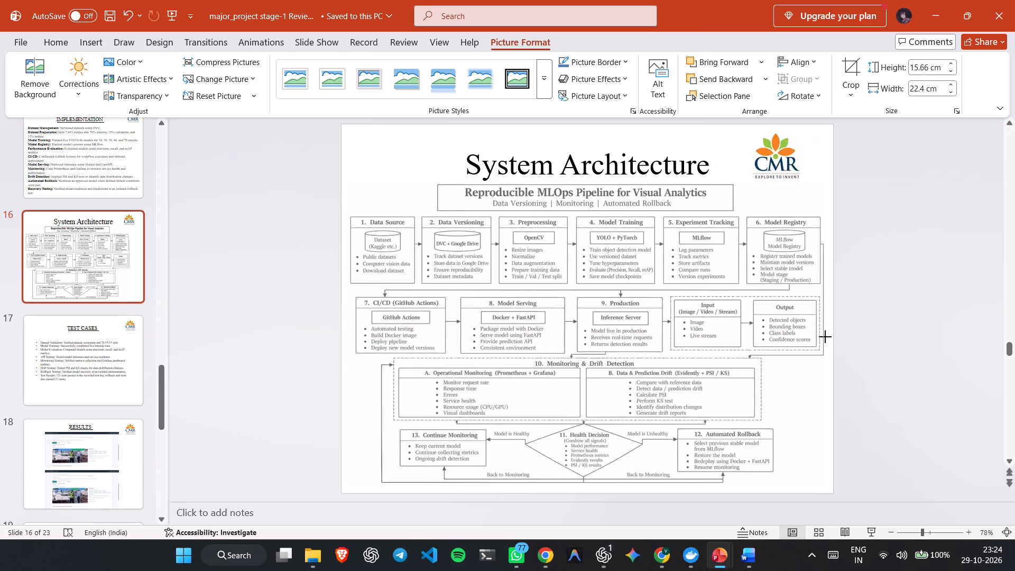
drag(825, 337, 830, 338)
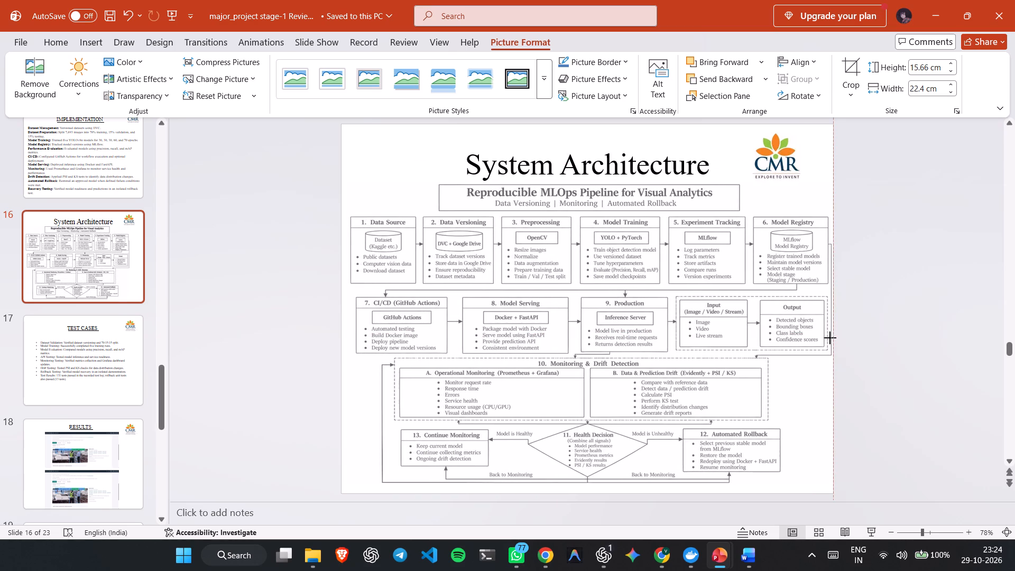
drag(830, 338, 828, 336)
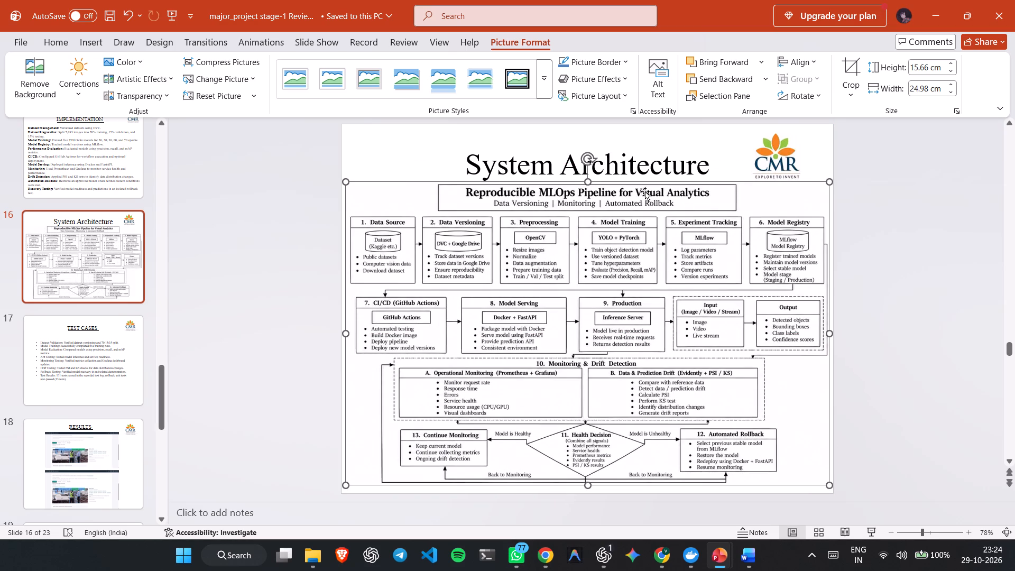
Move the System Architecture title on slide 16 slightly upward, clear of the pipeline diagram, and save the presentation.
click(736, 169)
click(644, 179)
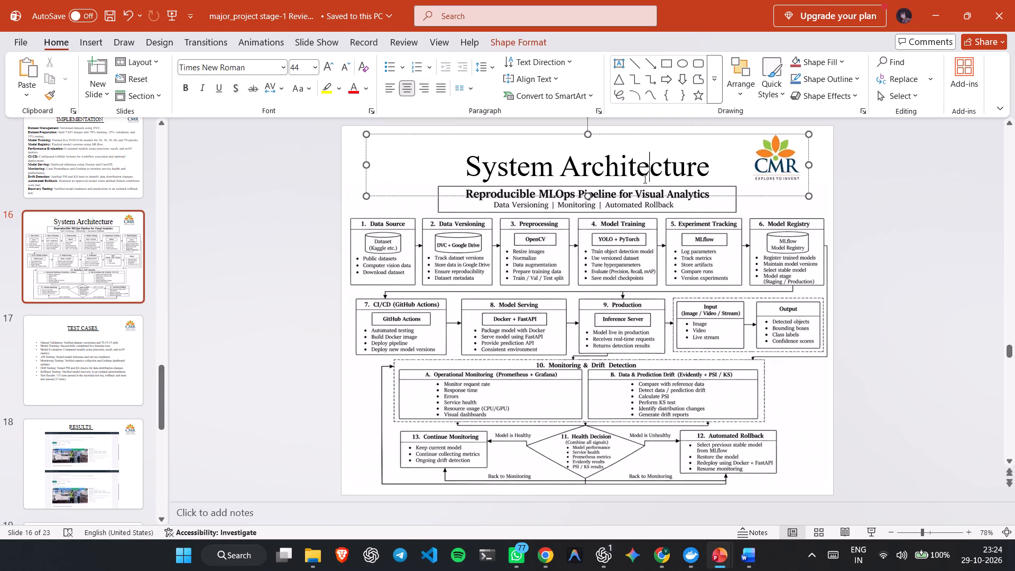
click(610, 157)
drag(601, 133, 597, 126)
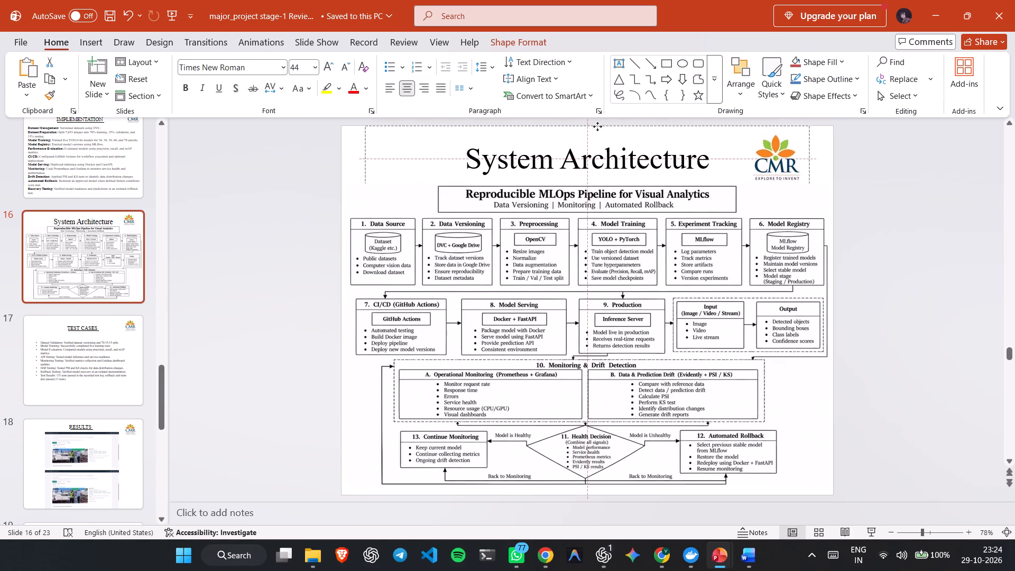
drag(597, 126, 598, 123)
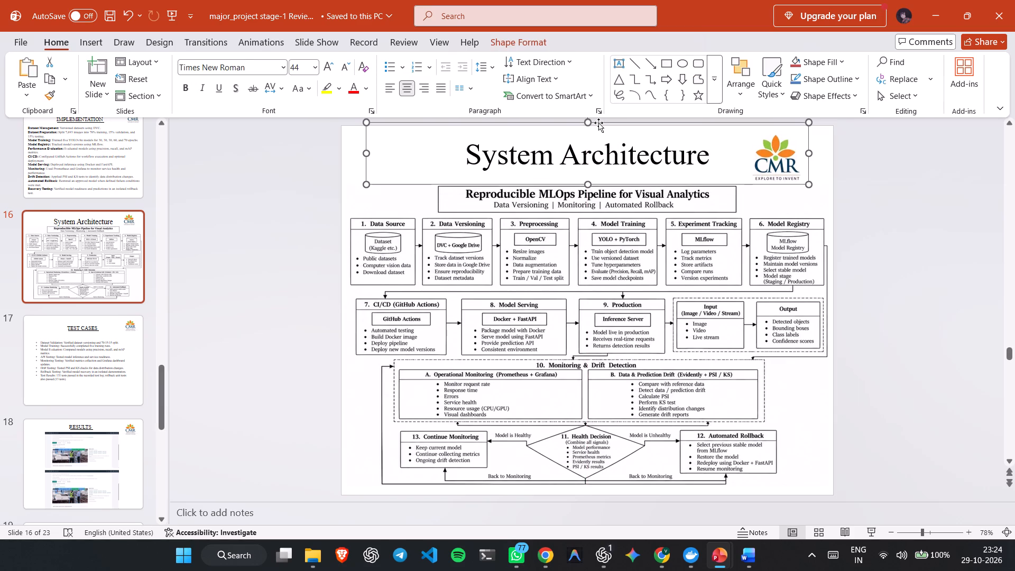
click(675, 285)
click(868, 231)
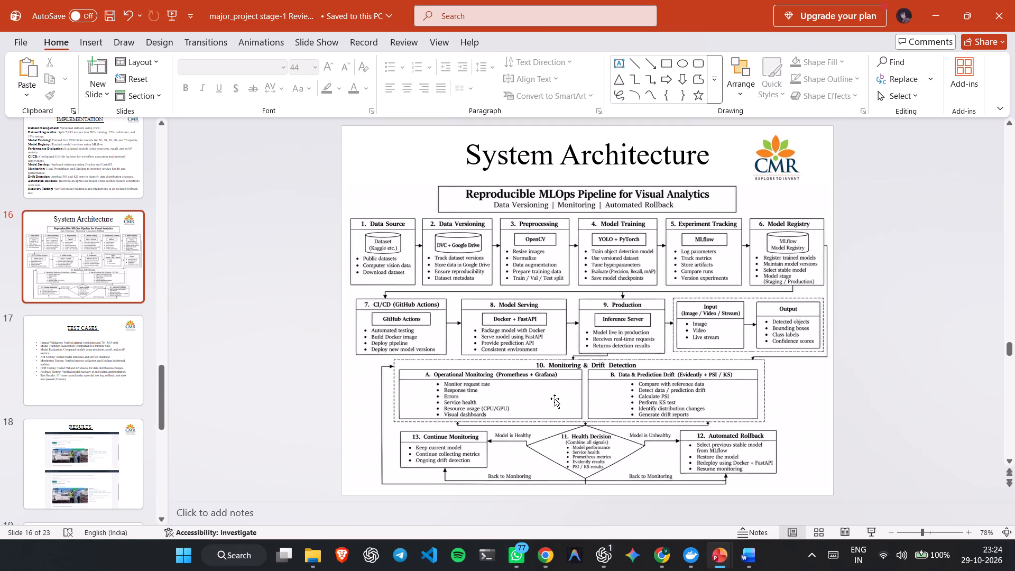
key(ctrl+s)
Check the title slide and the Outlines slide, and skim the remaining slide thumbnails down to the closing Thank You slide.
scroll(114, 286, up, 1)
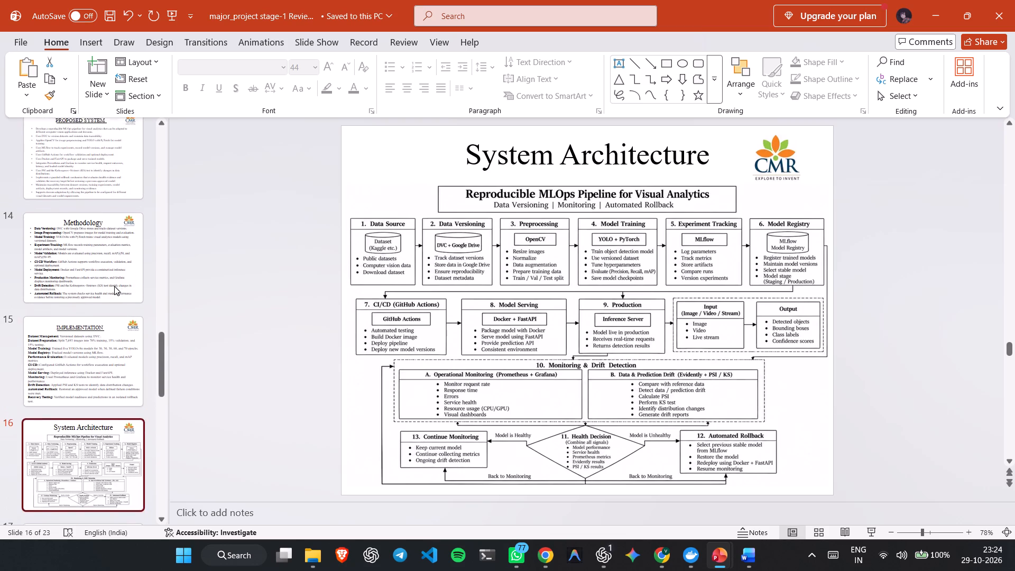
scroll(114, 286, up, 3)
scroll(114, 286, up, 20)
scroll(114, 286, up, 18)
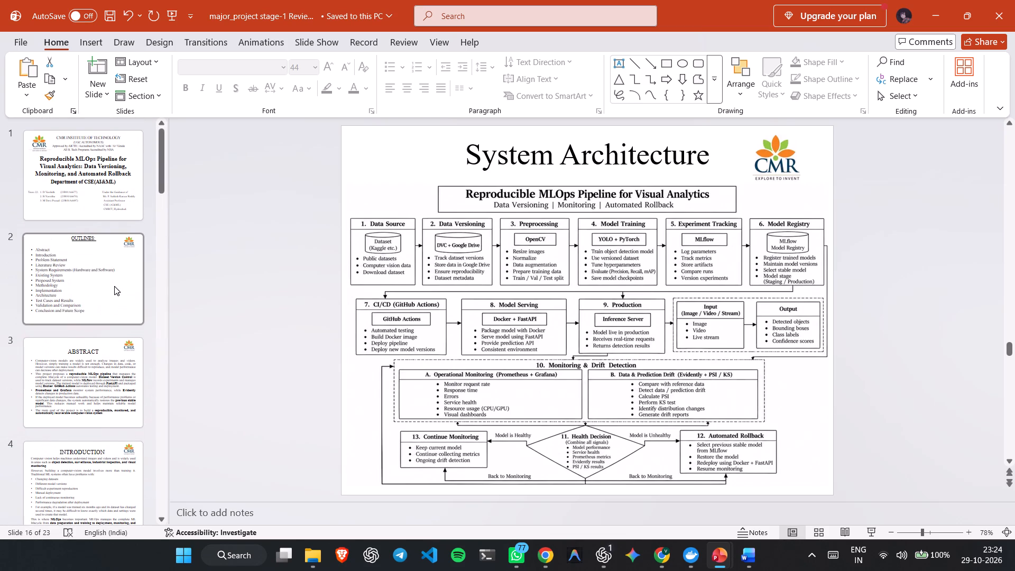
scroll(114, 286, up, 1)
click(99, 210)
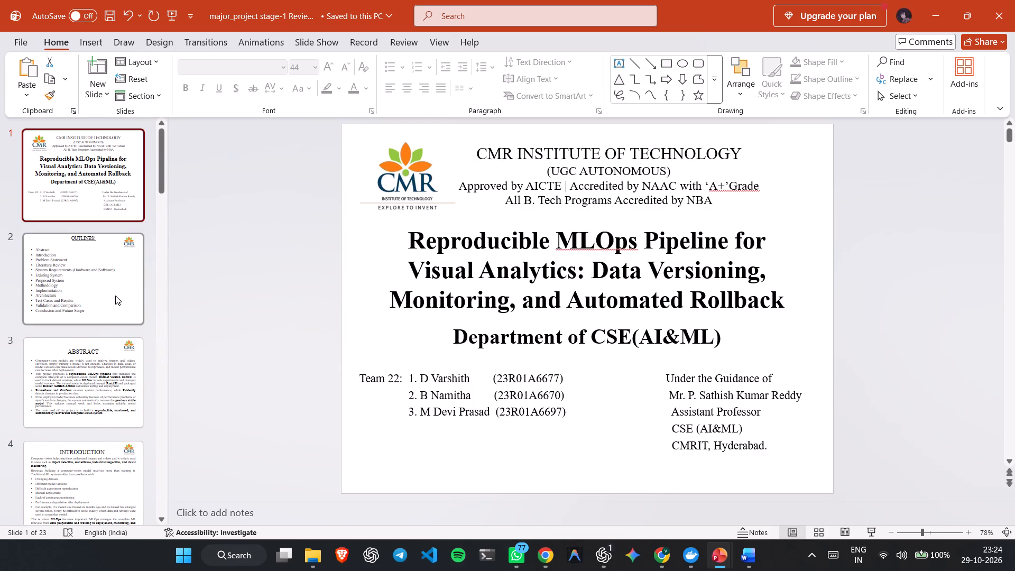
click(103, 310)
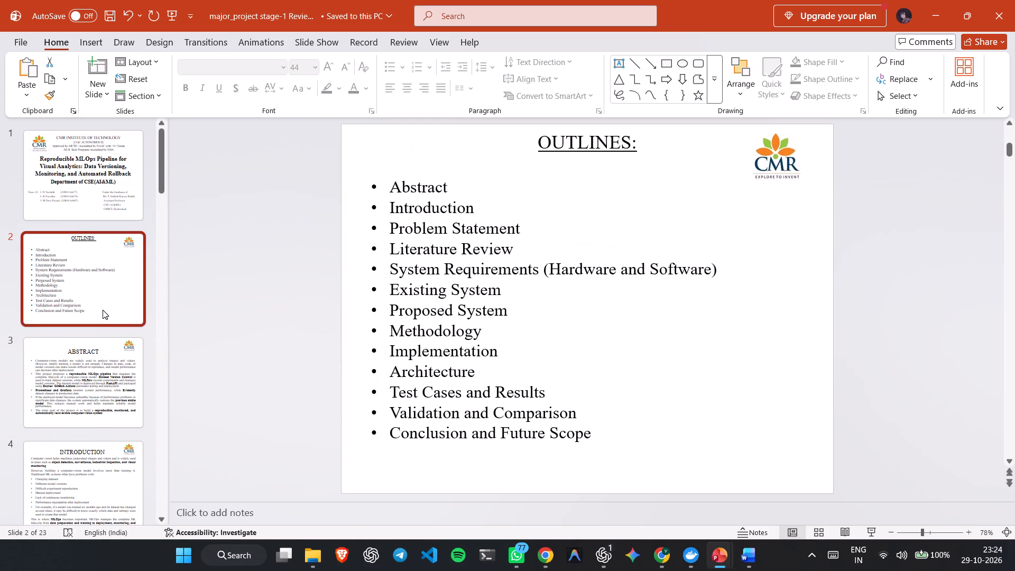
scroll(103, 310, down, 1)
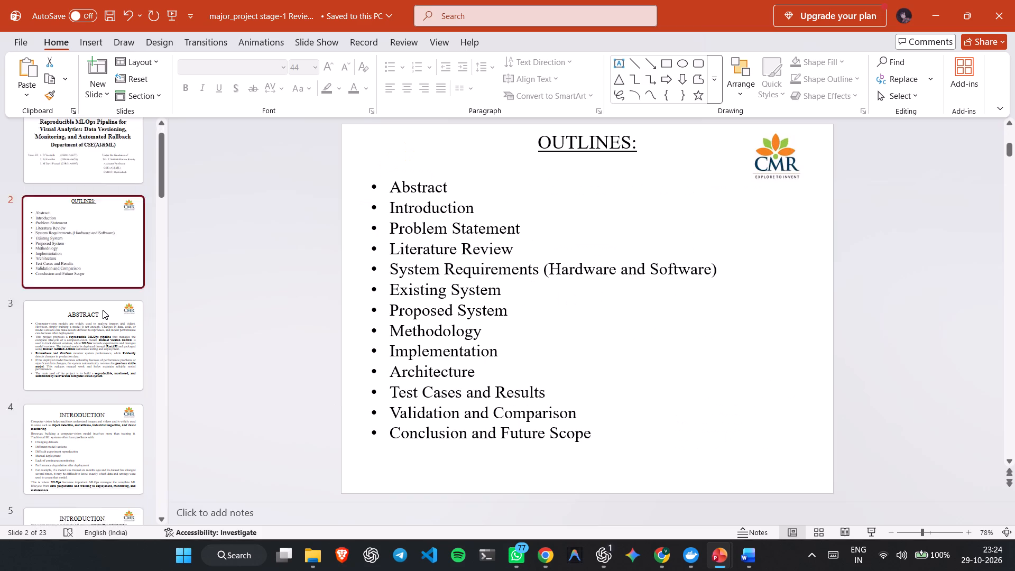
scroll(103, 310, down, 8)
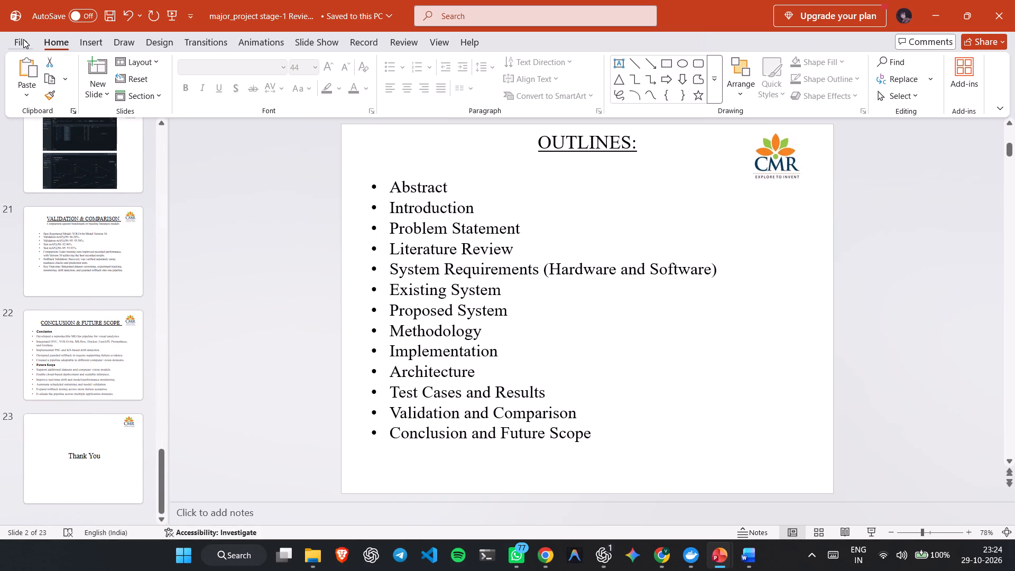
Save the review presentation again.
key(ctrl+s)
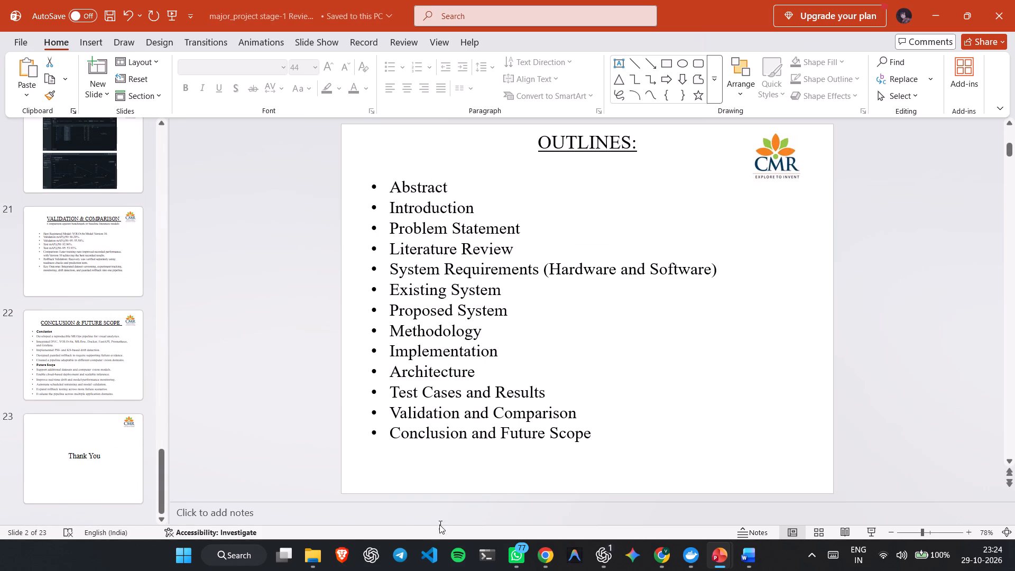
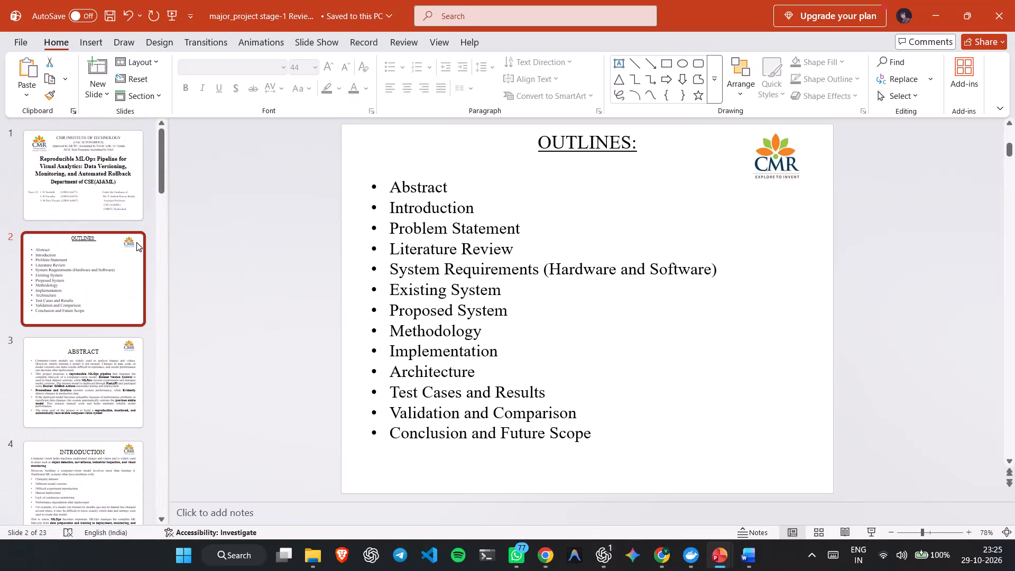
Review the opening slides, covering the outline, abstract, introduction and problem statement up to the first literature review slide.
key(Down)
key(Down)
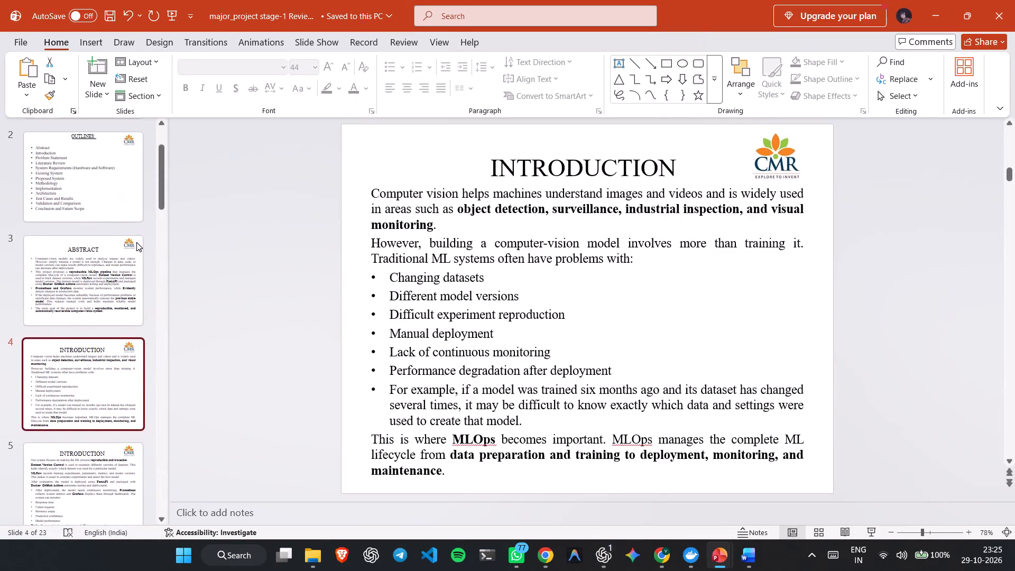
key(Down)
key(Down)
key(Down)
key(Down)
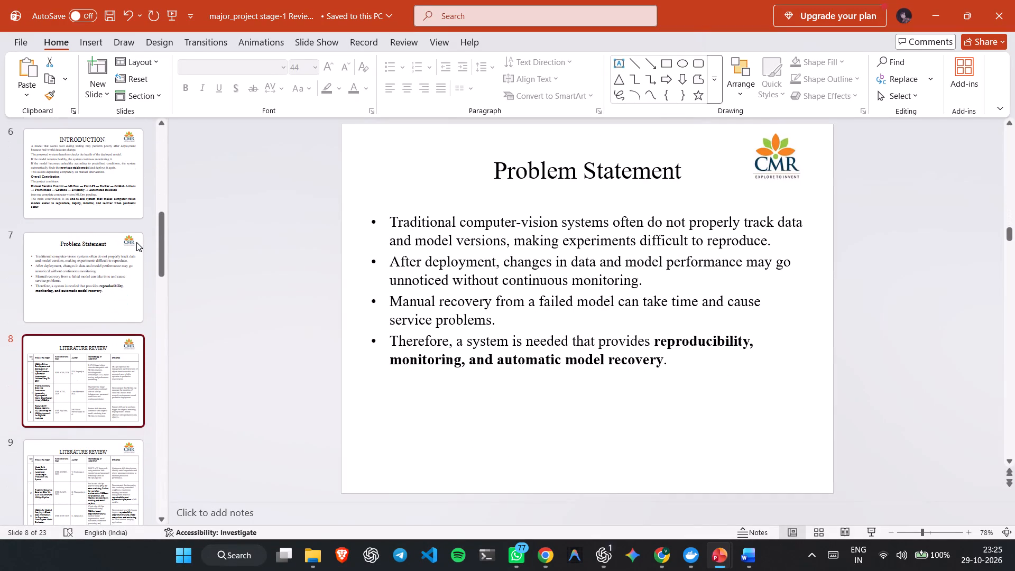
key(Up)
key(Up)
key(Up)
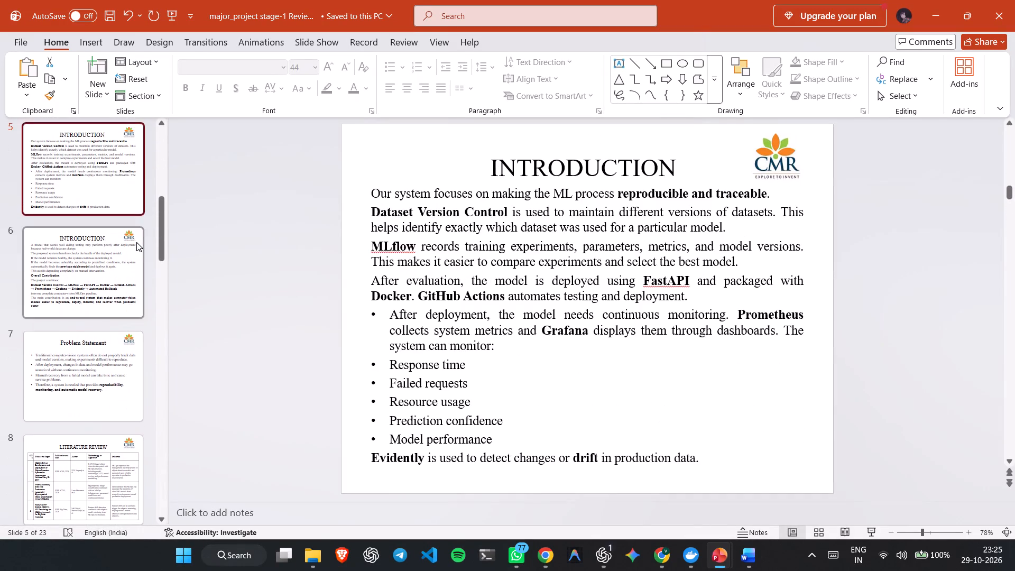
key(Up)
key(Up)
key(Down)
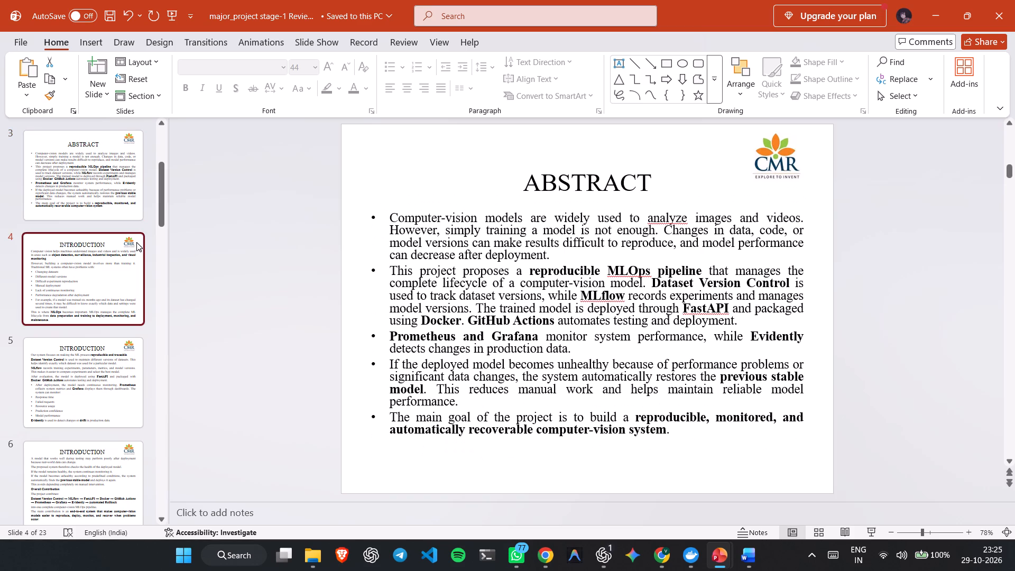
key(Down)
key(Up)
key(Up)
key(Up)
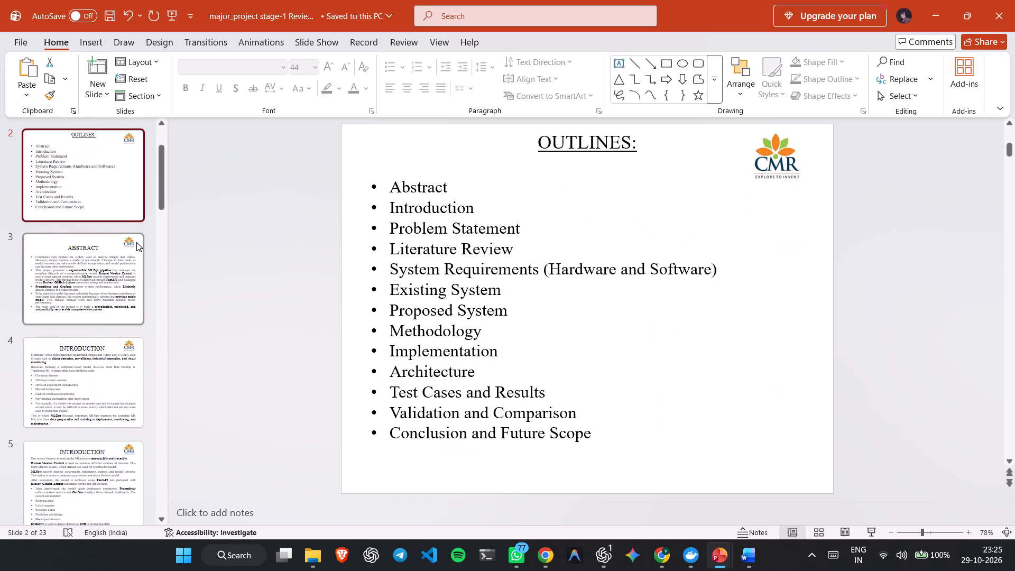
key(Up)
Review the slides from the introduction through literature review, system requirements, existing and proposed systems, methodology and implementation to System Architecture.
key(Down)
key(Down)
key(Down)
key(Down)
key(Down)
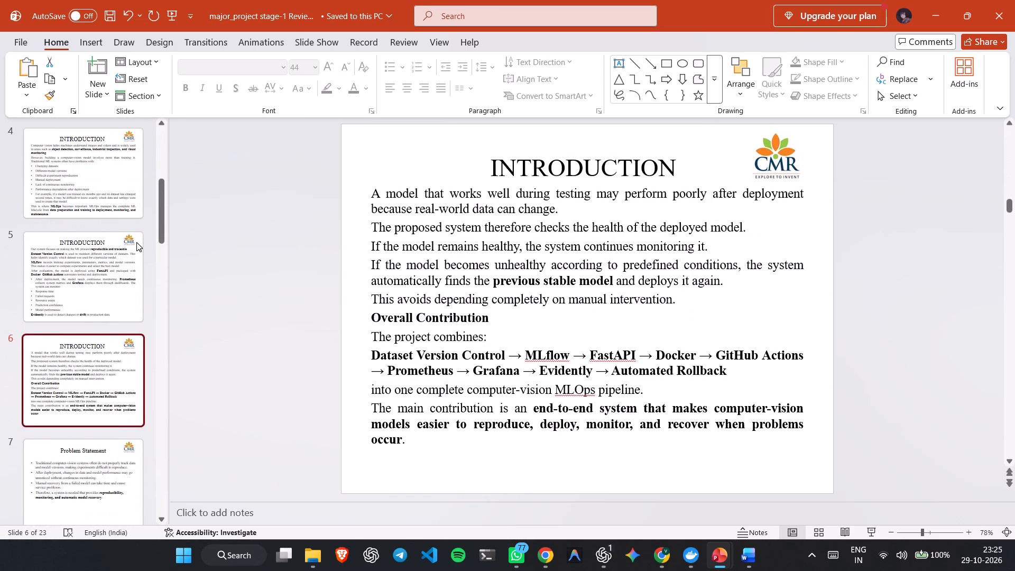
key(Down)
key(Down)
key(Down)
key(Down)
key(Down)
key(Down)
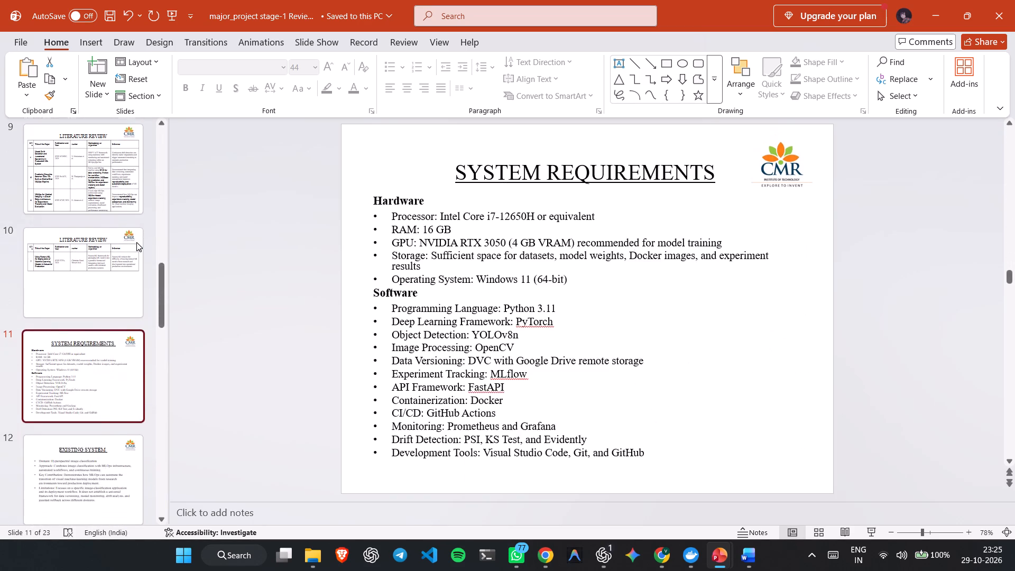
key(Down)
key(Down)
key(Down)
key(Up)
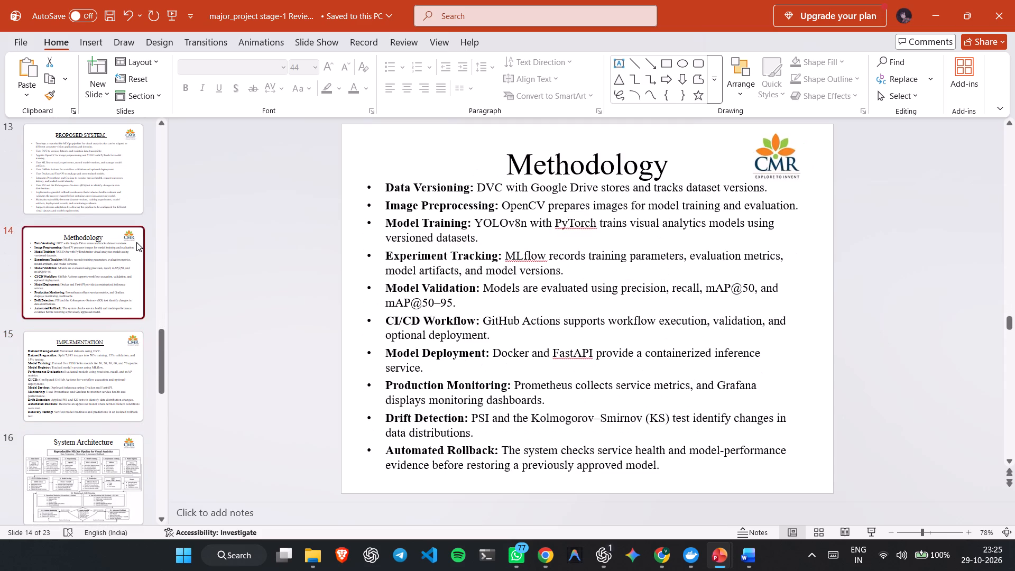
key(Up)
key(Down)
key(Down)
key(Down)
Examine the test cases, results, validation and comparison, and conclusion slides, returning to the Test Cases slide.
key(Down)
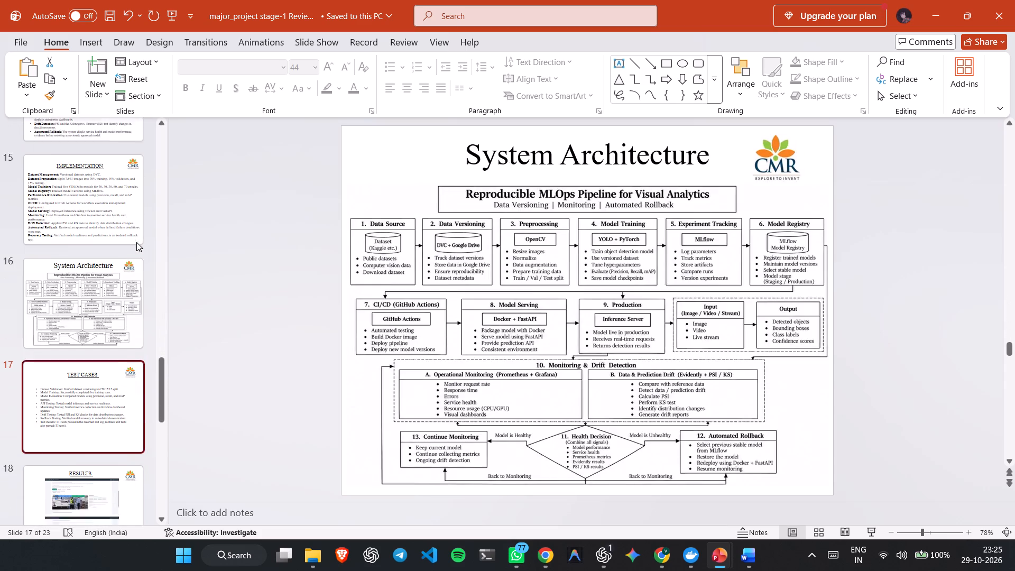
key(Down)
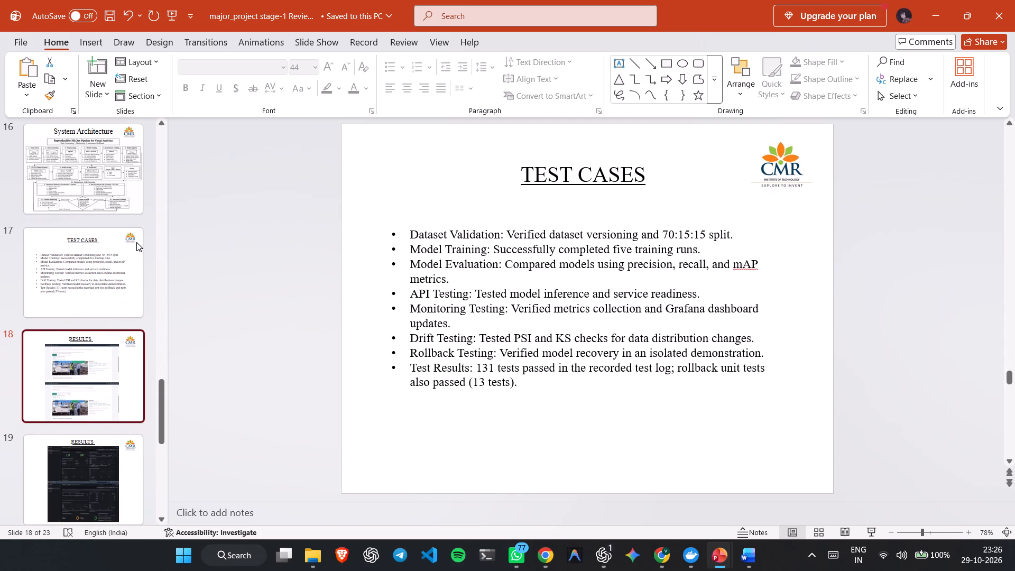
key(Down)
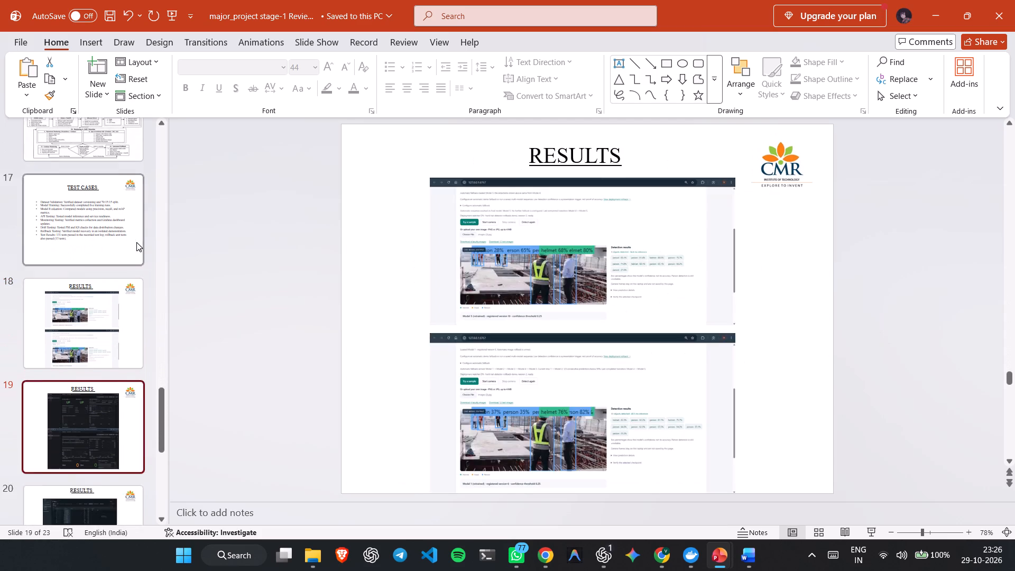
key(Up)
key(Up)
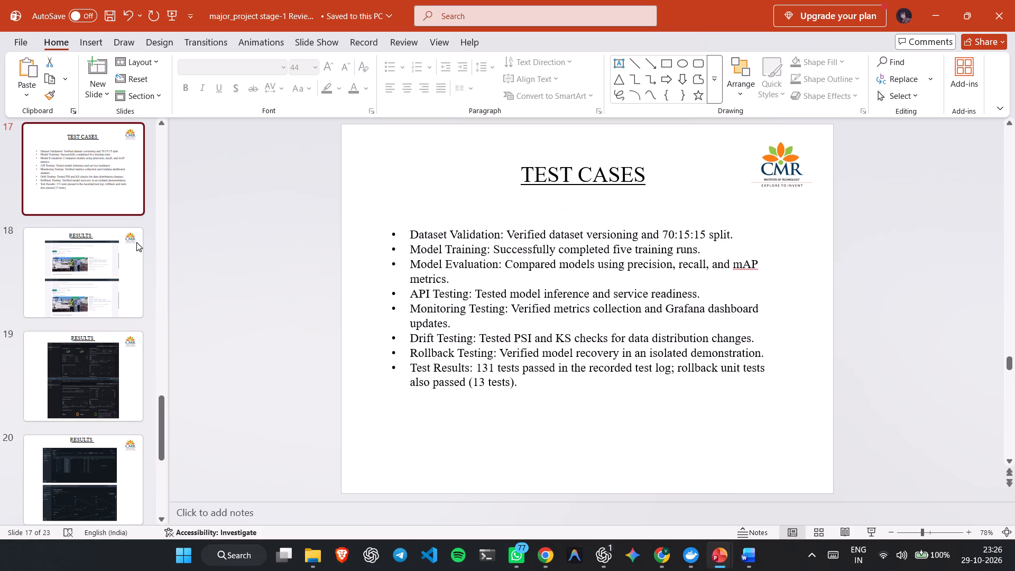
key(Down)
key(Down)
key(Down)
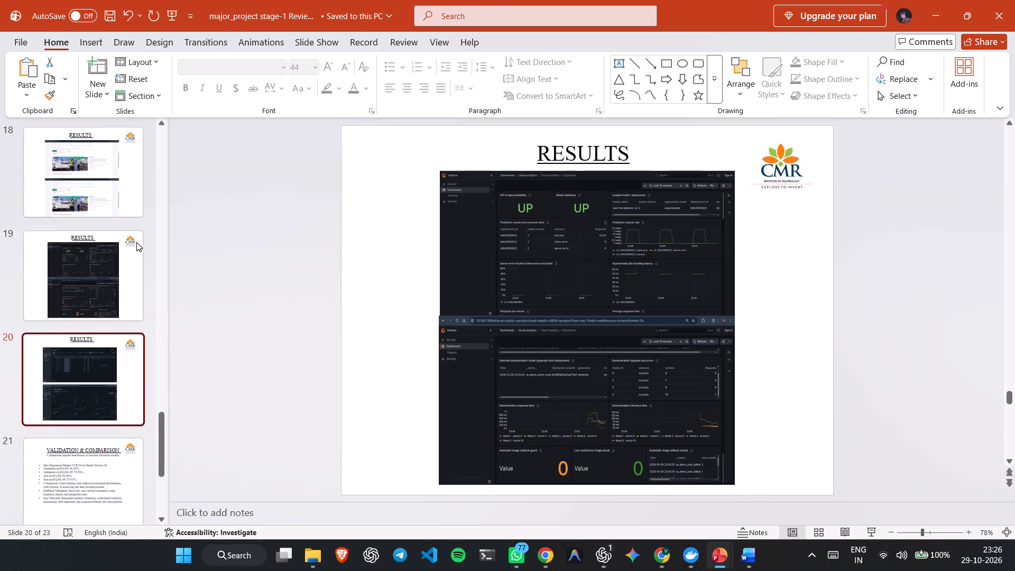
key(Down)
key(Down)
key(Up)
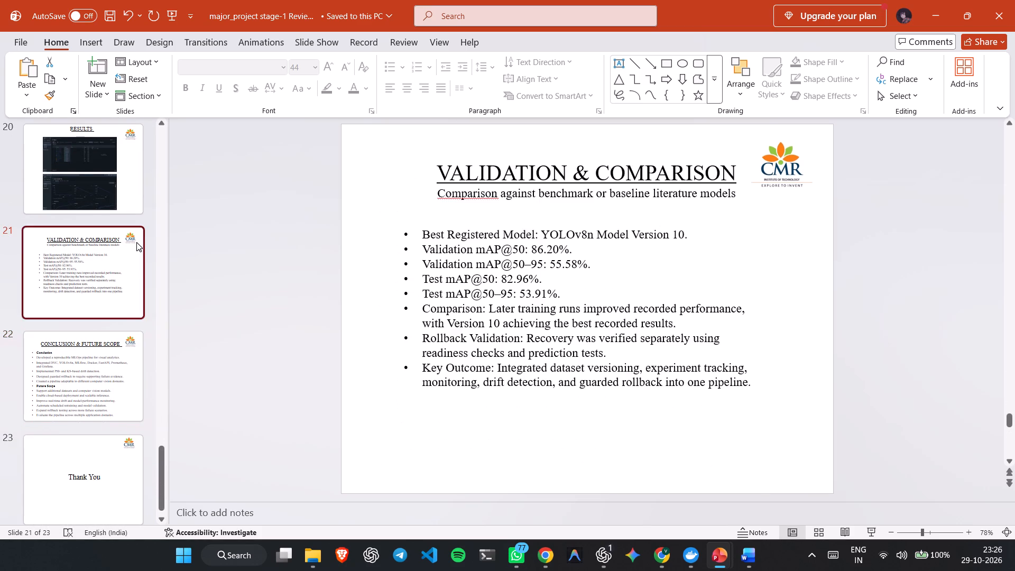
key(Up)
key(Up)
key(Up)
key(Up)
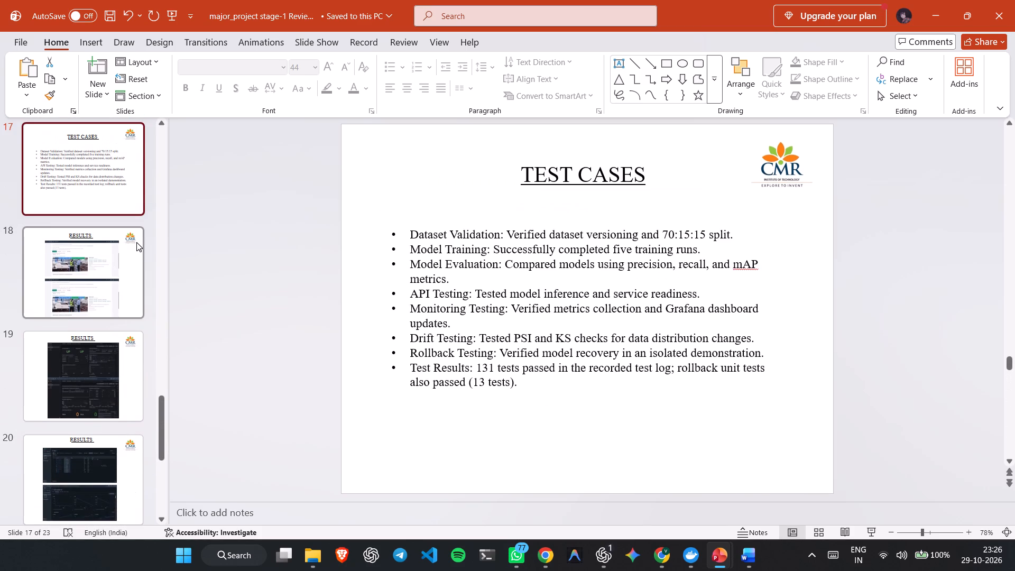
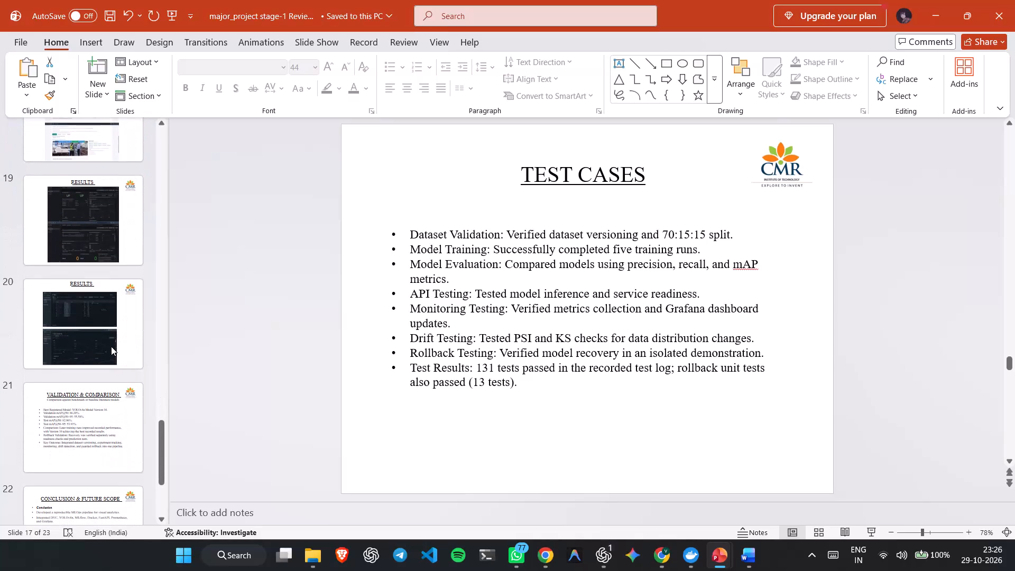
Examine the Validation & Comparison slide and look over the neighbouring slide thumbnails from System Architecture to the closing Thank You slide.
click(106, 407)
scroll(106, 407, down, 1)
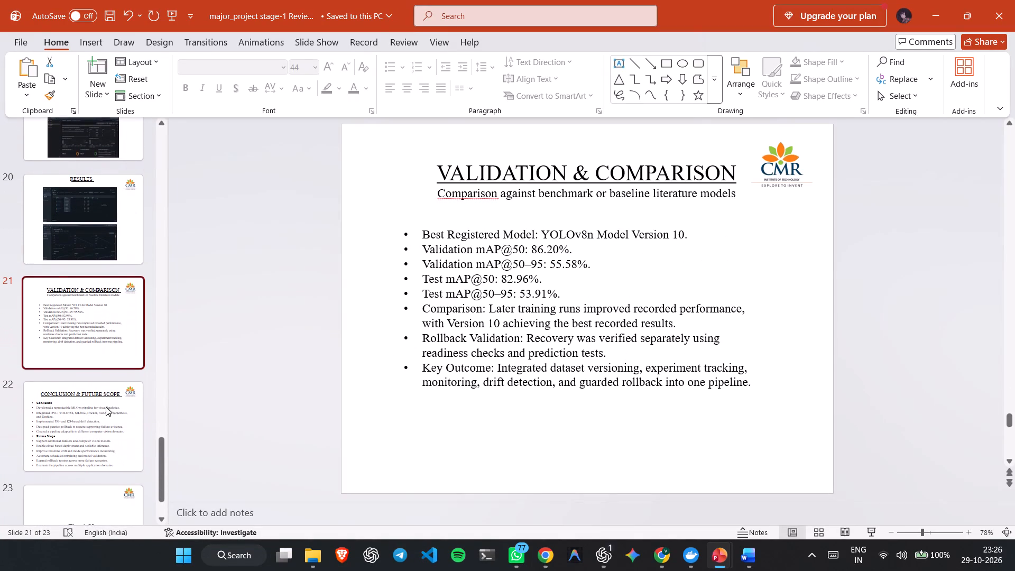
scroll(106, 407, down, 1)
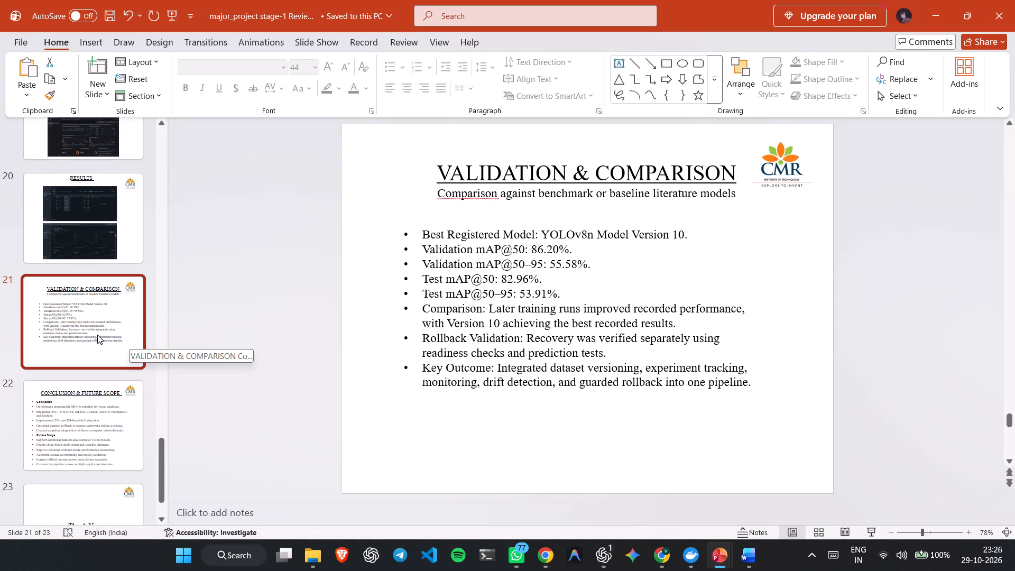
scroll(97, 335, down, 1)
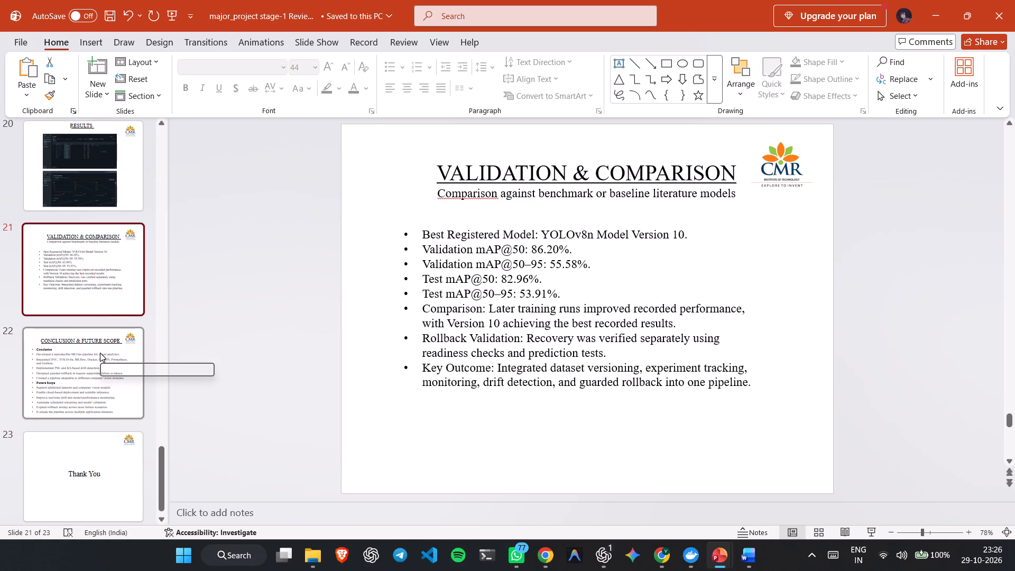
scroll(100, 353, up, 2)
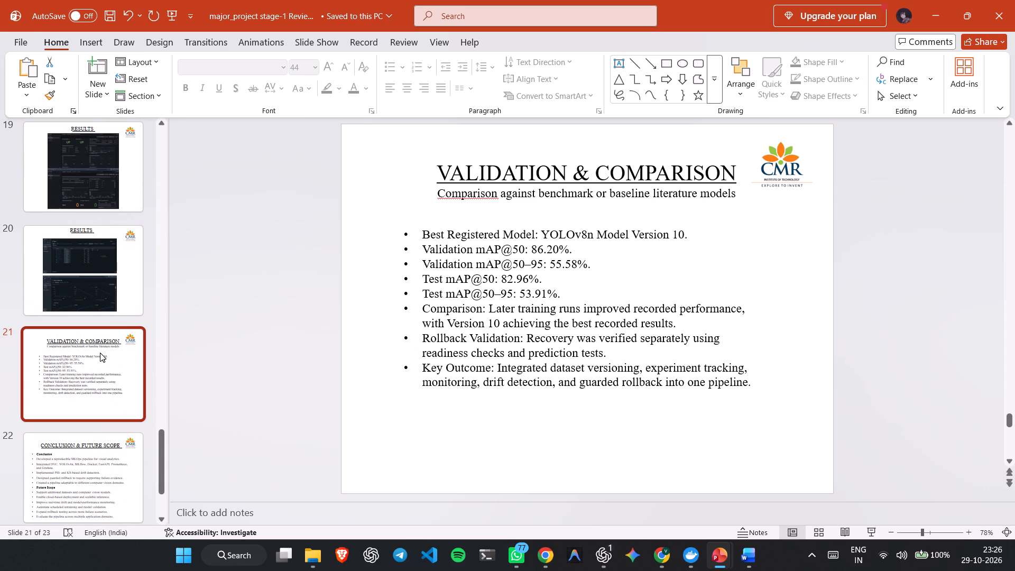
scroll(100, 353, up, 2)
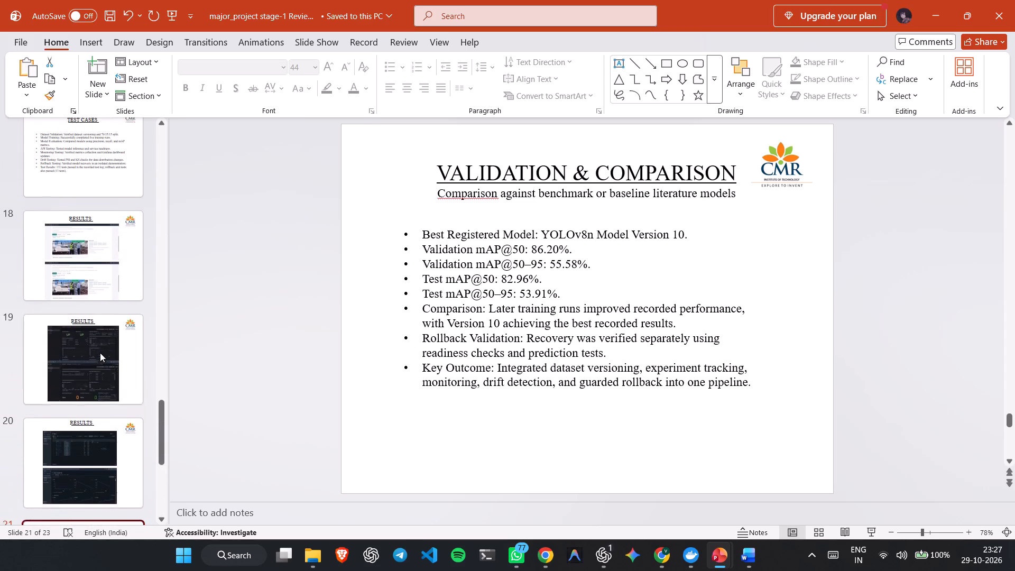
scroll(100, 353, up, 2)
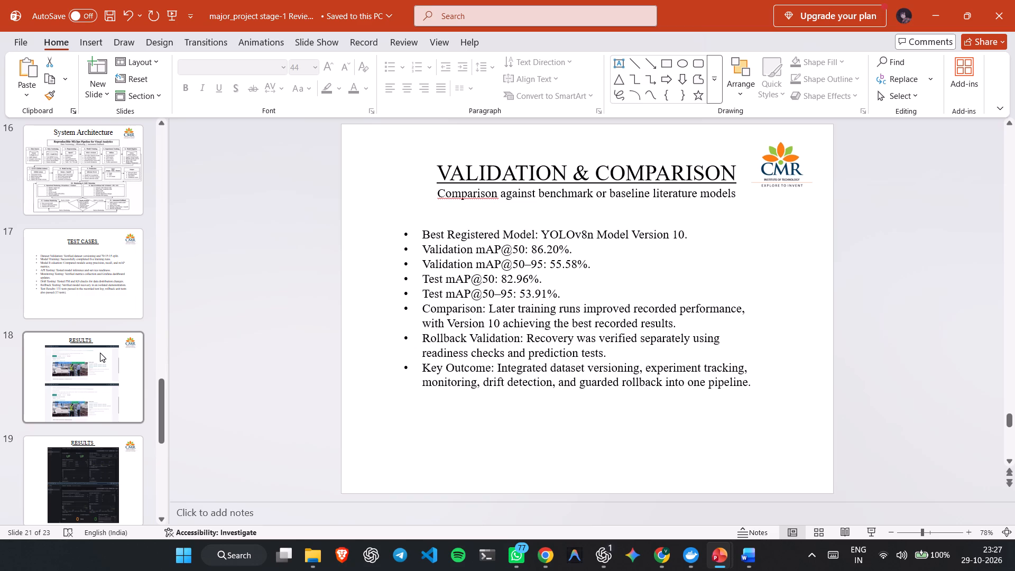
scroll(100, 353, down, 1)
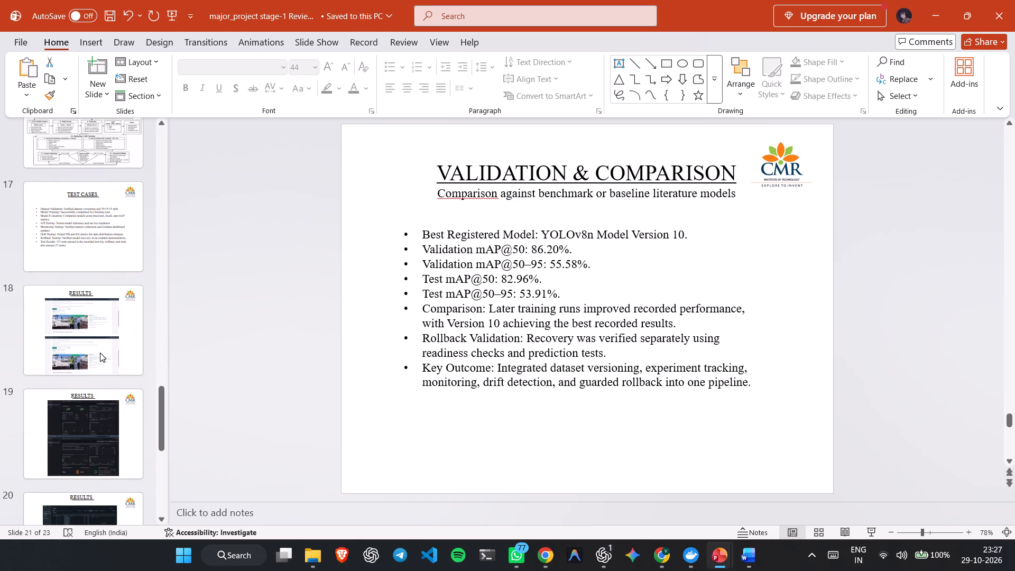
scroll(100, 353, down, 1)
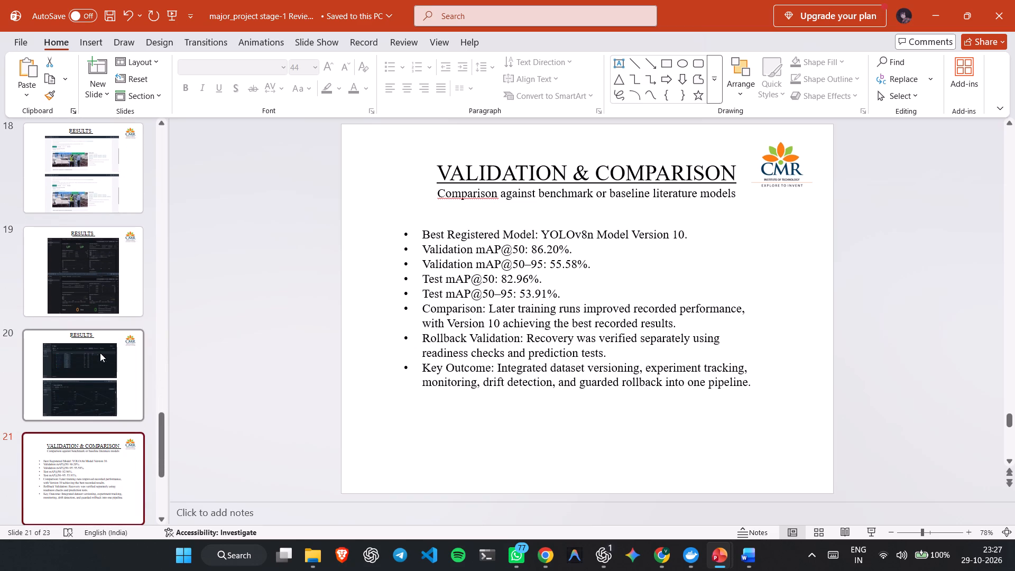
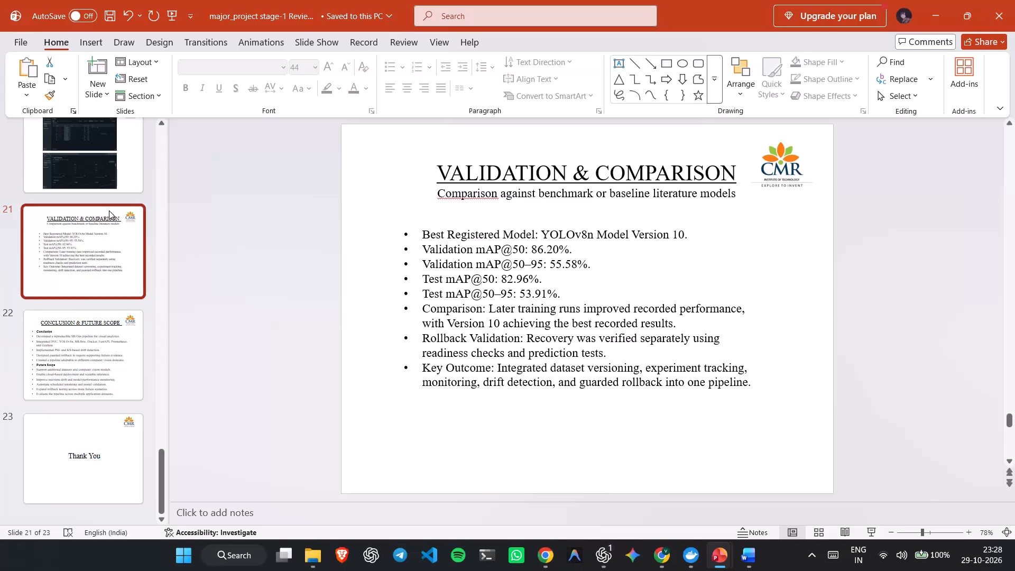
Look back through the slide thumbnails from Validation & Comparison up to the title slide.
scroll(103, 207, up, 5)
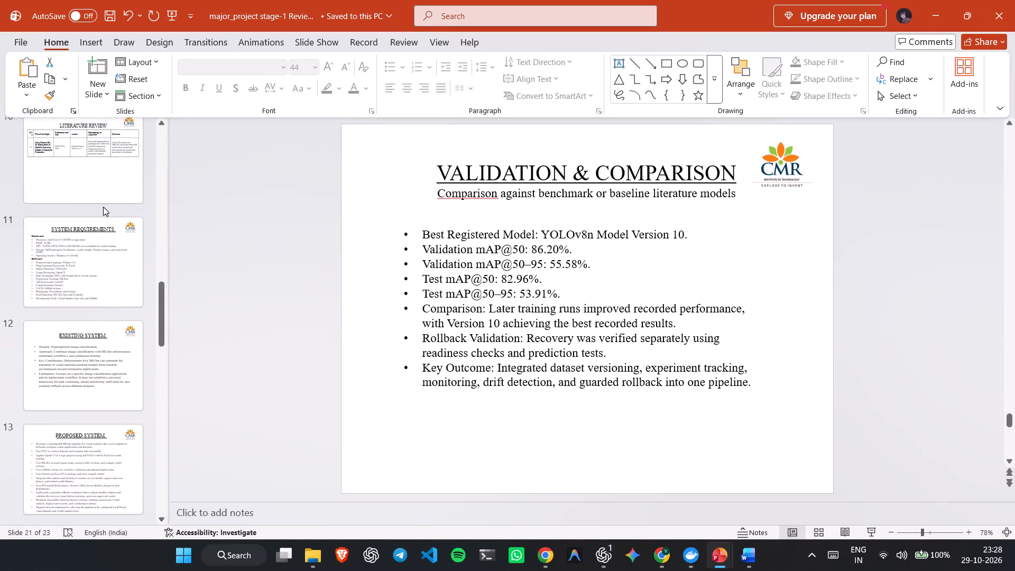
scroll(103, 207, up, 6)
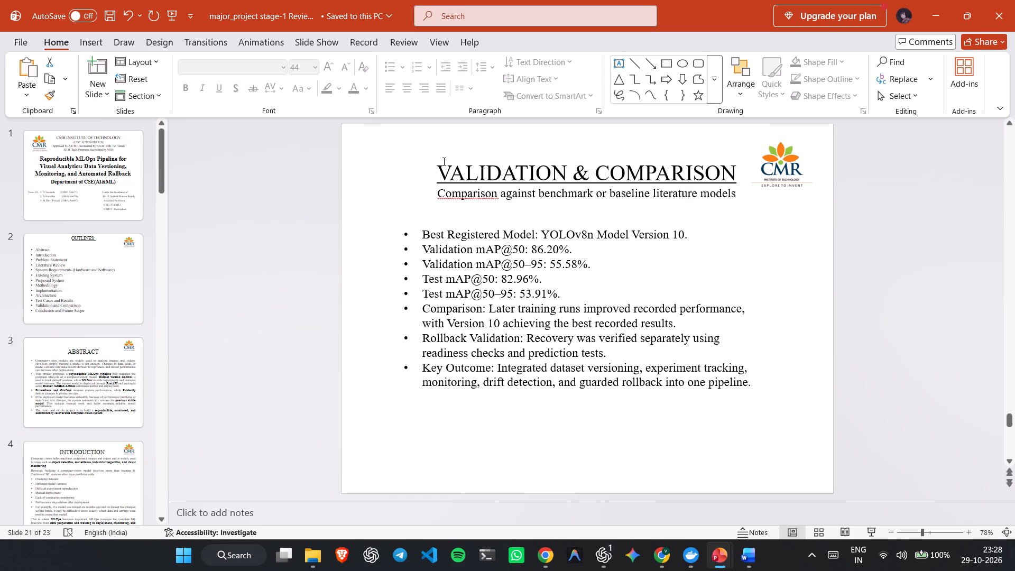
Close all open windows: the presentation, both Chrome windows, Codex, the product requirements Word document and Docker Desktop.
click(1014, 0)
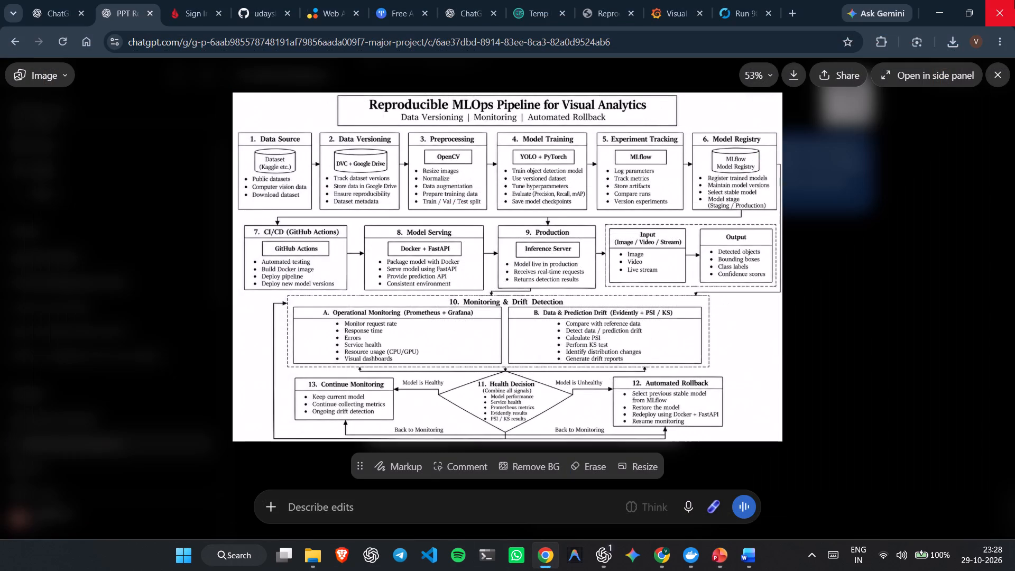
click(1014, 0)
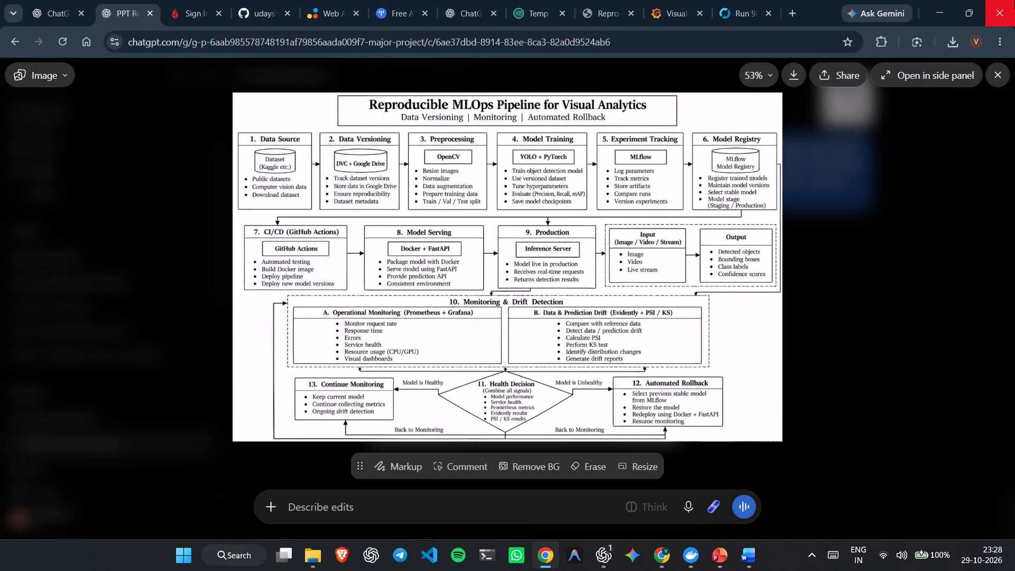
click(1014, 0)
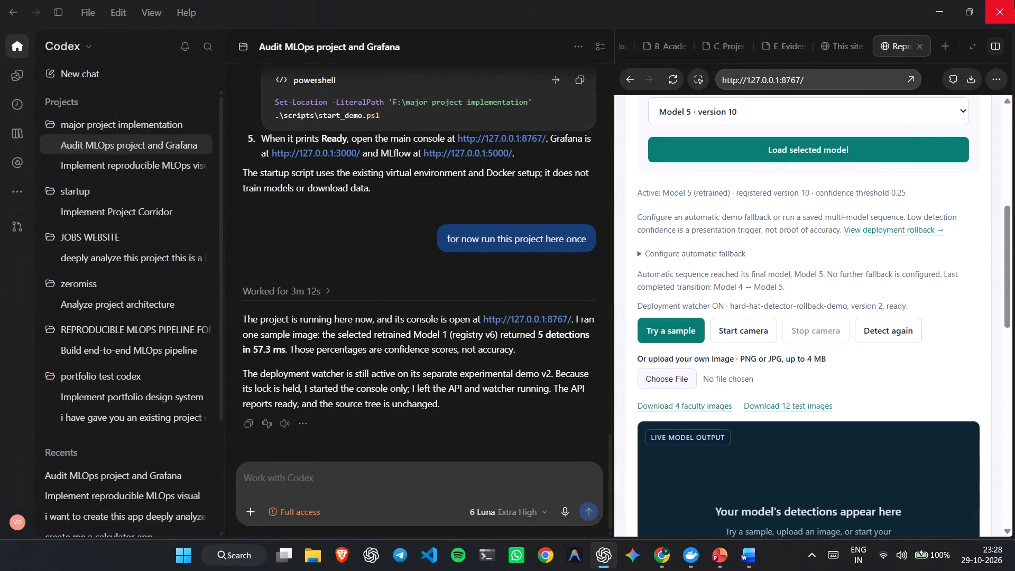
click(1014, 0)
triple_click(1014, 0)
click(1014, 0)
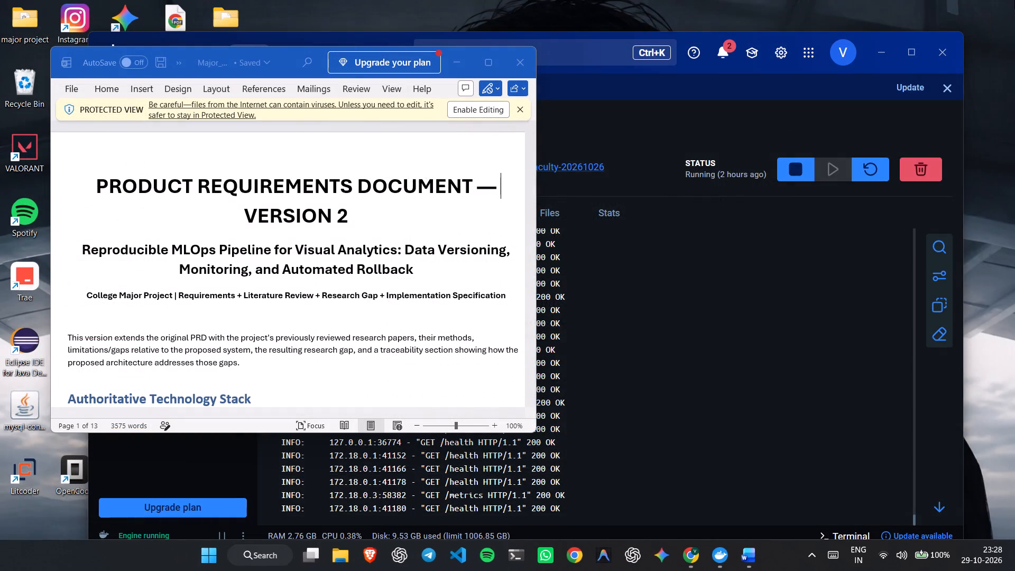
click(519, 65)
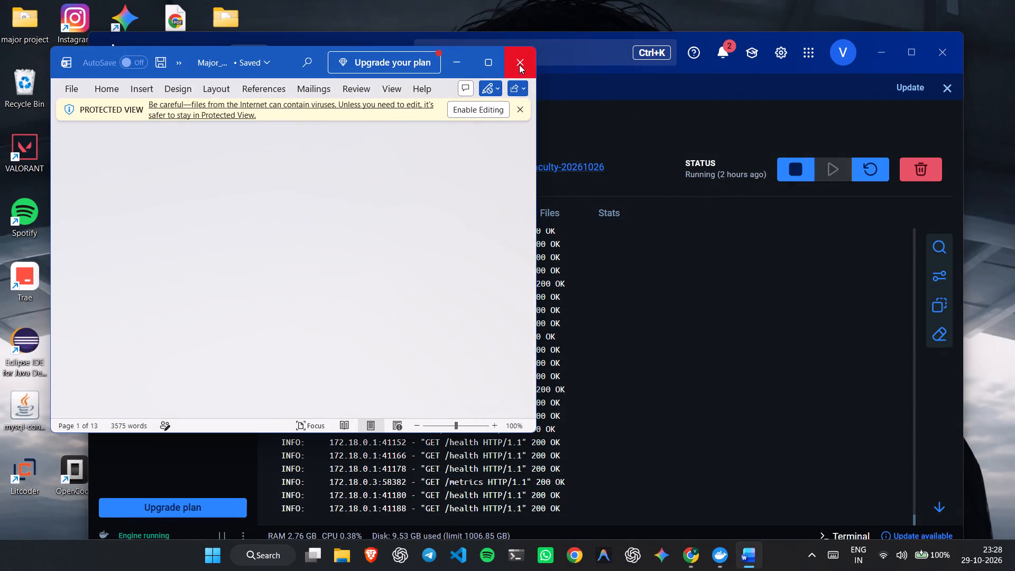
click(942, 51)
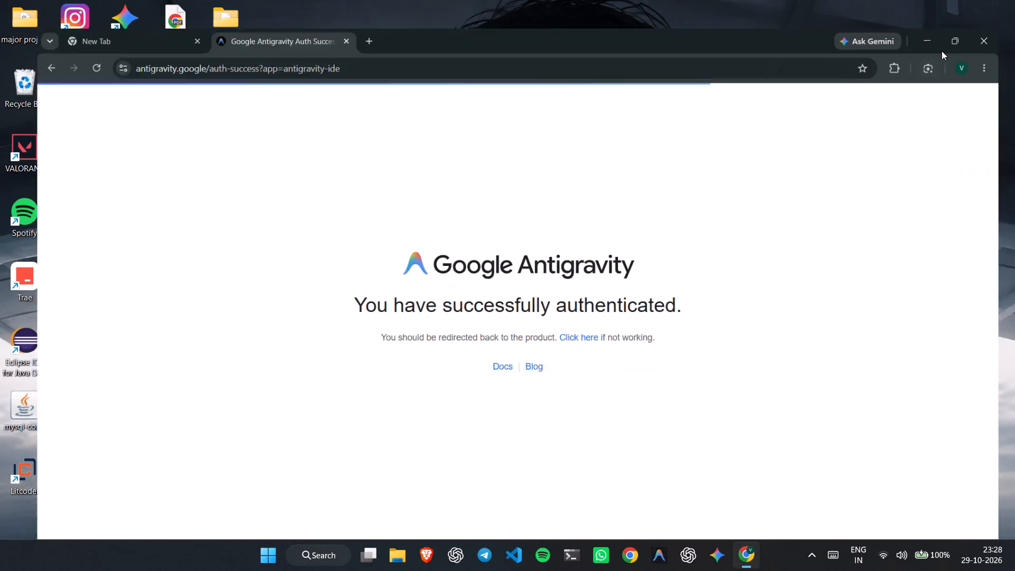
click(1014, 0)
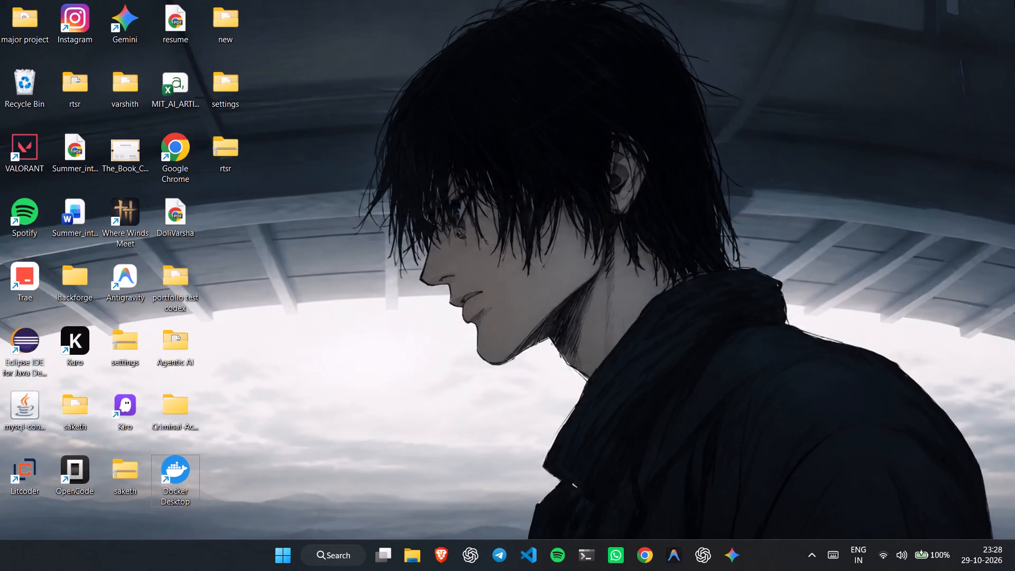
Open the Shut Down Windows dialog from the empty desktop to shut down the PC.
alt+click(1014, 0)
key(alt+F4)
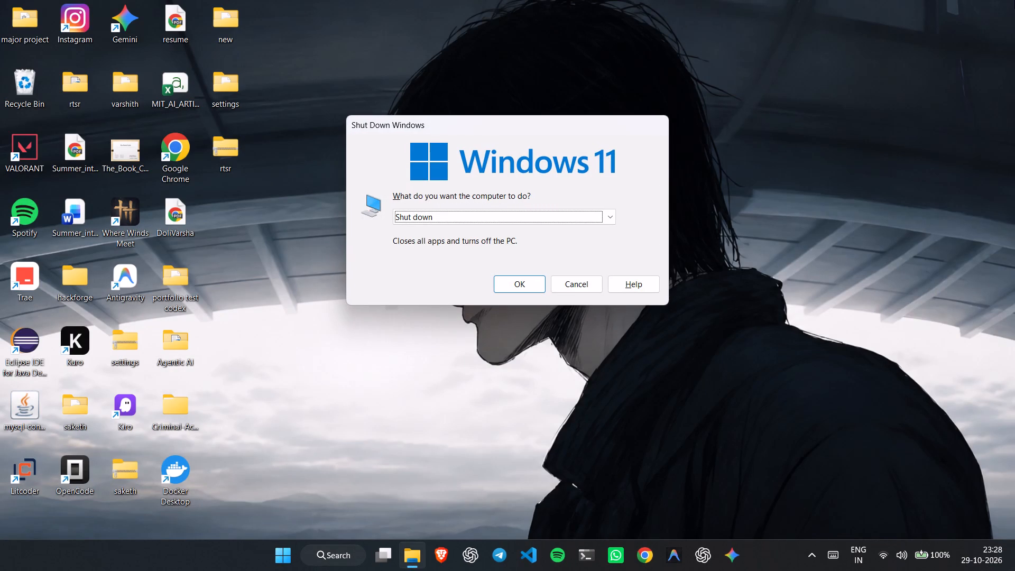